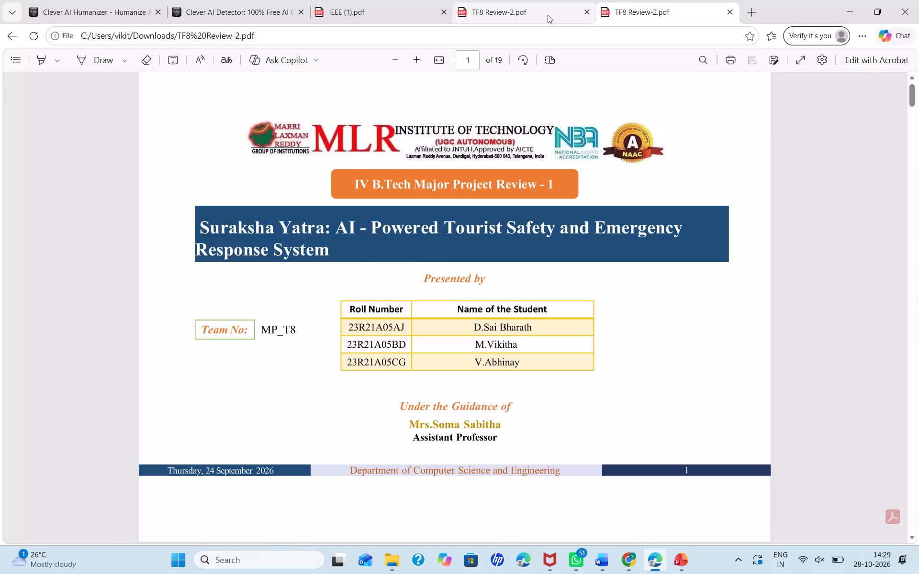
Review the title, author blocks and abstract on the first page of IEEE (1).pdf.
left_click(403, 0)
scroll(419, 199, "down", 1)
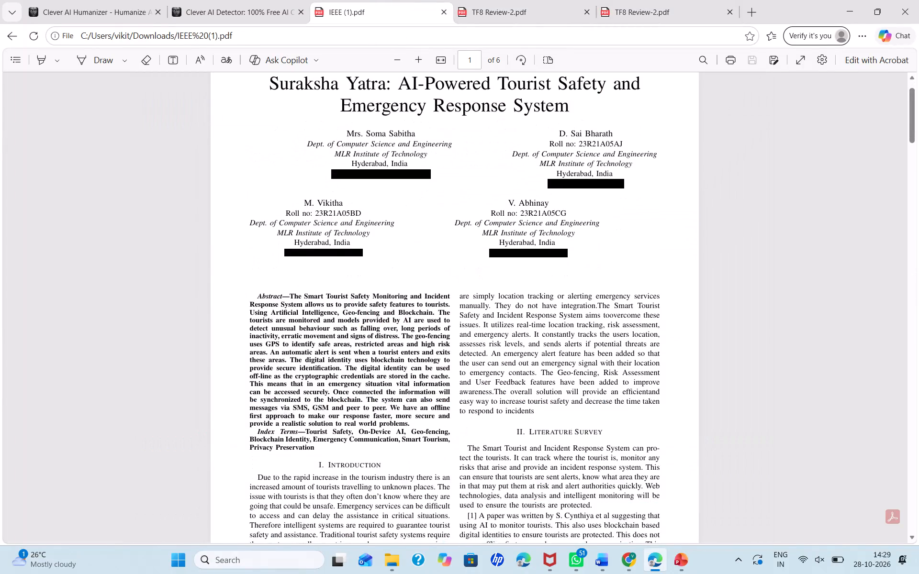
scroll(419, 199, "down", 1)
scroll(419, 199, "up", 1)
scroll(419, 199, "down", 1)
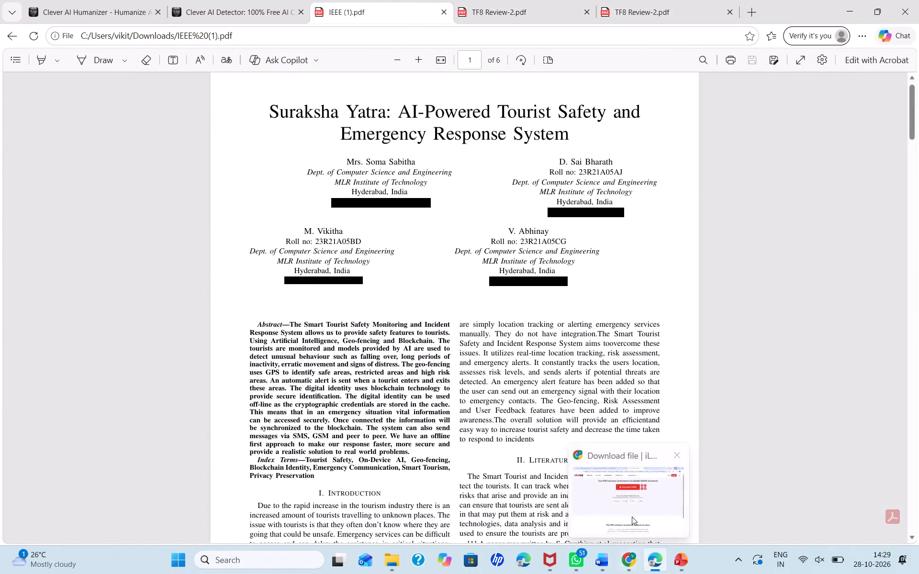
Switch to Chrome, download the converted Word document from iLovePDF, and open IEEE (1).docx from the Downloads folder.
left_click(631, 510)
left_click(492, 164)
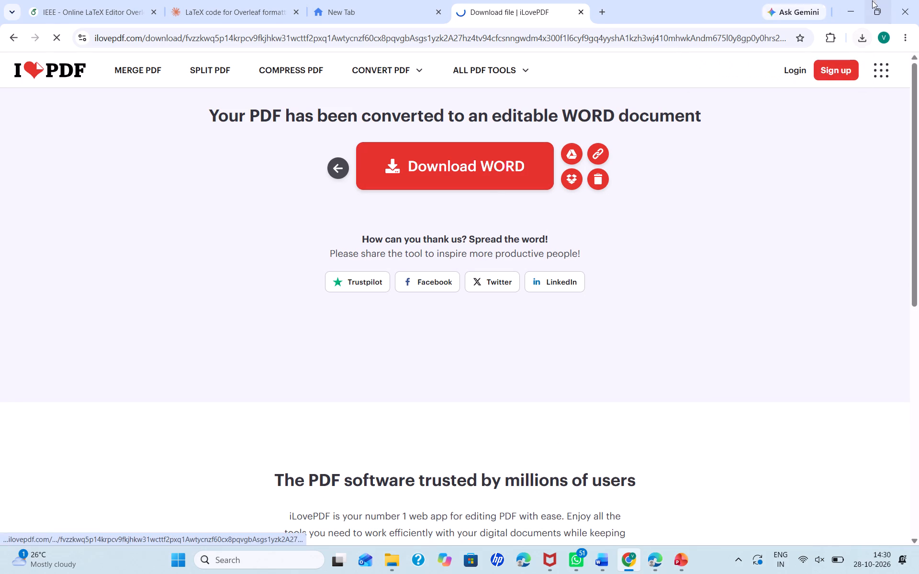
left_click(859, 39)
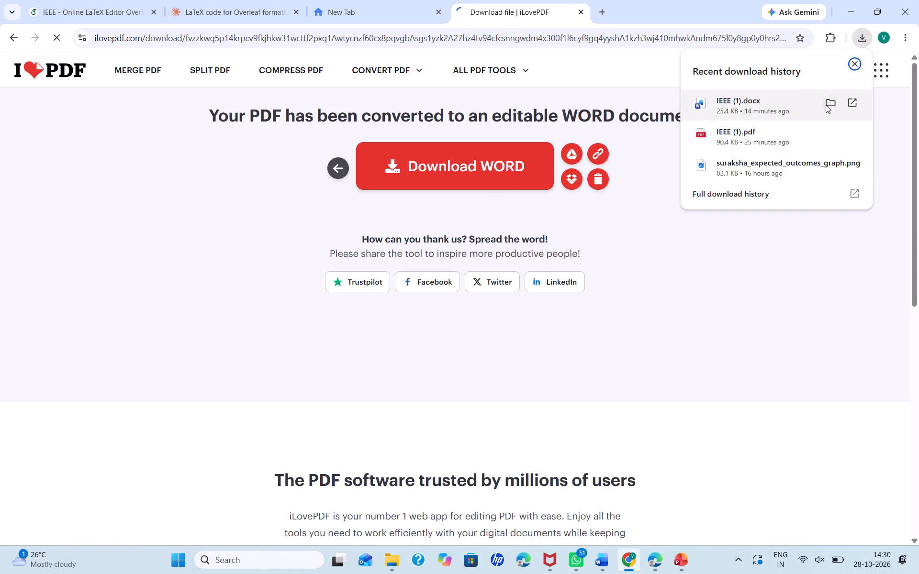
left_click(826, 104)
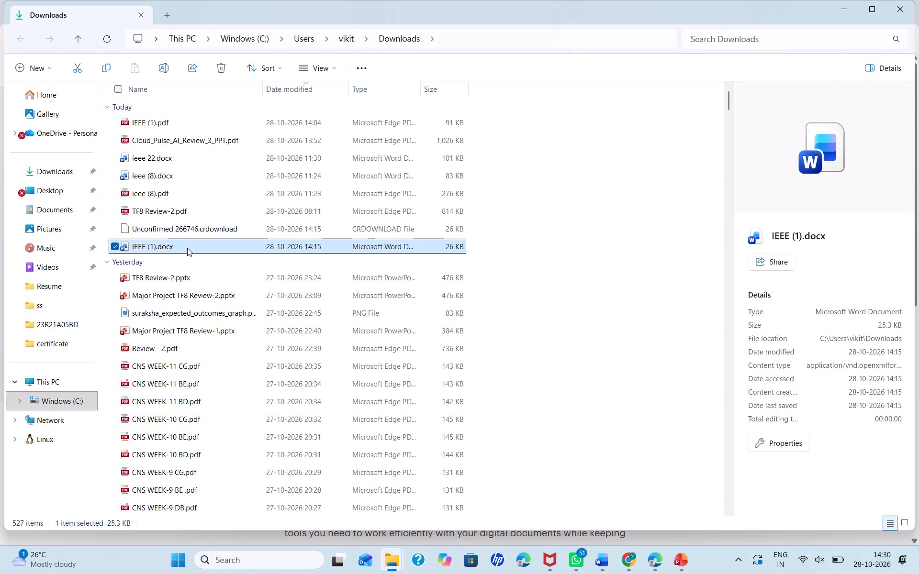
double_click(186, 245)
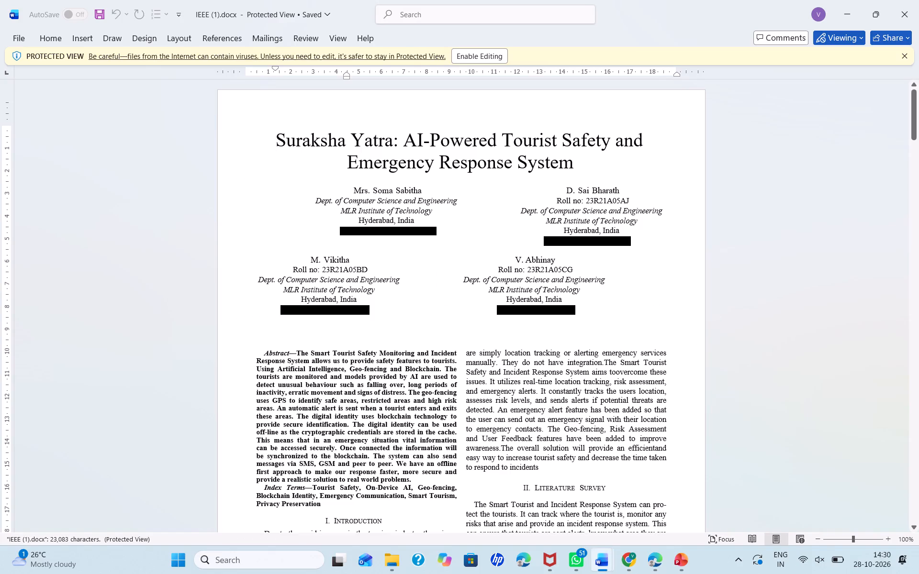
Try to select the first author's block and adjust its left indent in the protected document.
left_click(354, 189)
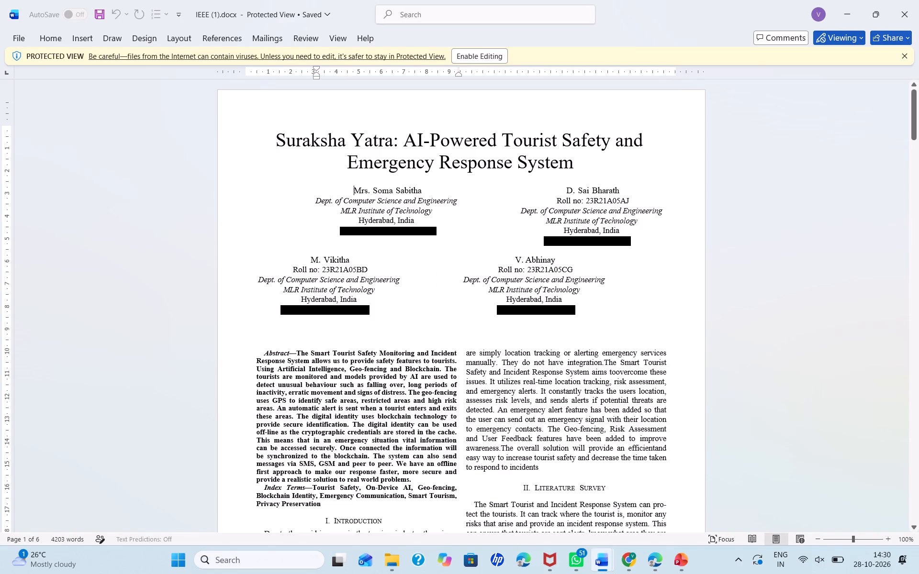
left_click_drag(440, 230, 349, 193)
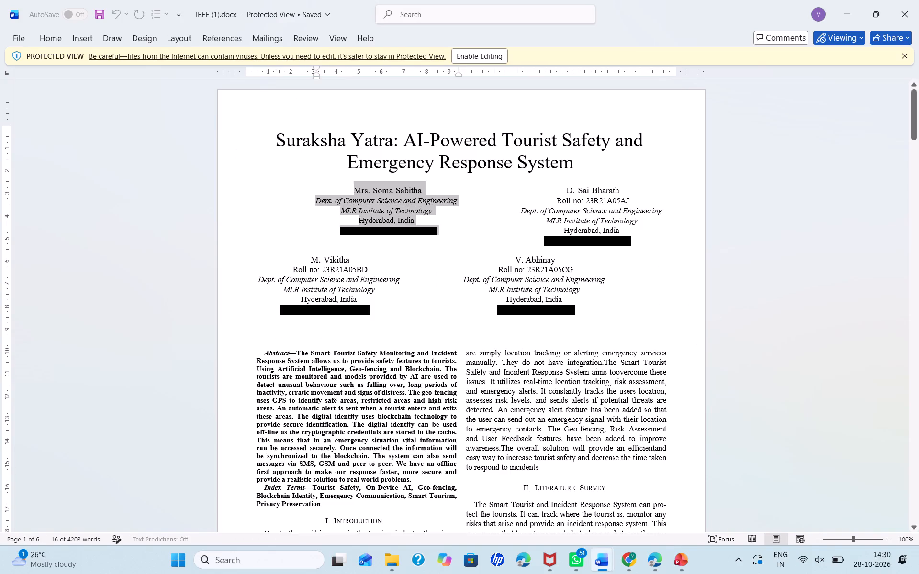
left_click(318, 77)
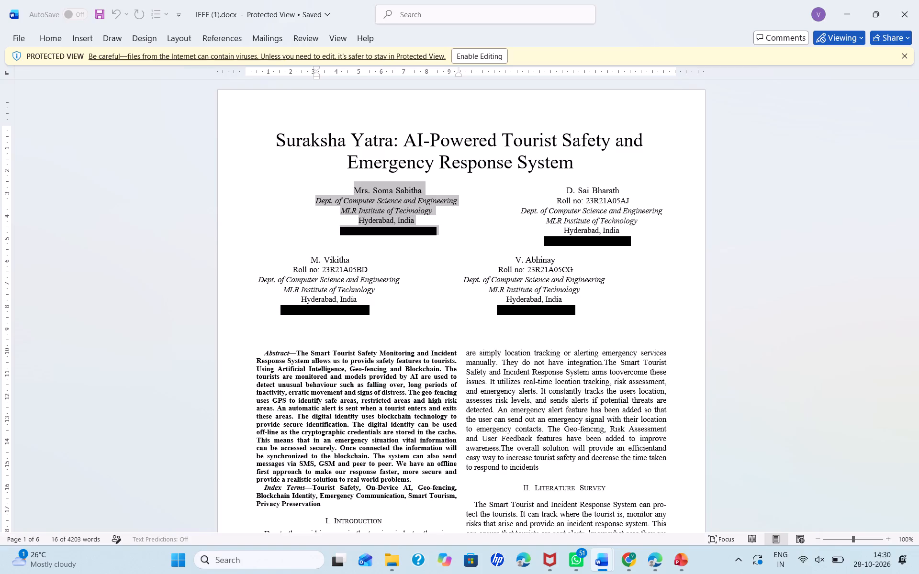
Enable editing for the protected document IEEE (1).docx.
left_click(465, 55)
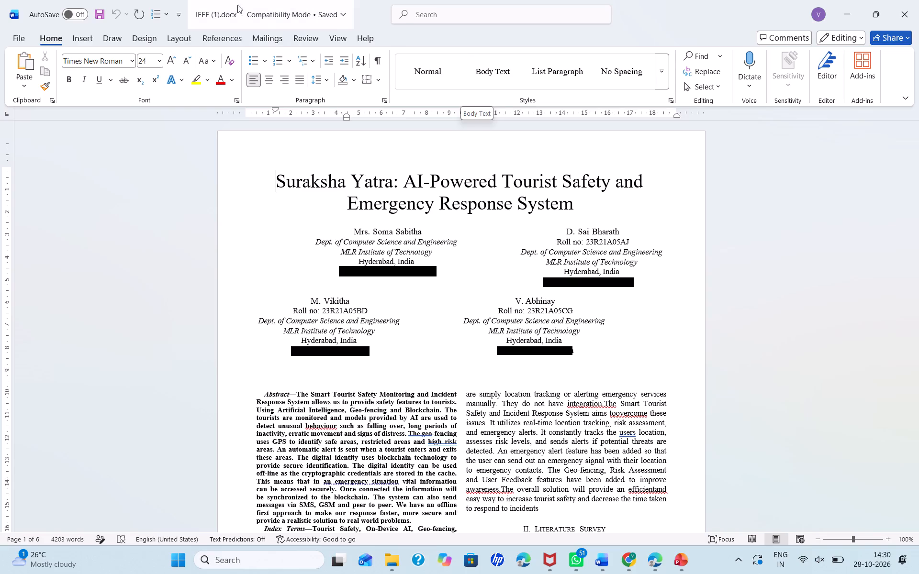
Remove the centring and left indent from the first author's name line and pad it with 16 leading spaces.
left_click(355, 232)
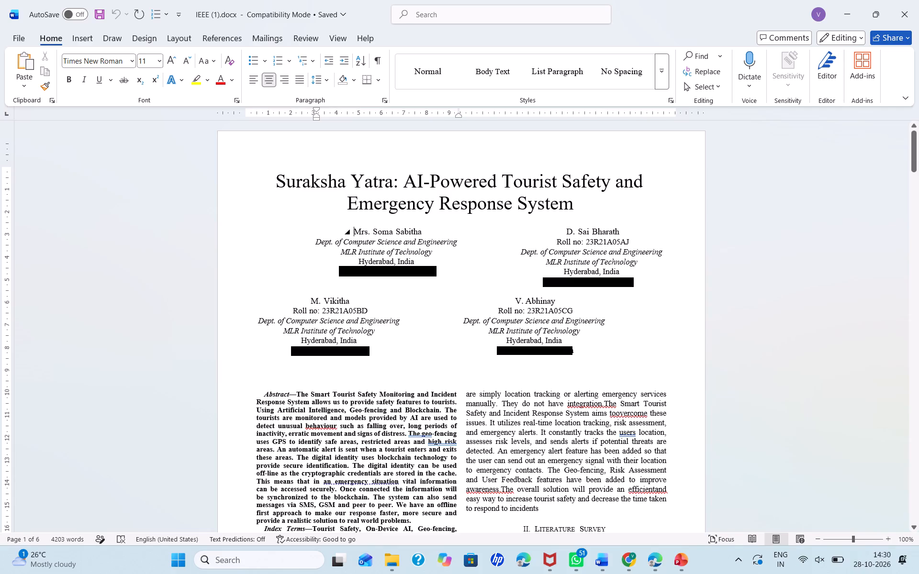
key("BackSpace")
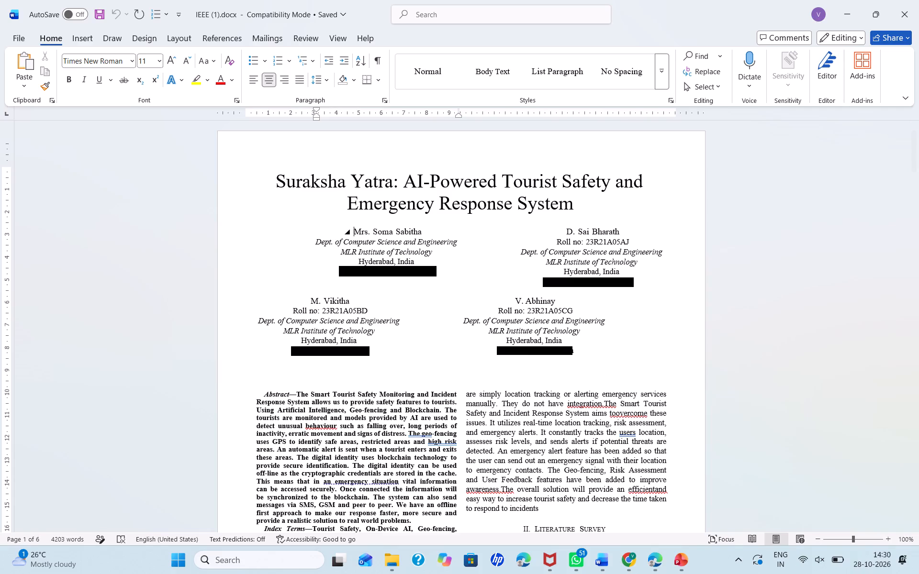
key("BackSpace")
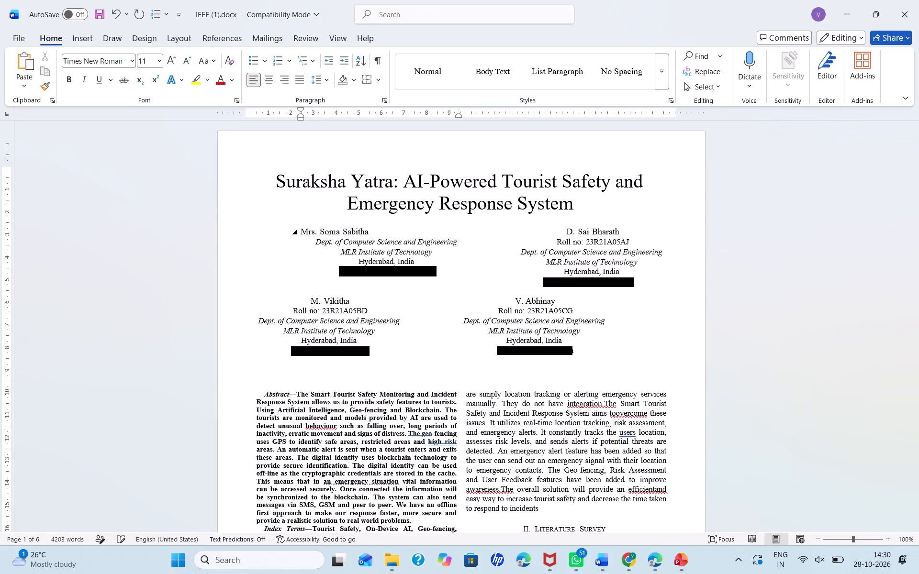
key("BackSpace")
key("space")
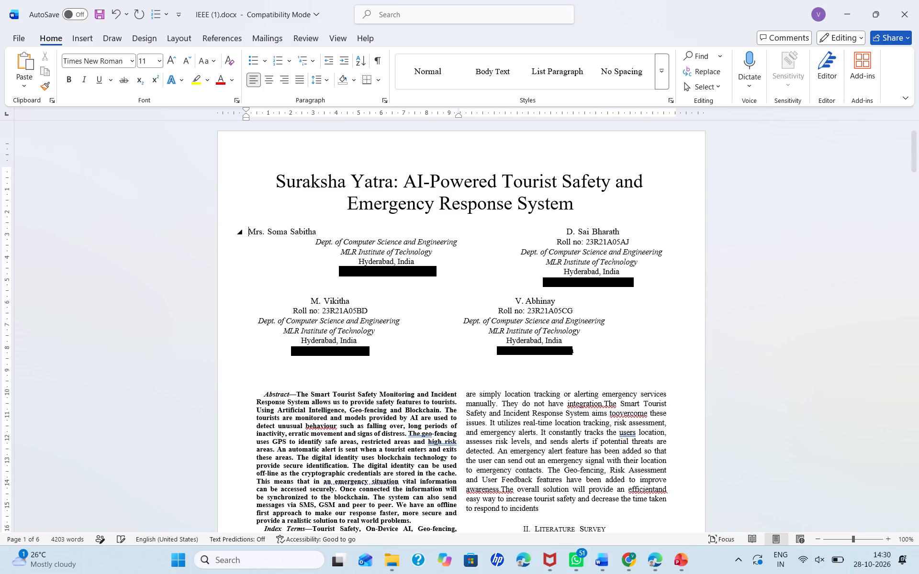
key("space")
key("space")
key("space")
key("space")
key("space")
key("space")
key("space")
key("space")
key("space")
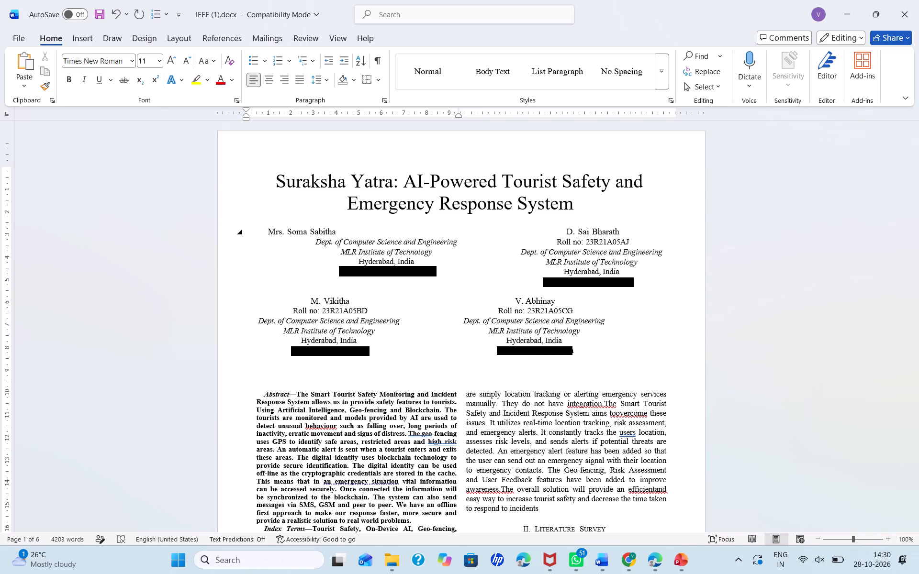
key("space")
key("space")
key("space")
key("space")
key("space")
key("space")
key("space")
key("space")
key("space")
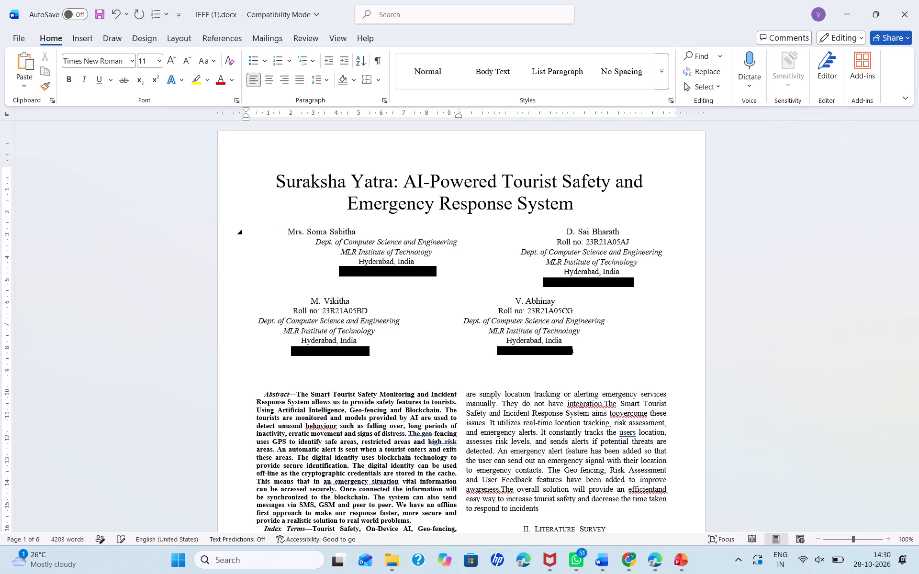
key("space")
key("BackSpace")
key("BackSpace")
key("BackSpace")
key("BackSpace")
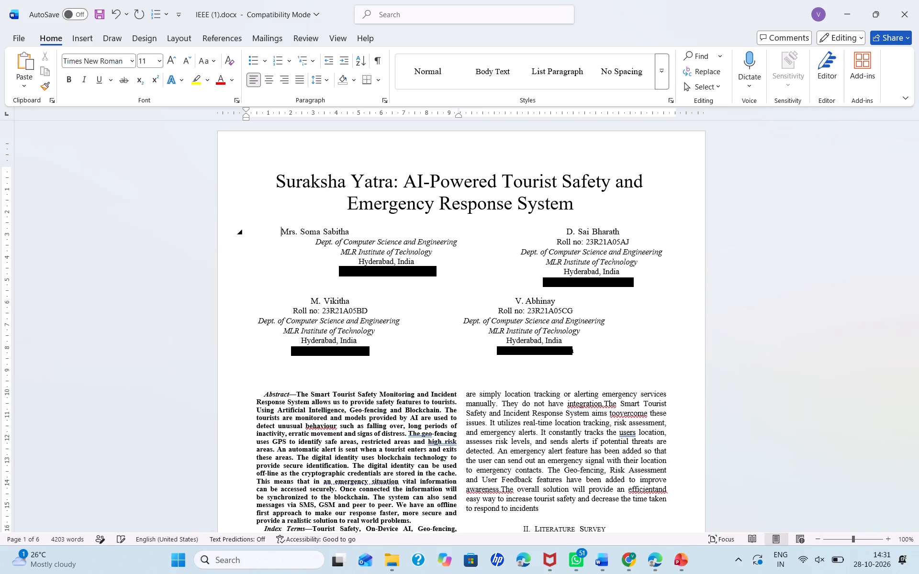
Remove the centring and left indent from the first author's department and institute text, bringing it to the margin.
left_click(316, 240)
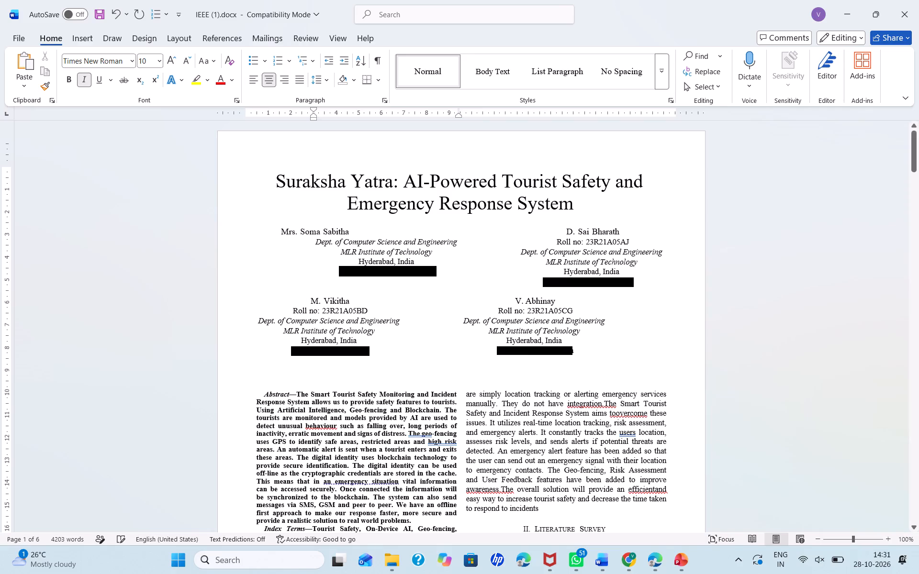
key("BackSpace")
key("BackSpace")
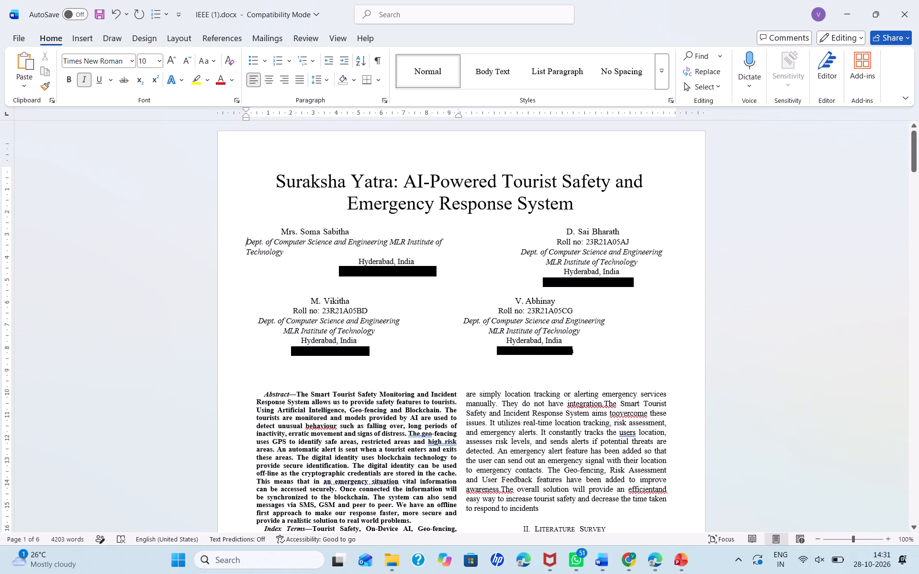
Break "MLR Institute of Technology" onto its own line under the first author's department and indent it with 10 spaces.
left_click(391, 241)
key("Return")
key("space")
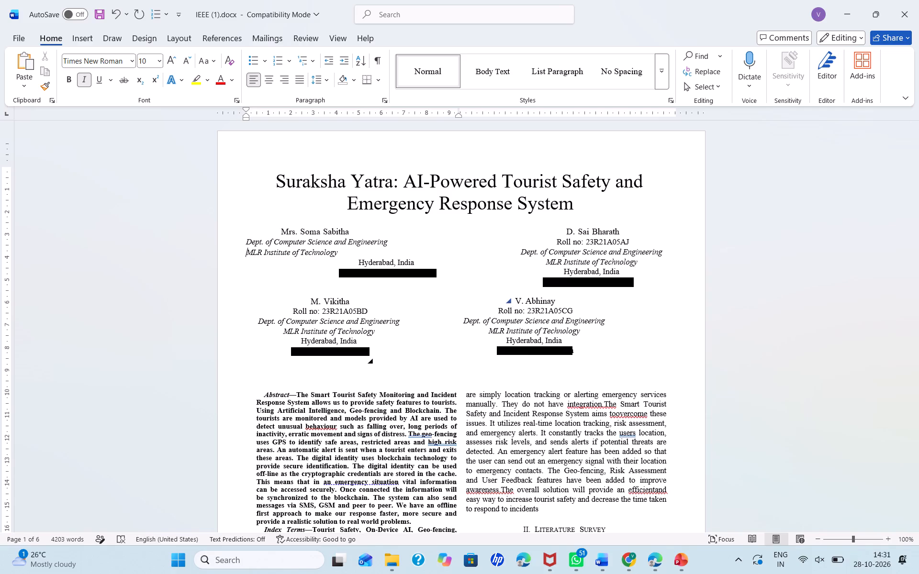
key("space")
key("space")
key("space")
key("space")
key("space")
key("space")
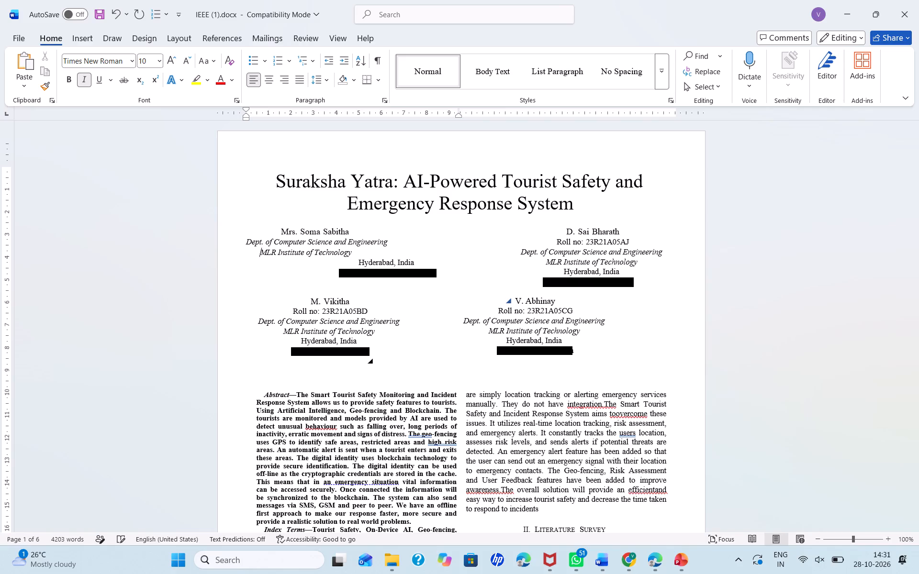
key("space")
key("space")
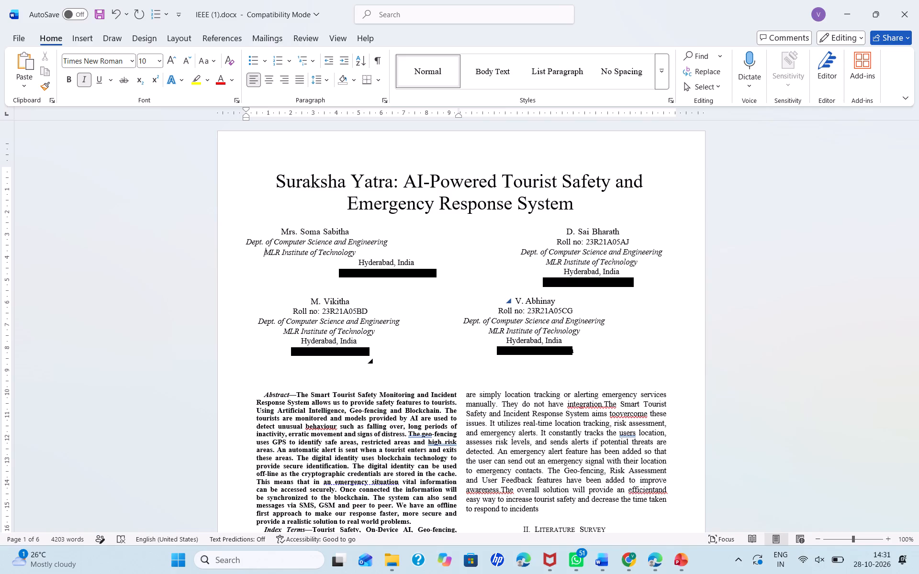
key("space")
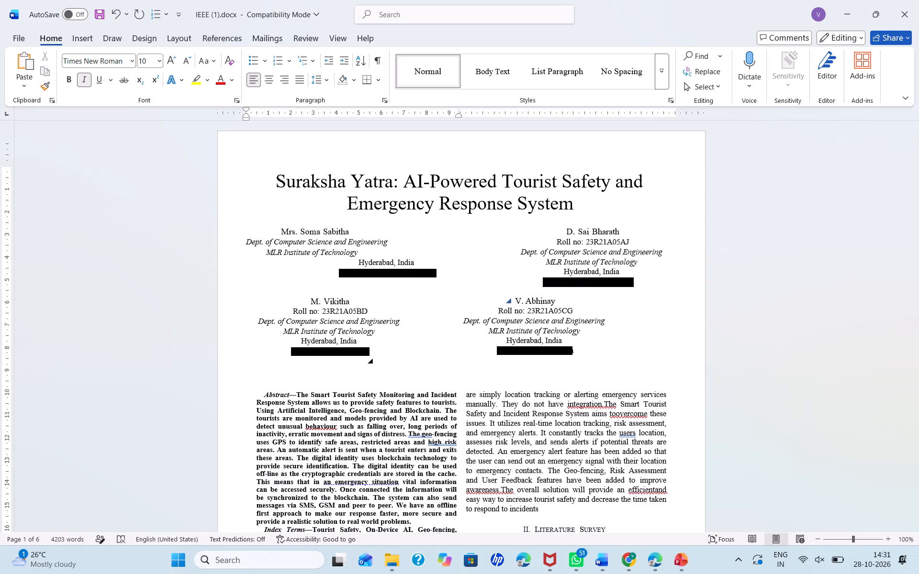
Shift the first author's "Hyderabad, India" line toward the margin by removing its centring and indent, keeping the e-mail on a separate line.
left_click(359, 263)
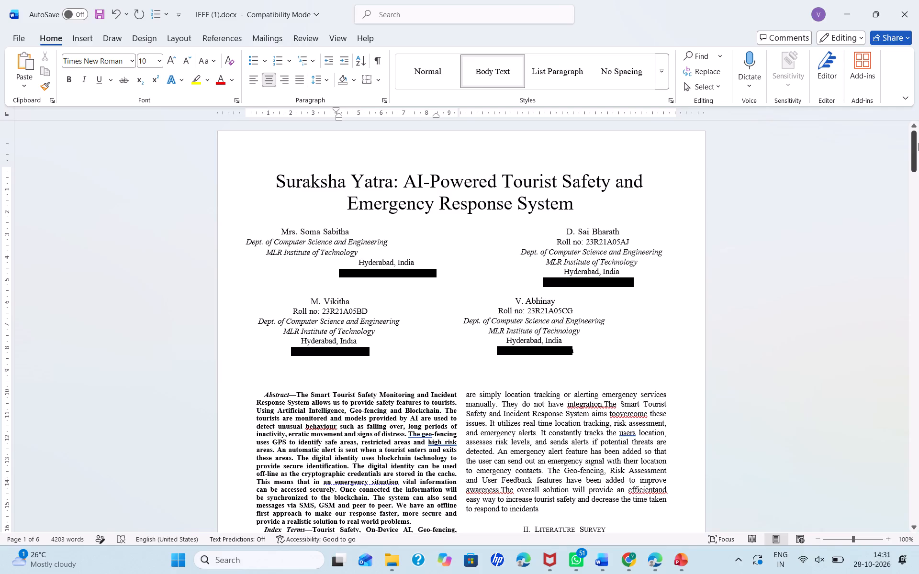
key("BackSpace")
key("BackSpace")
key("BackSpace")
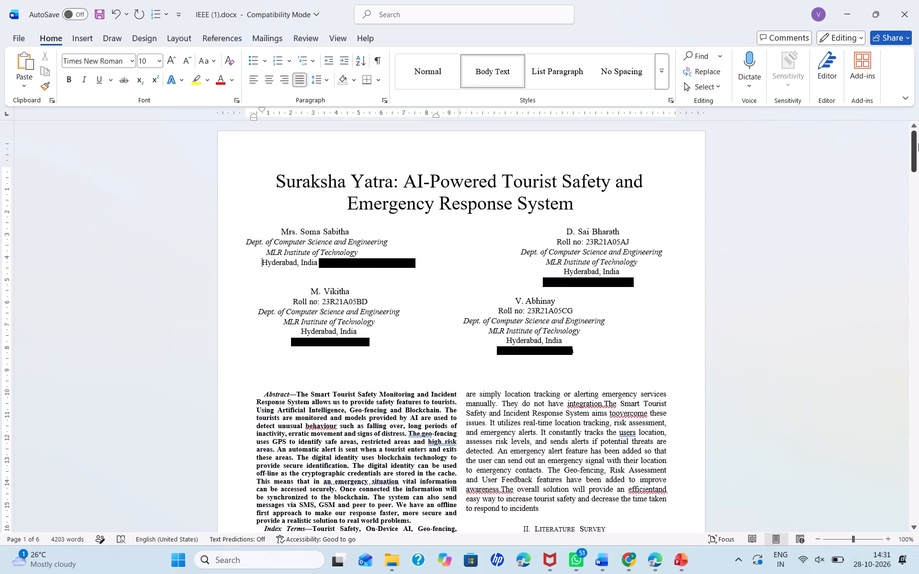
left_click(320, 262)
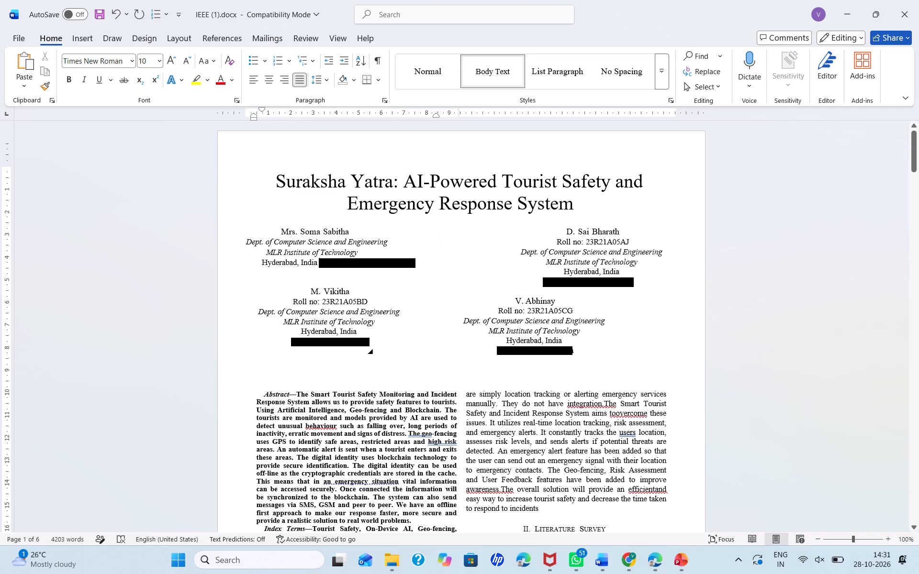
key("Return")
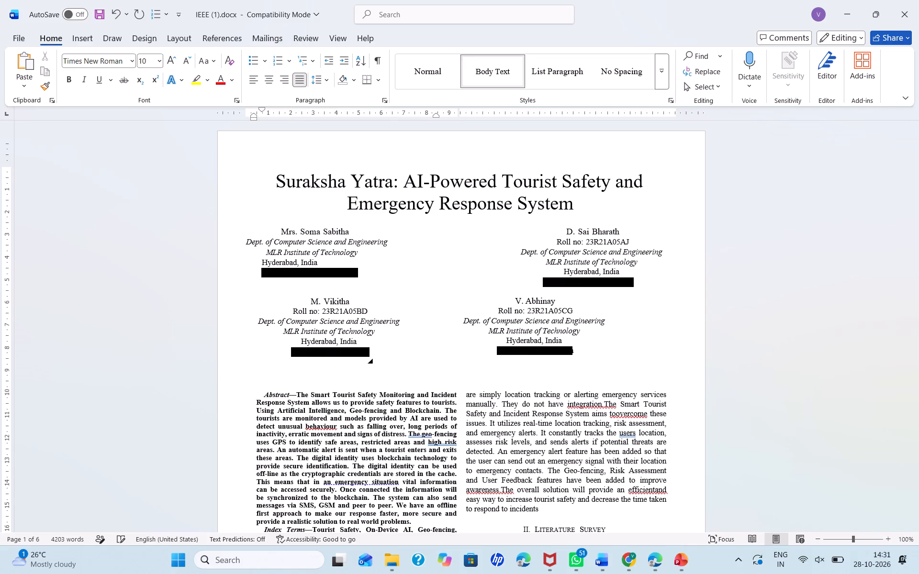
Pad the first author's "Hyderabad, India" line with 11 leading spaces to centre it under the institute line.
left_click(263, 262)
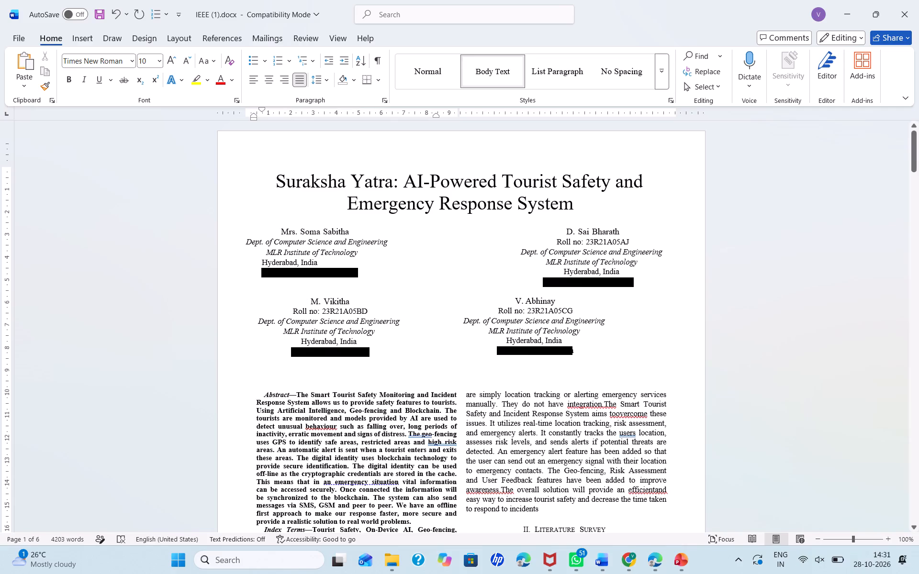
left_click(260, 261)
key("space")
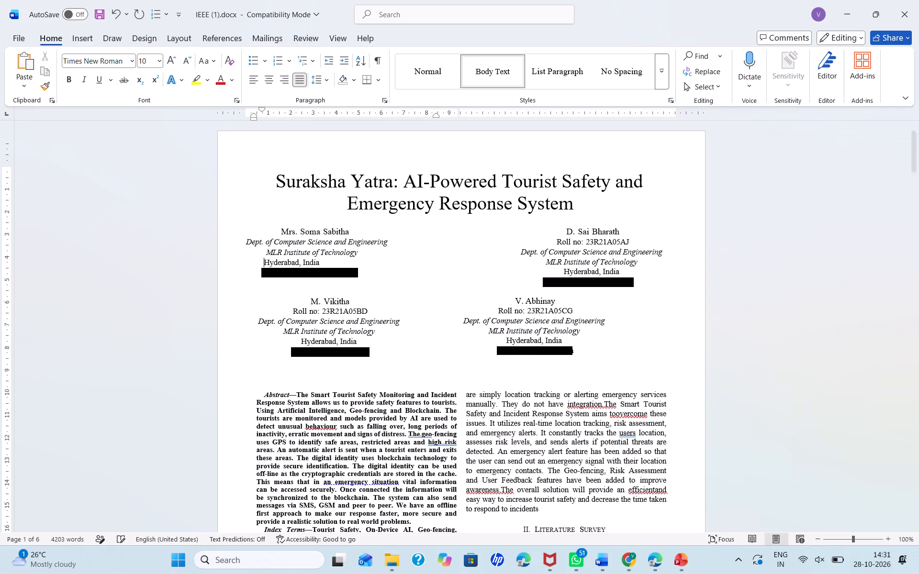
key("space")
key("space")
key("space")
key("space")
key("space")
key("space")
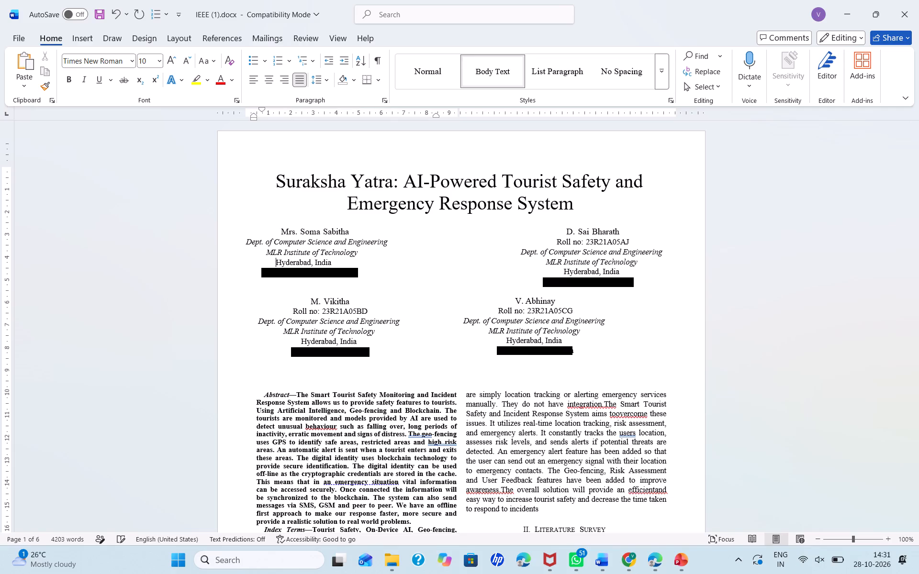
key("space")
key("space")
key("space")
key("space")
Nudge the first author's "Hyderabad, India" line further inward with one more leading space.
key("space")
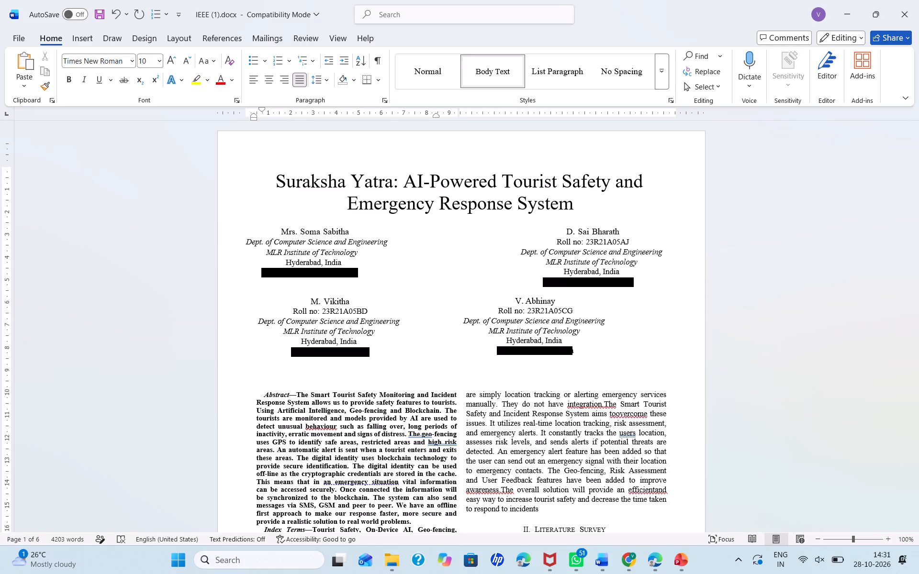
key("BackSpace")
key("space")
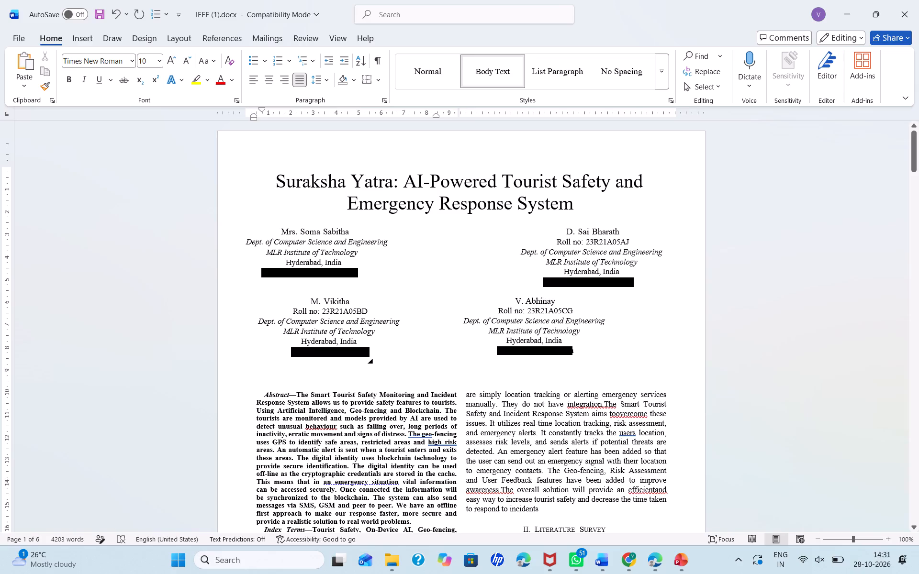
Remove the centring and left indent from the second author's name, bringing it to the column margin on its own line.
left_click(467, 273)
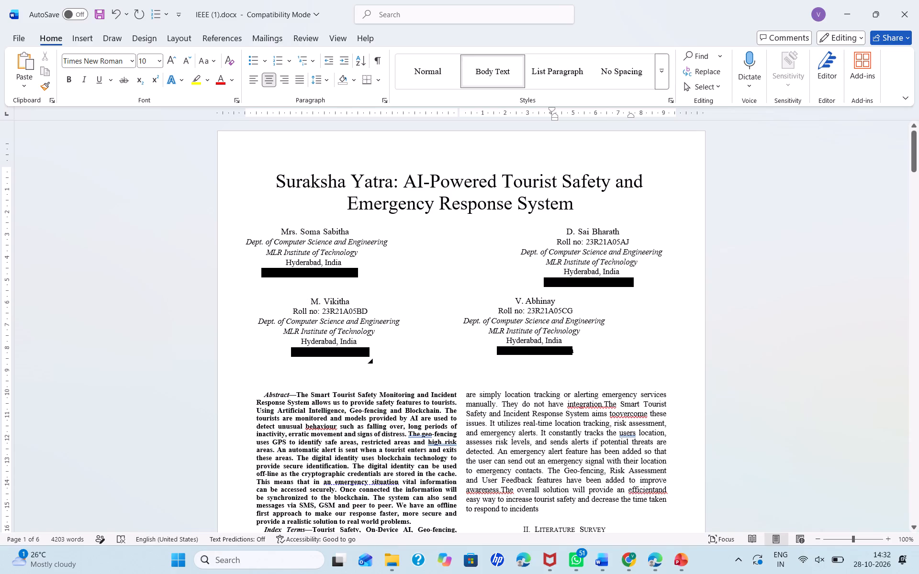
left_click(564, 232)
key("BackSpace")
key("BackSpace")
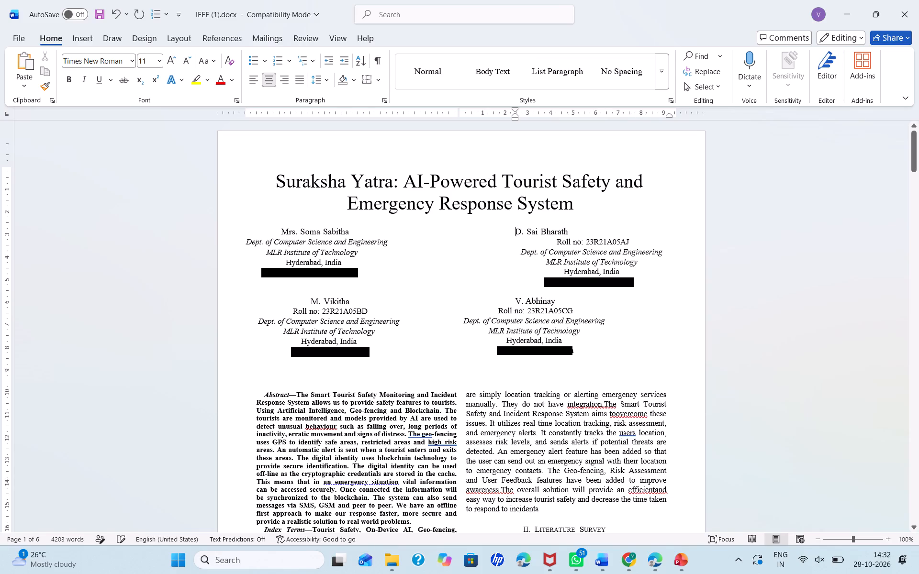
key("BackSpace")
key("BackSpace")
key("BackSpace")
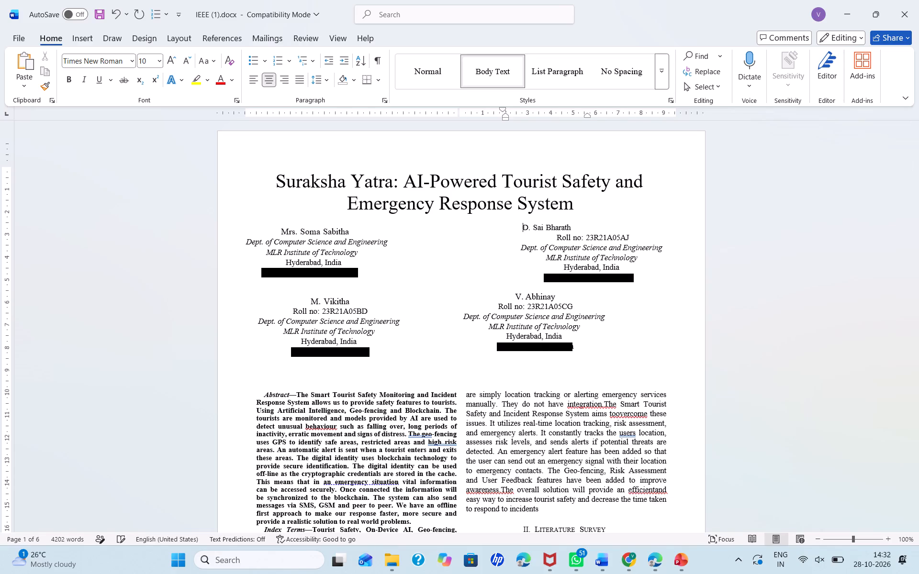
key("ctrl+z")
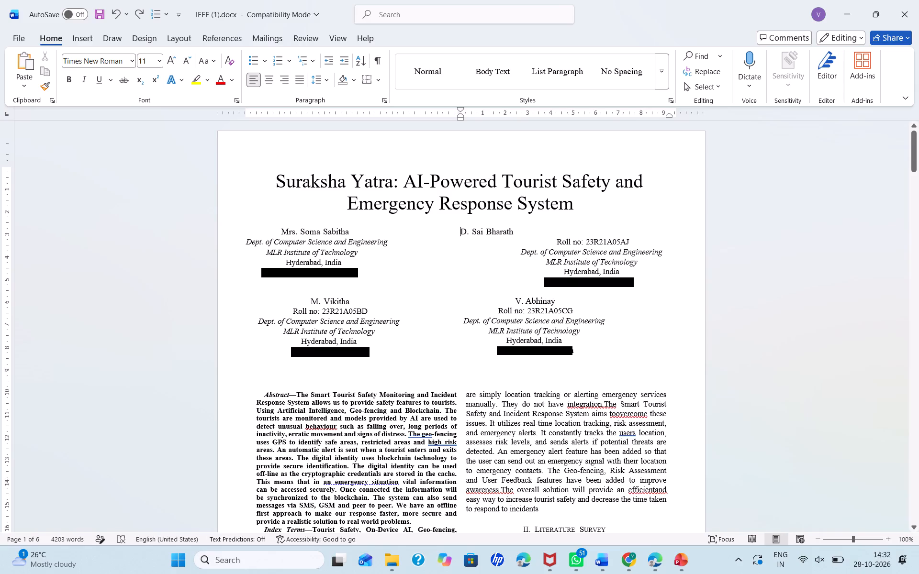
Bring the second author's roll number to the column margin, keeping it on a separate line under the name.
left_click(559, 241)
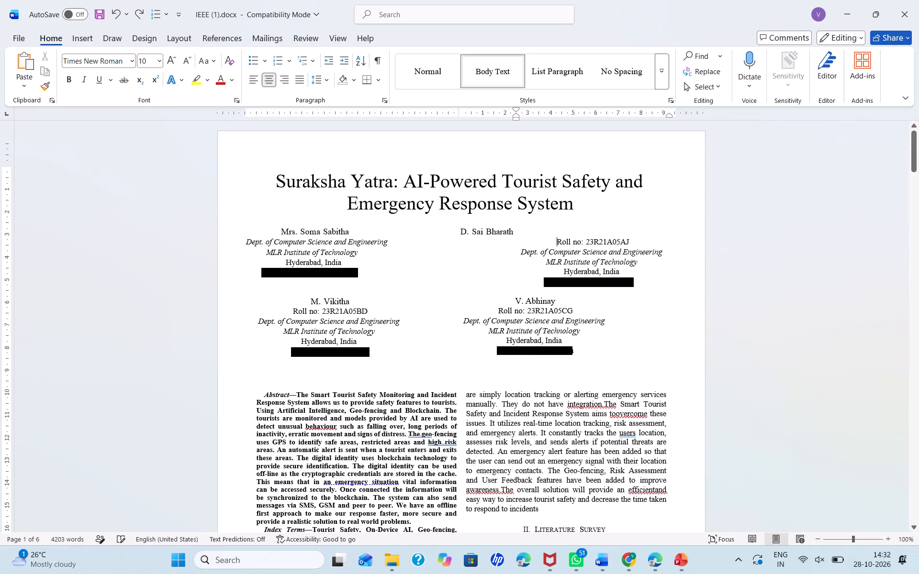
key("BackSpace")
key("BackSpace")
key("BackSpace")
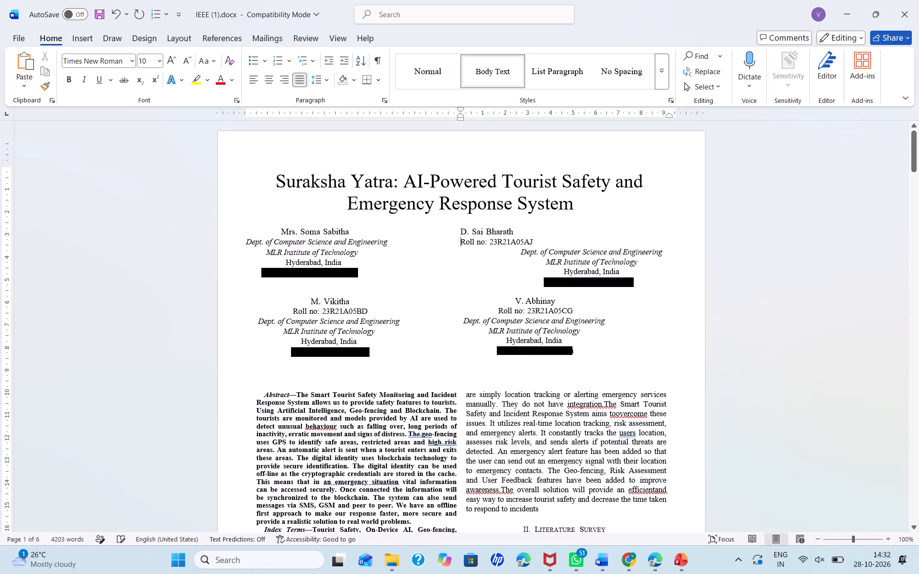
key("BackSpace")
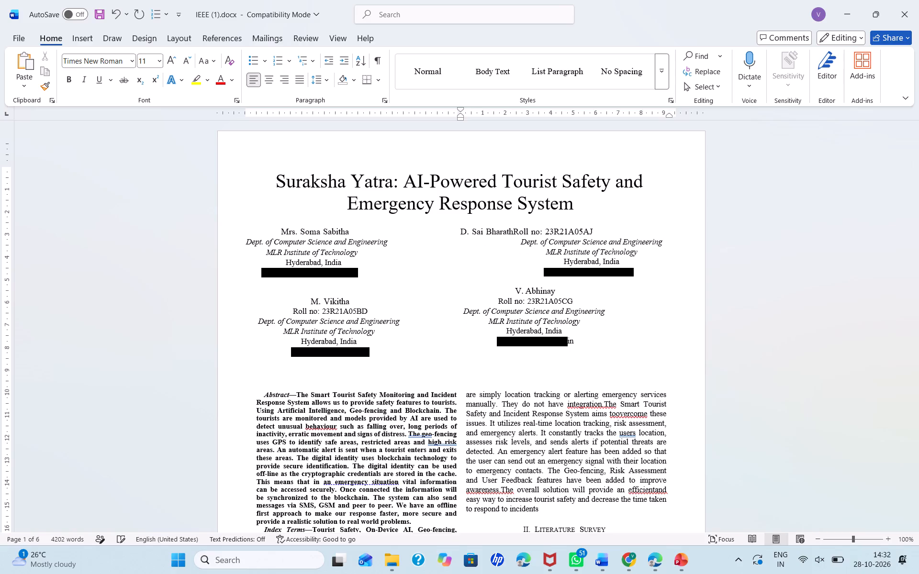
key("Return")
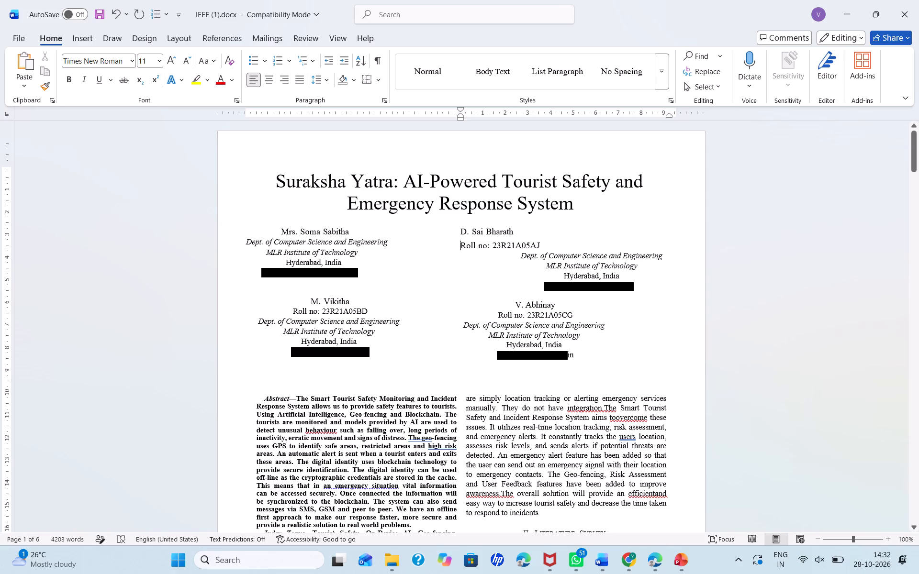
Remove the centring and left indent from the second author's department and institute text, keeping it below the roll number.
left_click(519, 254)
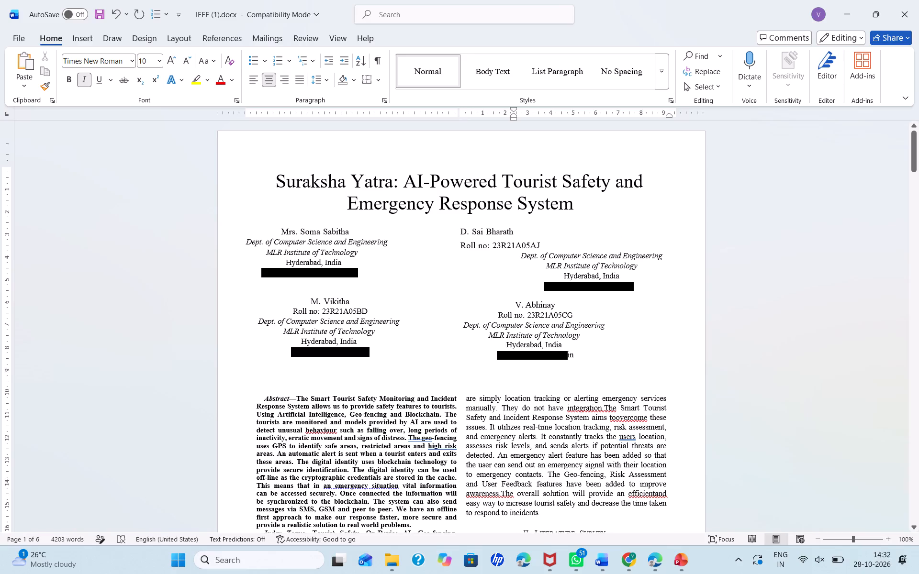
key("BackSpace")
key("BackSpace")
key("BackSpace")
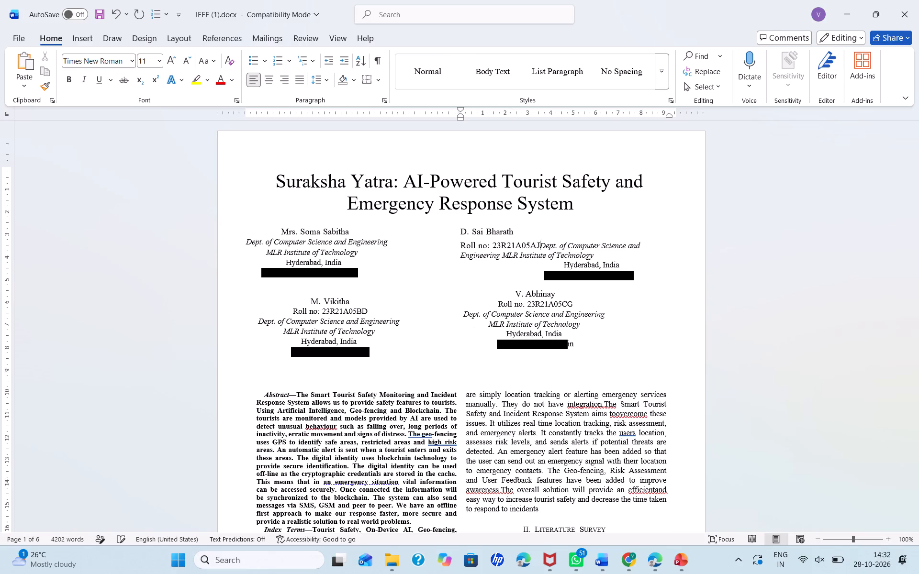
key("ctrl+z")
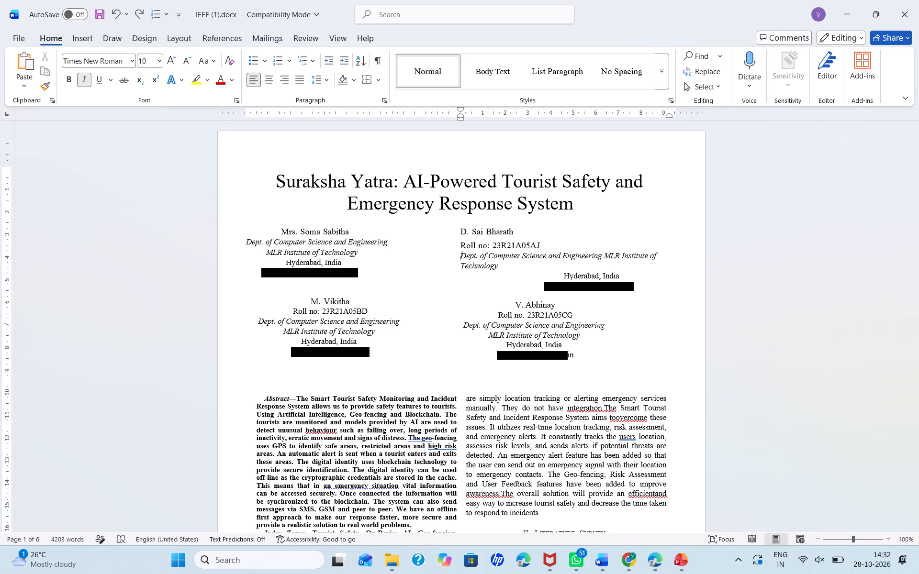
Break "MLR Institute of Technology" onto its own line under the second author's department.
left_click(605, 258)
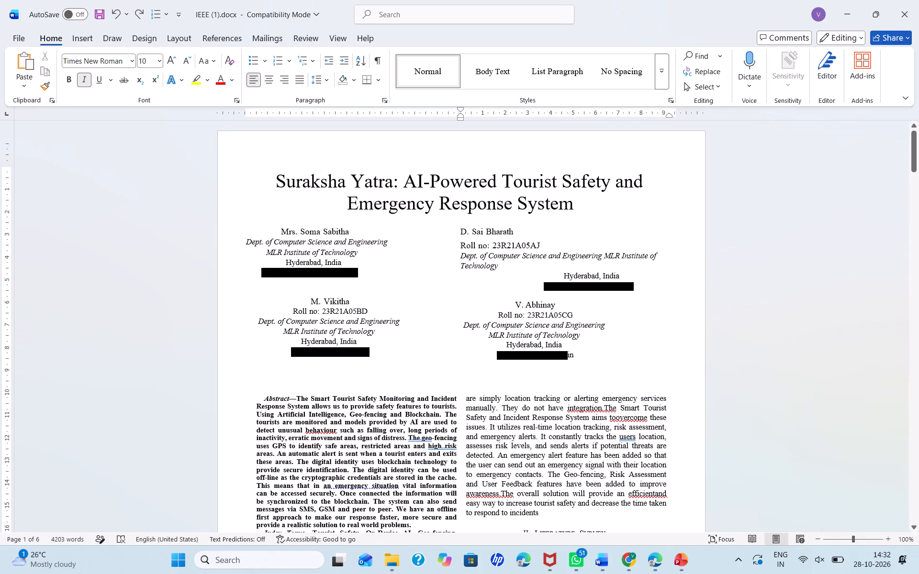
key("Return")
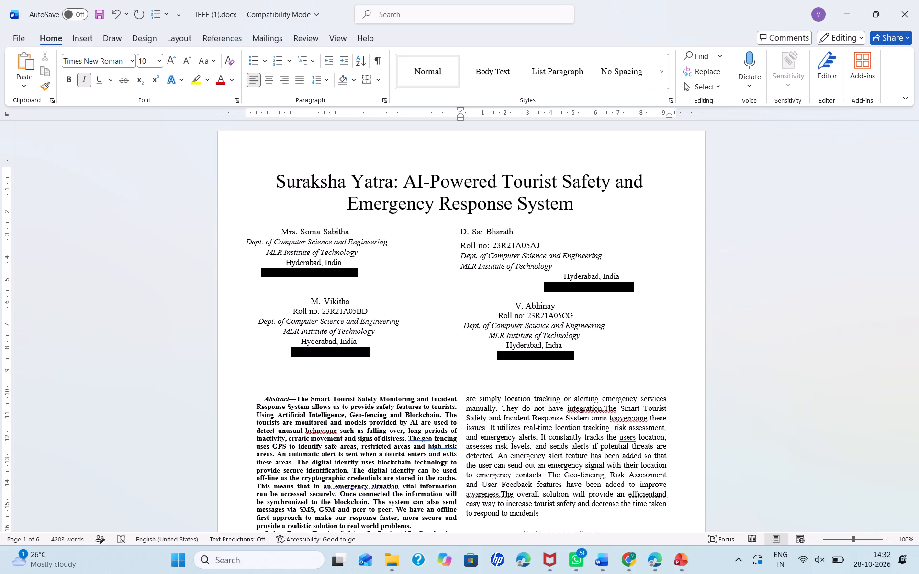
Bring the second author's "Hyderabad, India" line to the margin by removing its centring and indent, with the e-mail on a separate line.
left_click(563, 276)
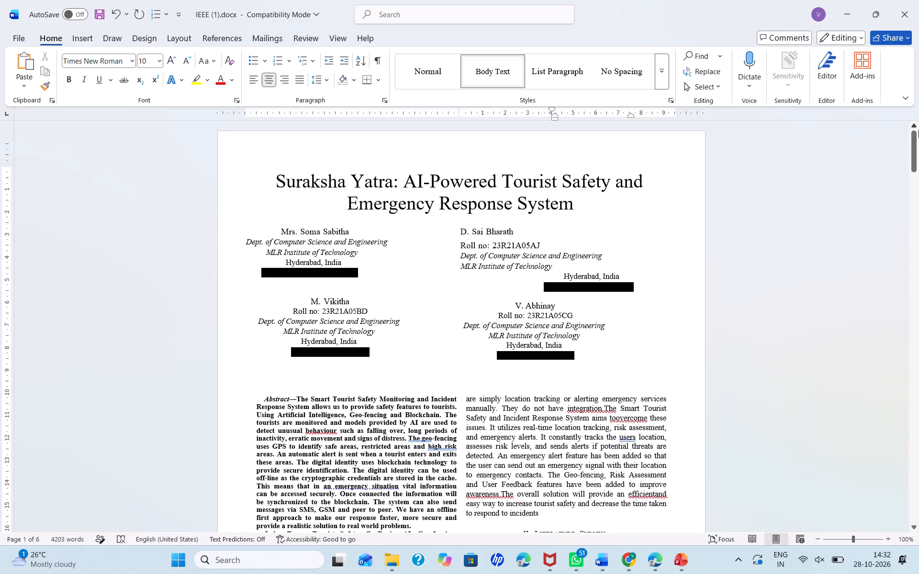
key("Return")
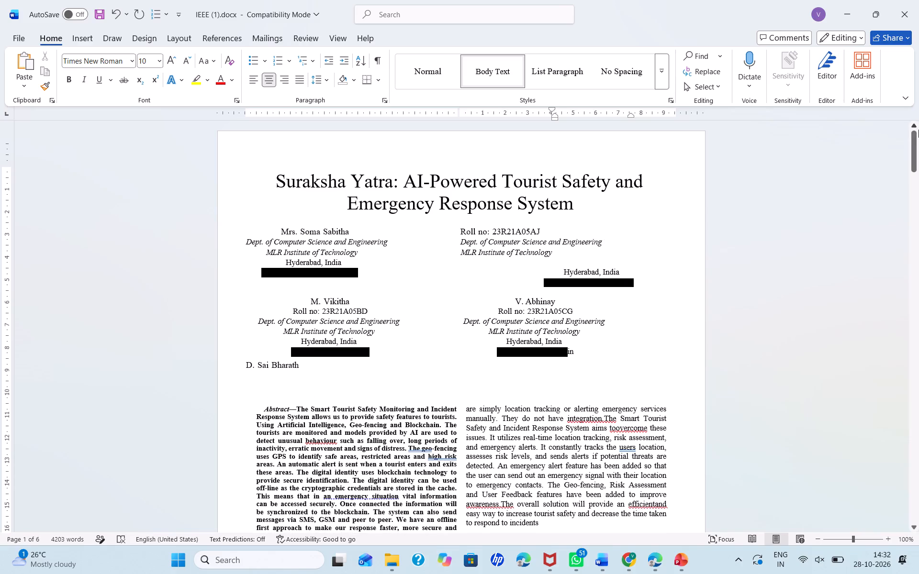
key("ctrl+z")
key("BackSpace")
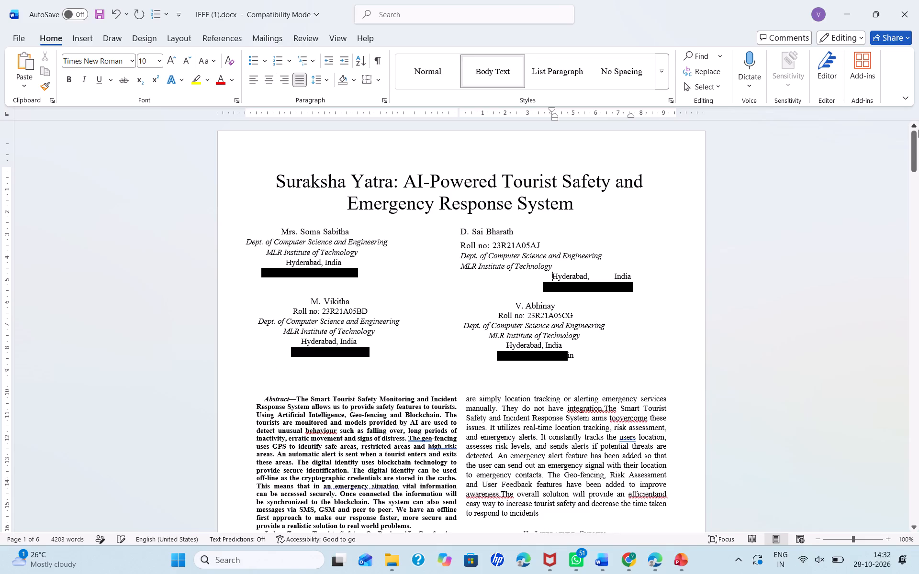
key("BackSpace")
key("BackSpace")
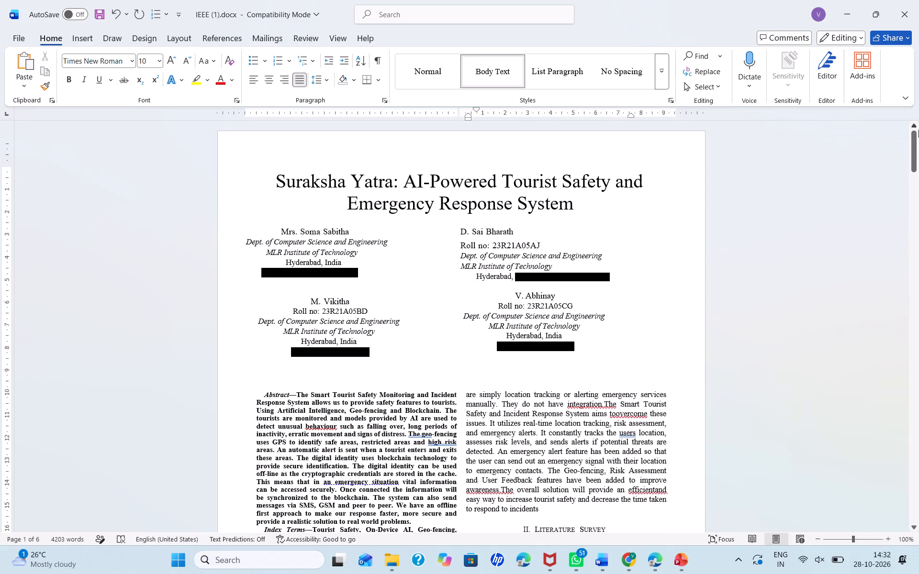
key("BackSpace")
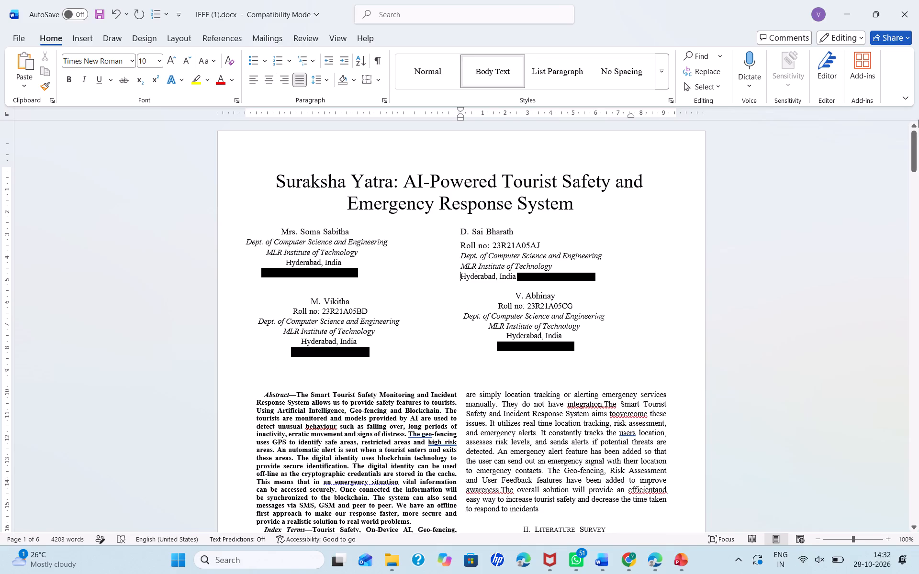
left_click(518, 279)
key("Return")
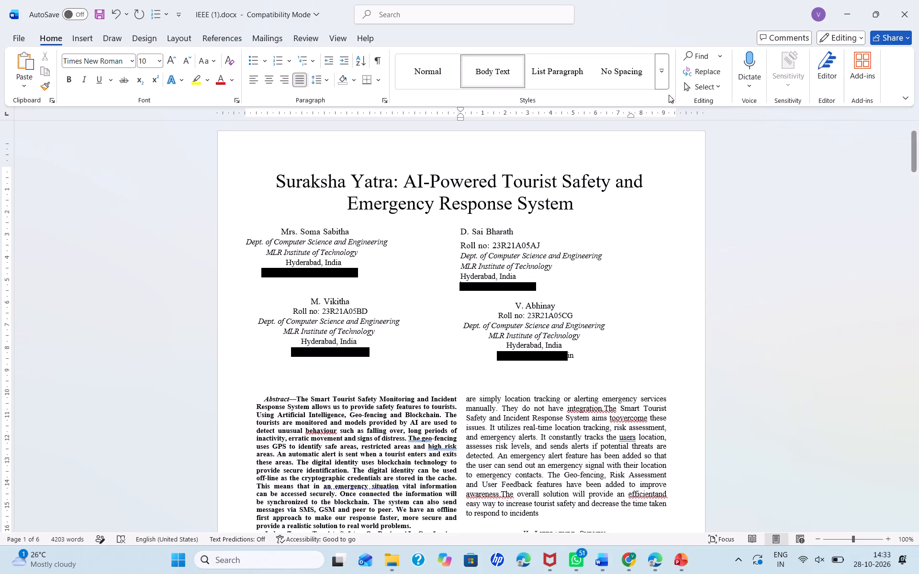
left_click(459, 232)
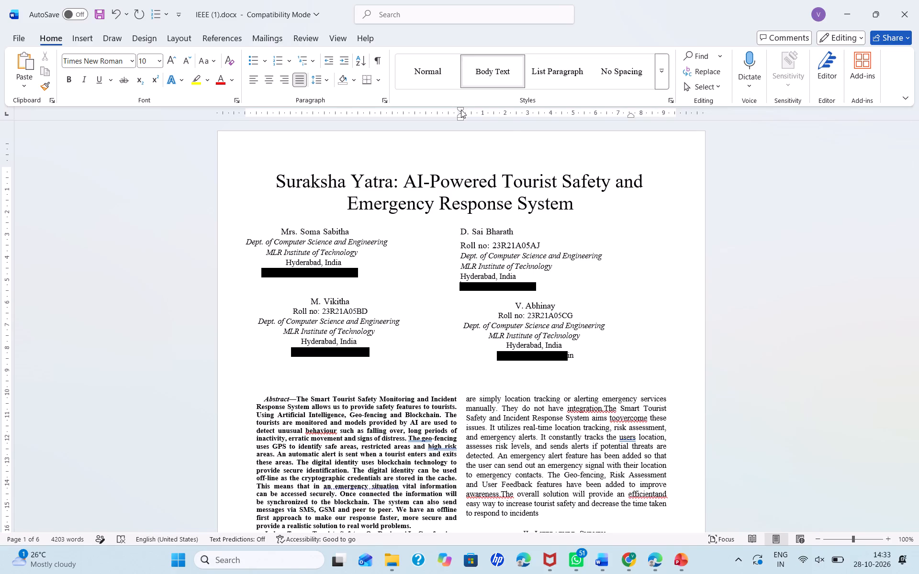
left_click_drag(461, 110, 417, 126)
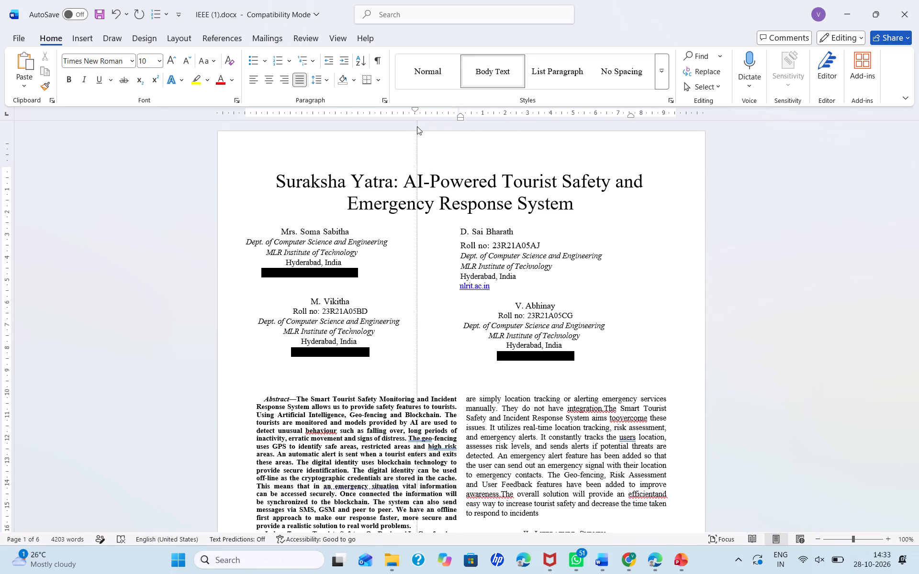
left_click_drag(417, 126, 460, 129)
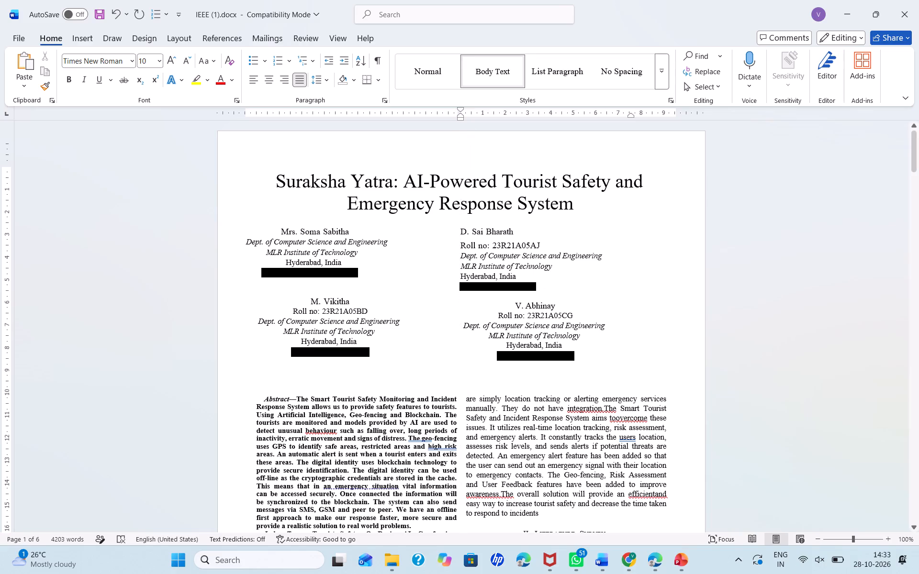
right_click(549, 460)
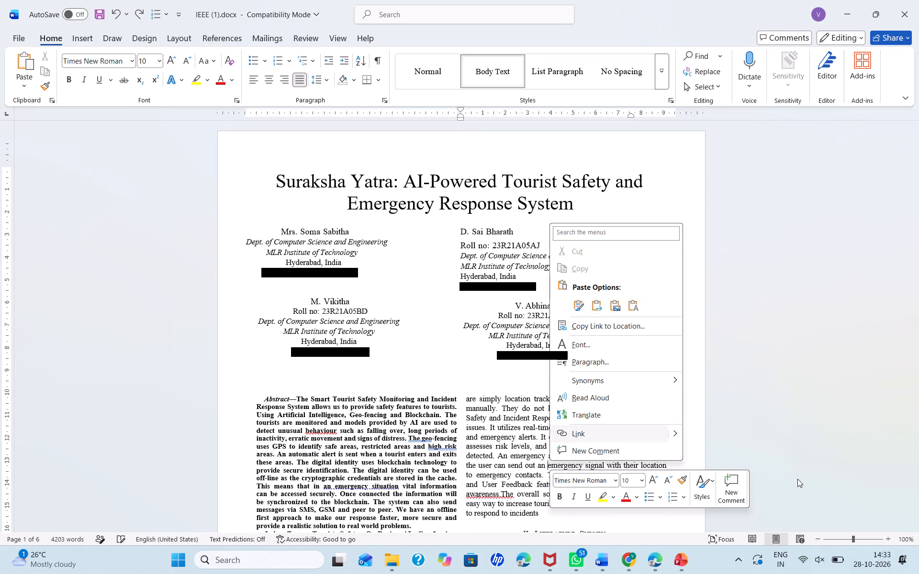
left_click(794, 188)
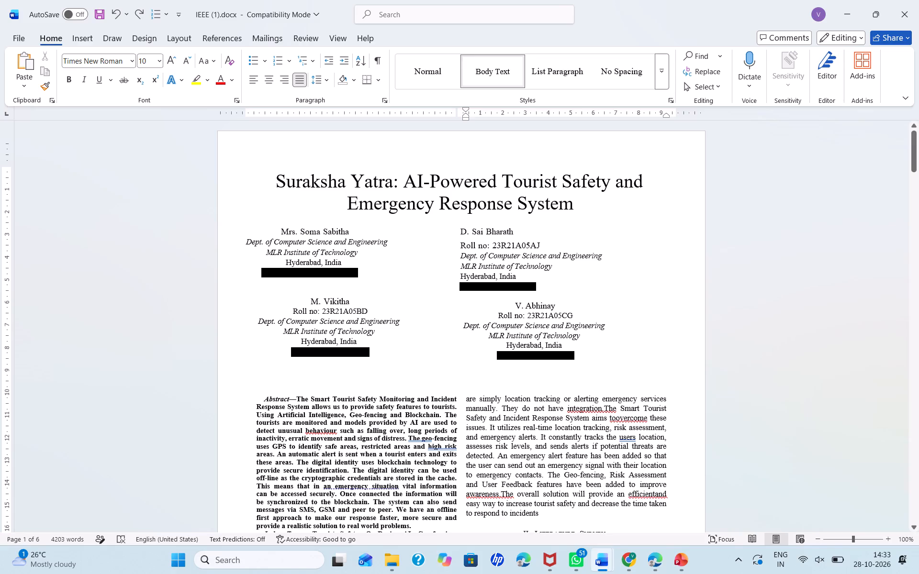
Shift the fourth author's name inward with 5 leading spaces.
left_click(515, 304)
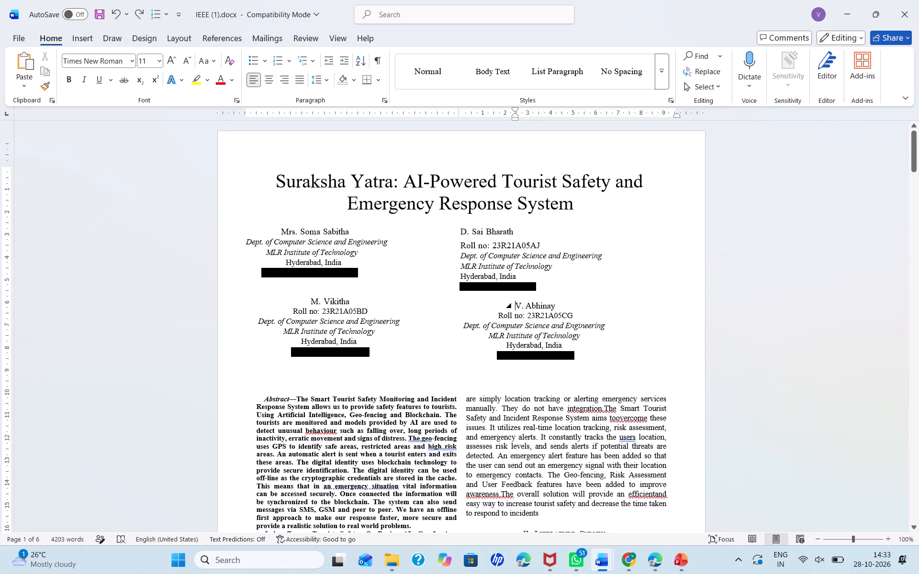
key("space")
key("space")
key("space")
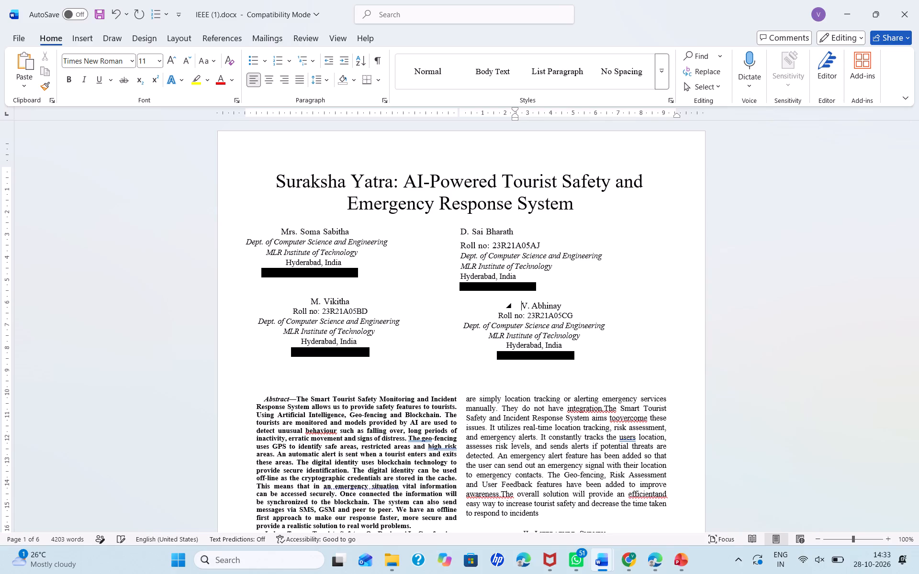
key("space")
key("space")
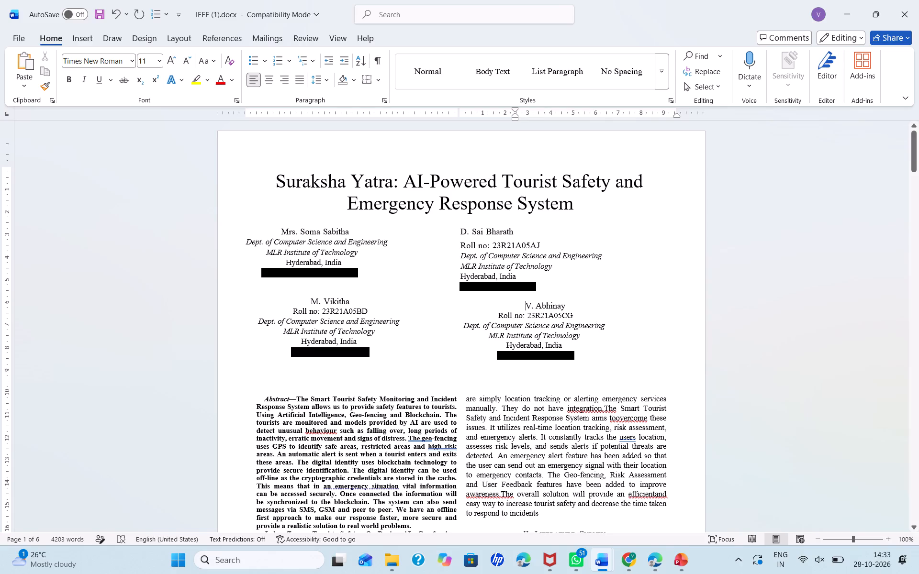
Shift the fourth author's roll number inward with 9 leading spaces to sit under the name.
left_click(498, 314)
key("space")
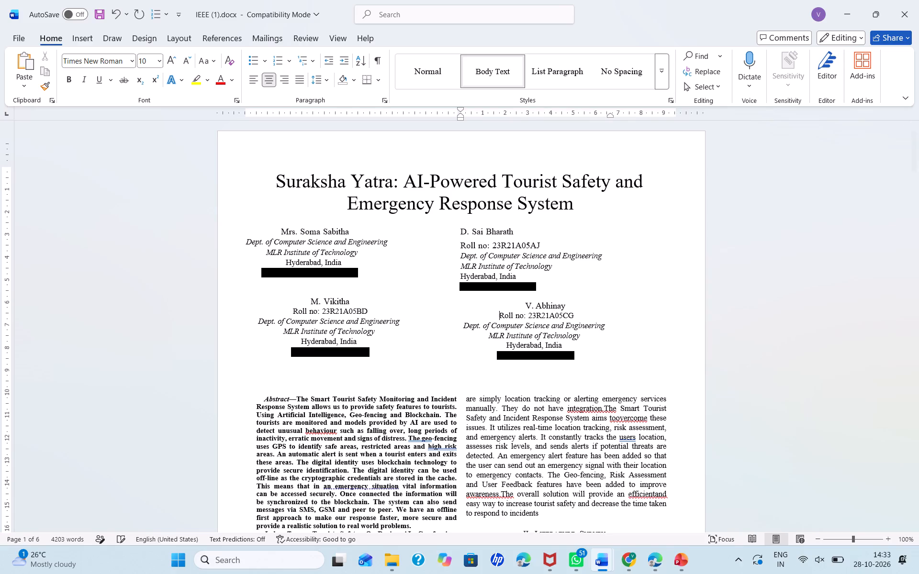
key("space")
key("space")
key("space")
key("space")
key("space")
key("space")
key("space")
key("space")
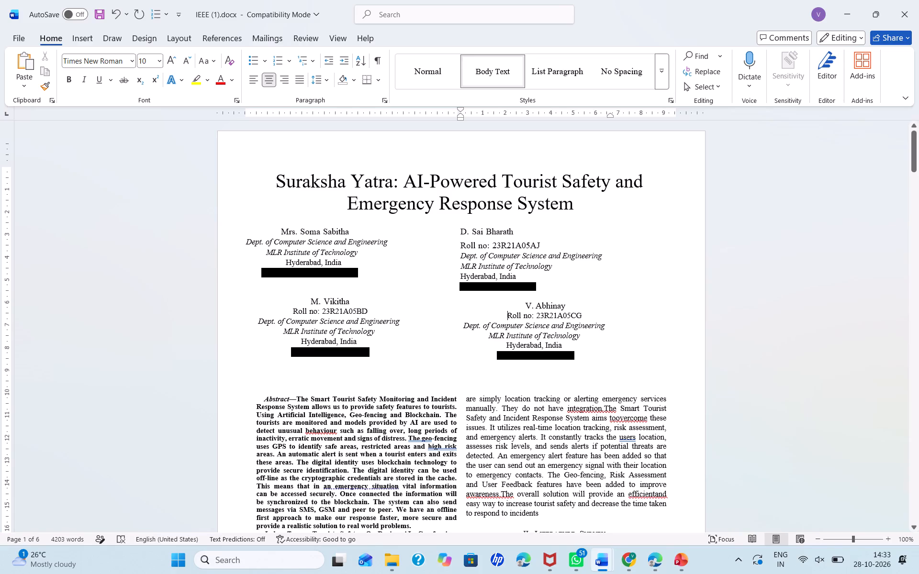
Pad the start of the fourth author's department line with 7 leading spaces to shift it inward.
left_click(467, 326)
key("space")
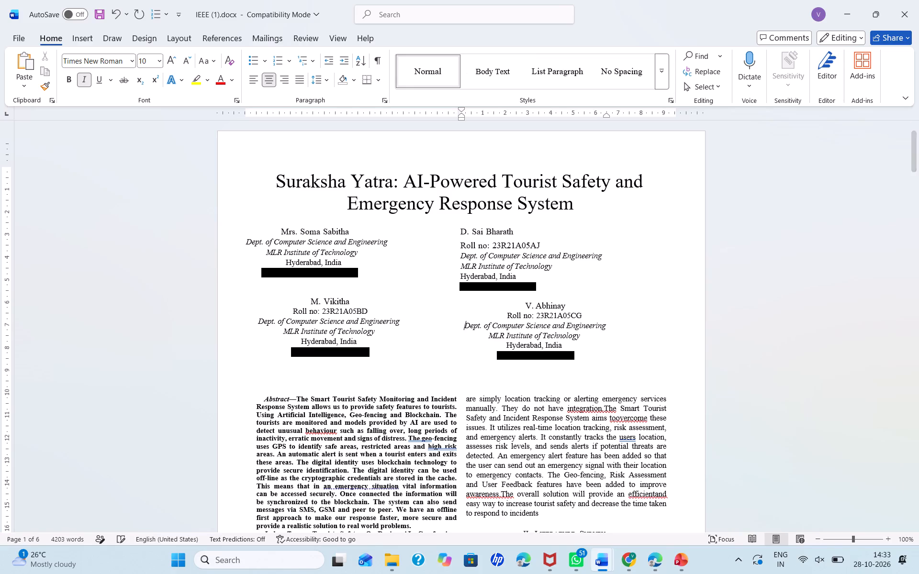
key("space")
key("space")
key("space")
key("space")
key("space")
key("space")
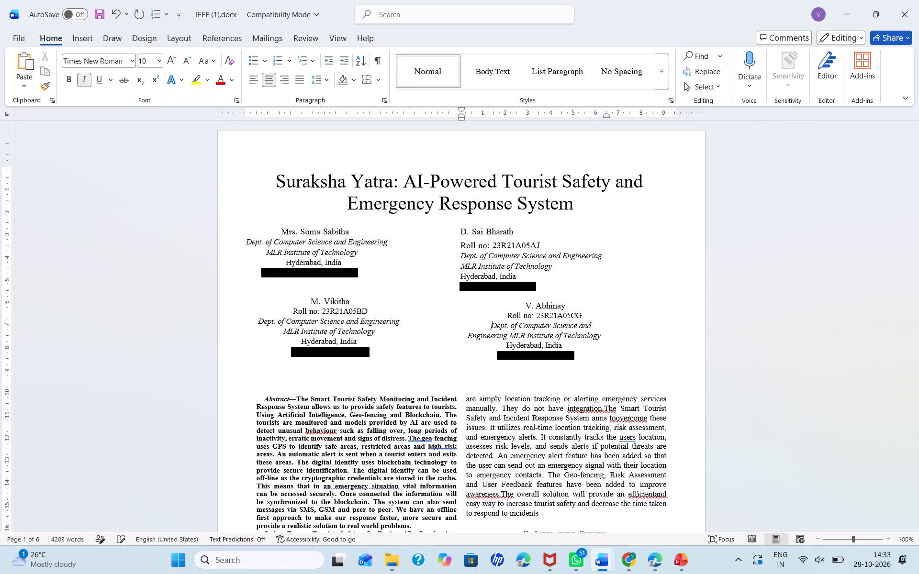
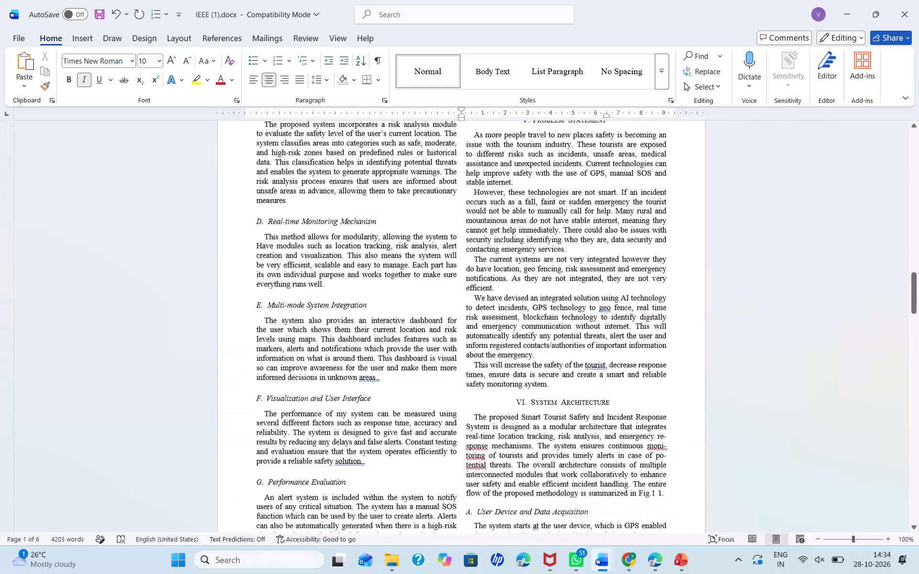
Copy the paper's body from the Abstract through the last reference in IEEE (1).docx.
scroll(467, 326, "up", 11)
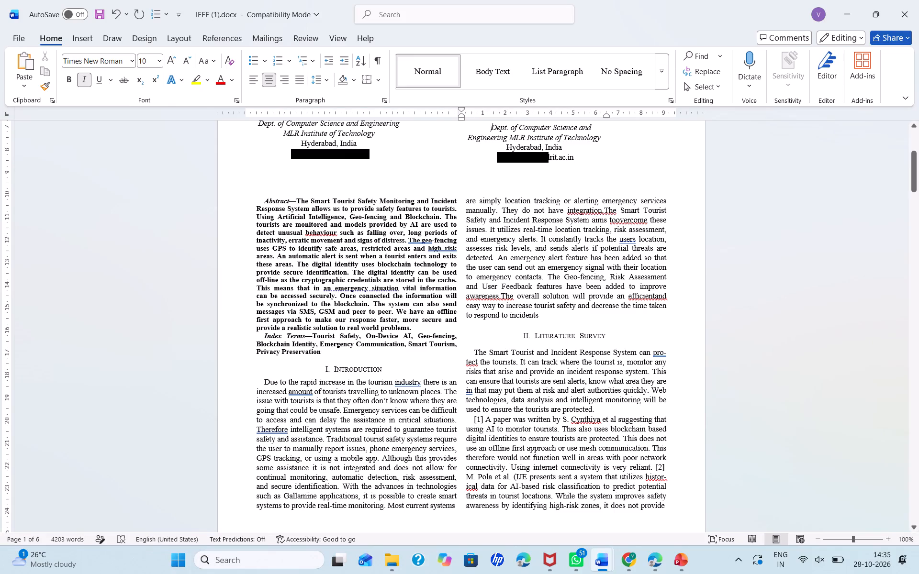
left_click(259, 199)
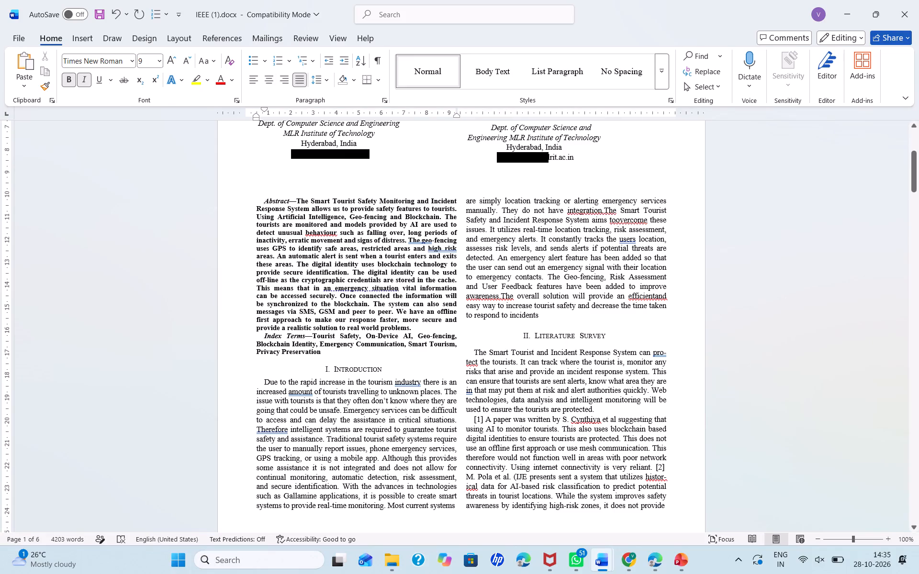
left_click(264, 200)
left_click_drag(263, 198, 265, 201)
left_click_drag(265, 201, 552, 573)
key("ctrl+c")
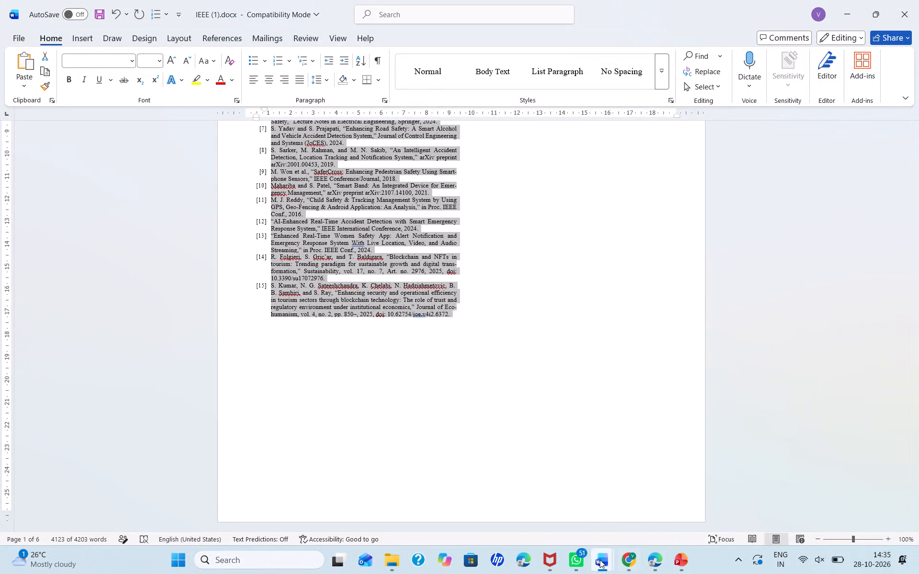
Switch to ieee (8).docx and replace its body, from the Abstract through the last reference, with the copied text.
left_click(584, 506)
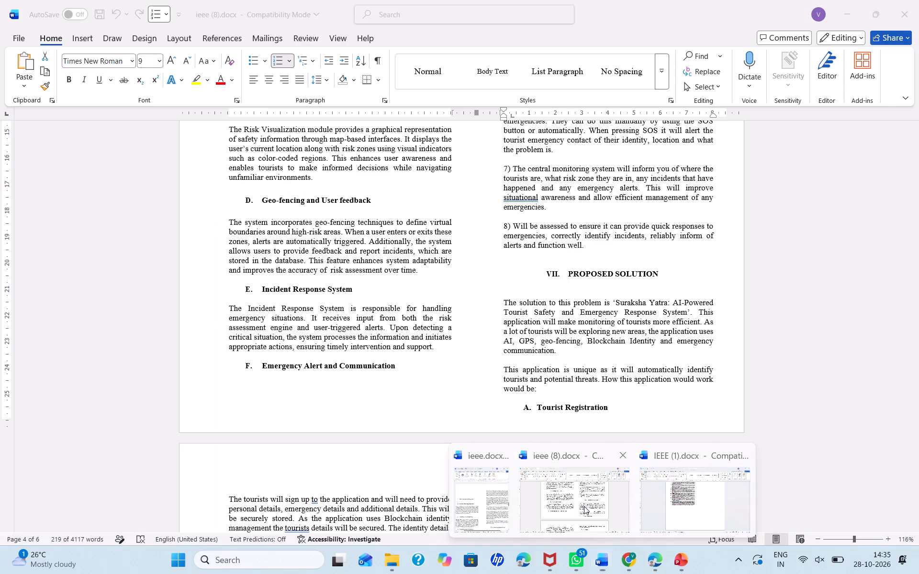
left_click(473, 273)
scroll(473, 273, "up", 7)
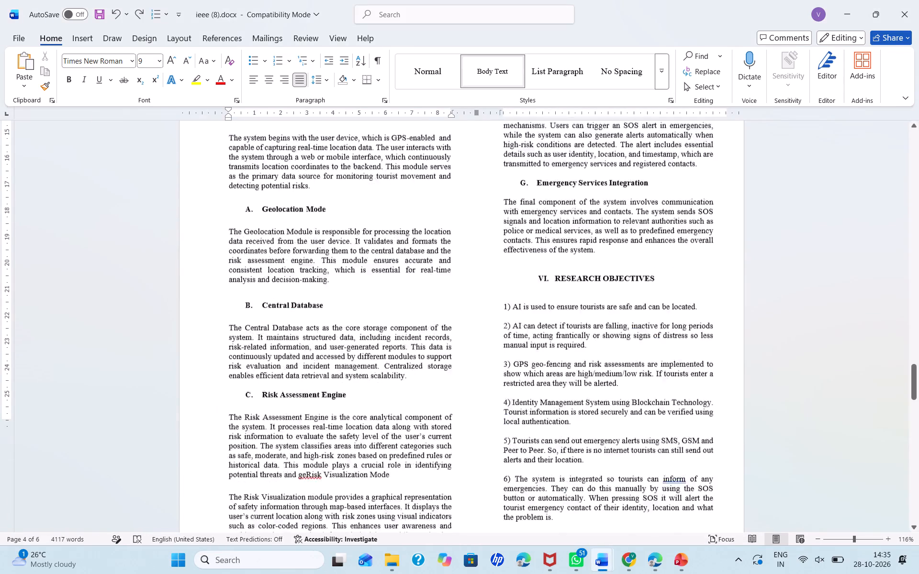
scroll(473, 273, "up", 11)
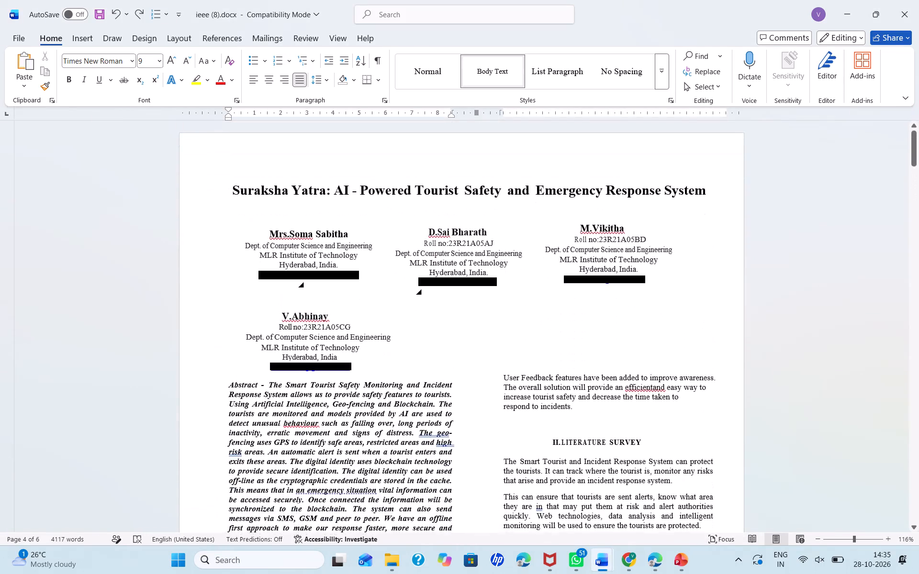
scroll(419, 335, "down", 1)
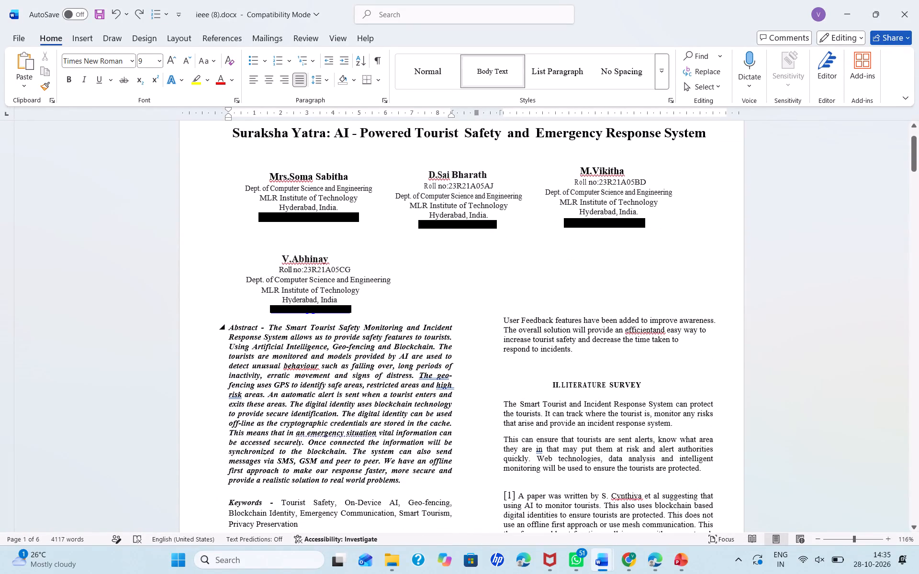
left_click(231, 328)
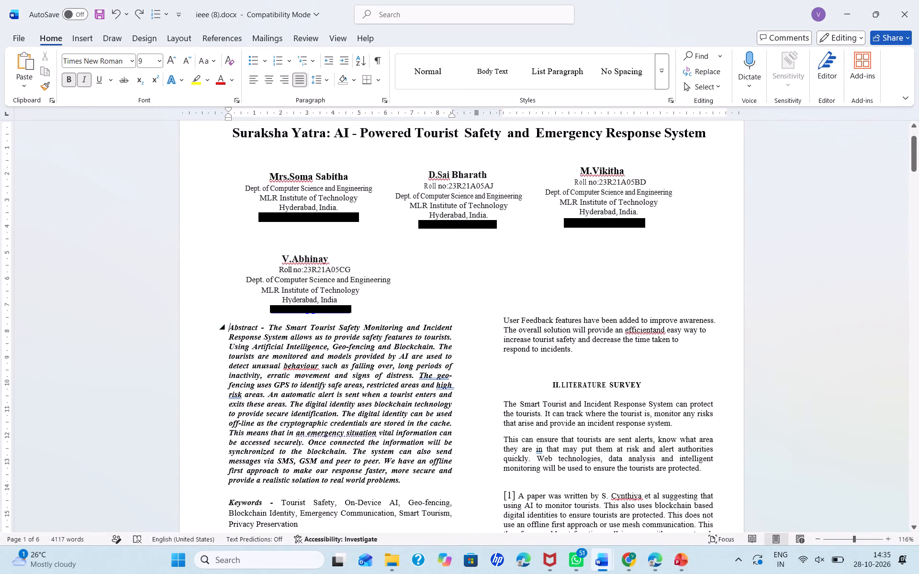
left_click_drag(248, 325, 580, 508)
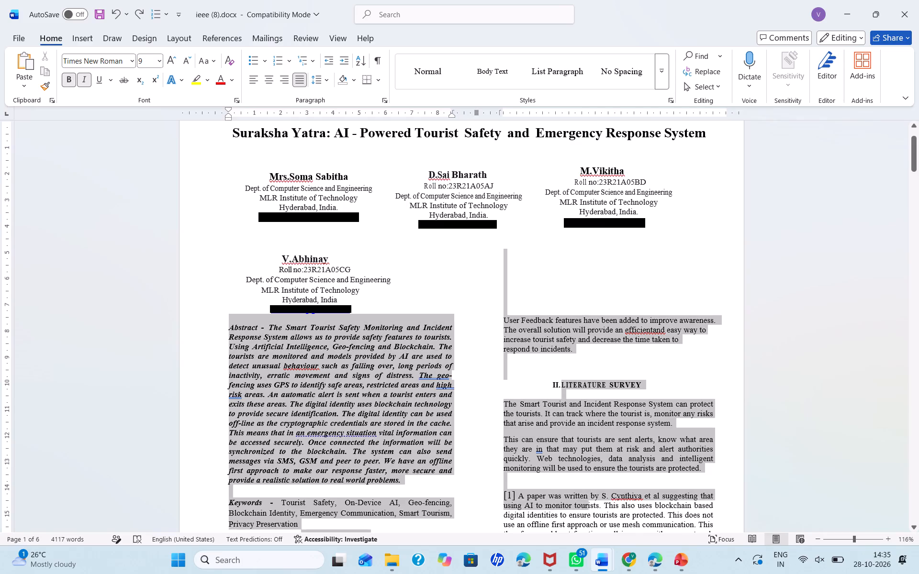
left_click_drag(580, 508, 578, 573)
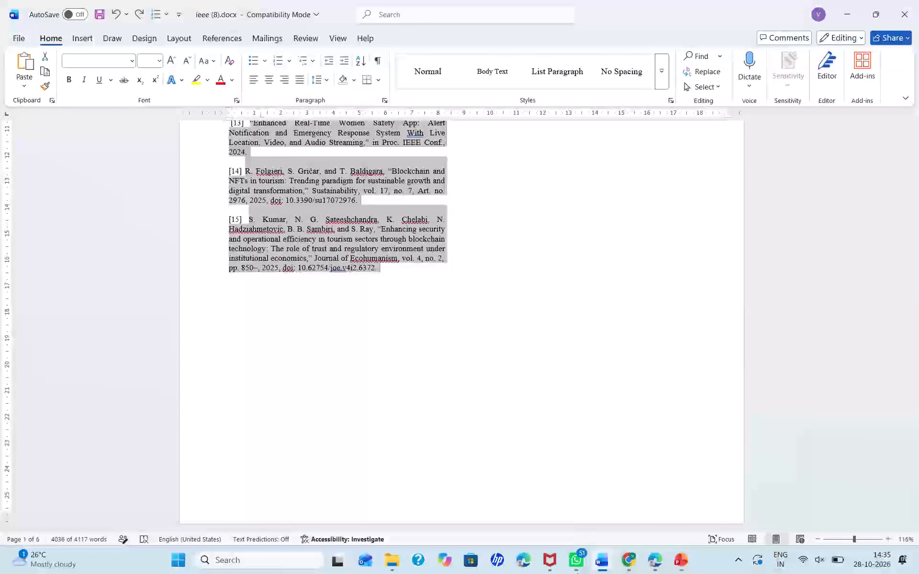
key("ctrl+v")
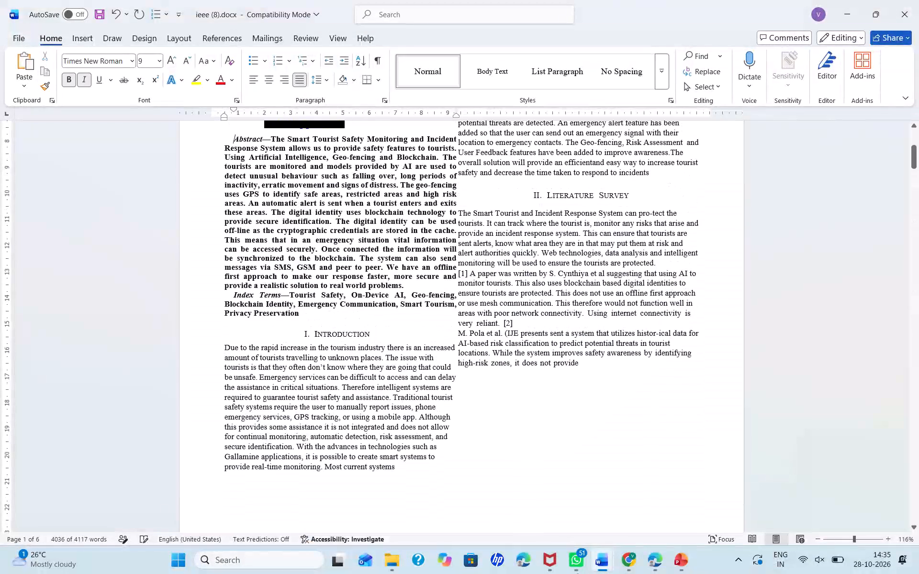
Review the layout of the pasted body text in ieee (8).docx from the first page to the end of the references.
scroll(578, 573, "up", 4)
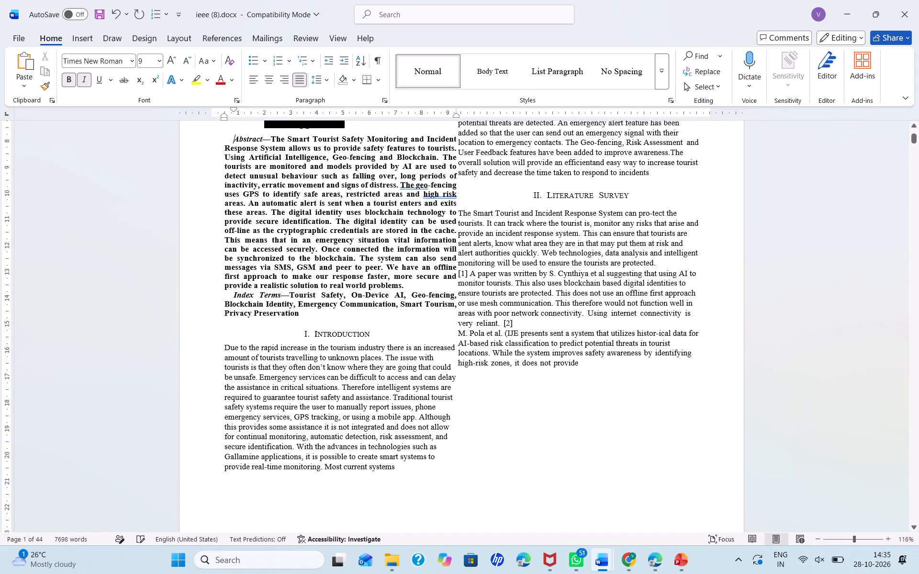
scroll(695, 204, "up", 5)
scroll(695, 204, "down", 6)
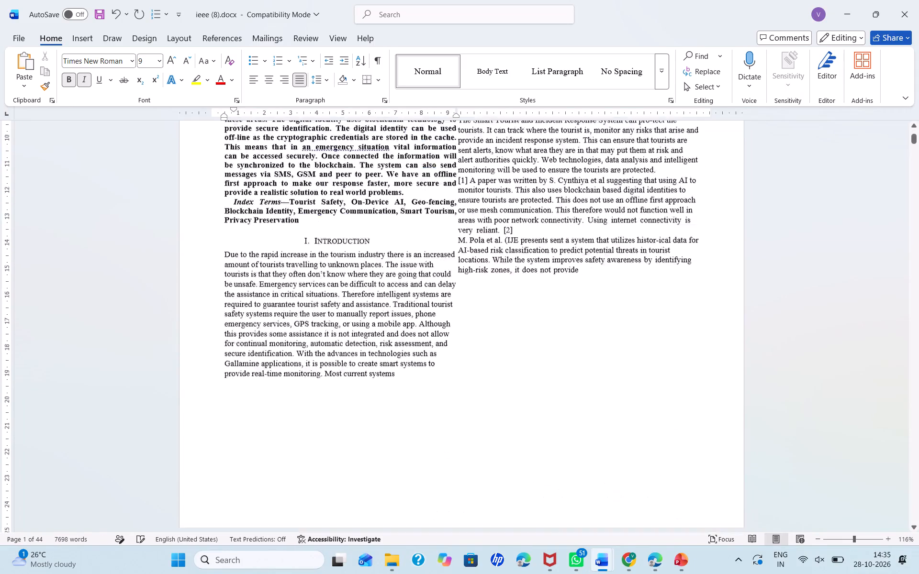
scroll(695, 204, "down", 13)
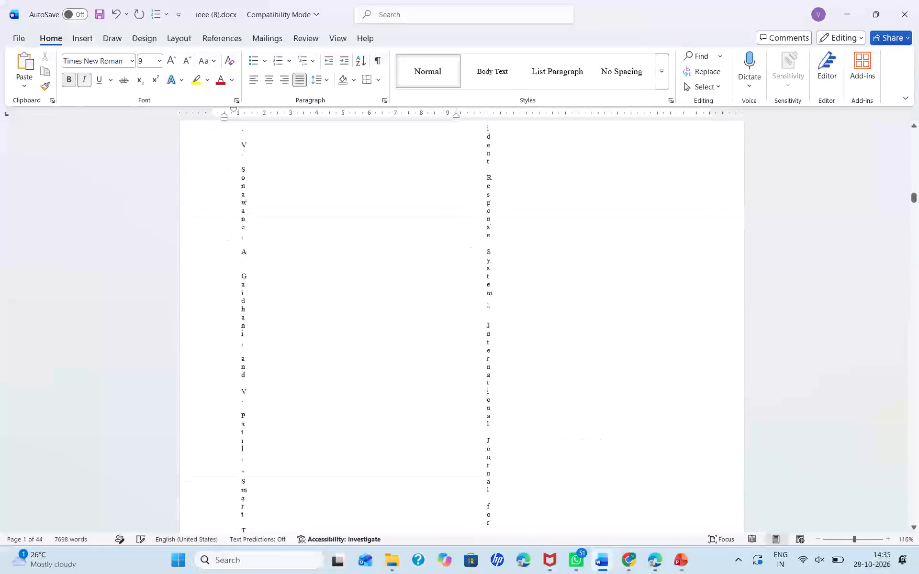
scroll(695, 204, "down", 6)
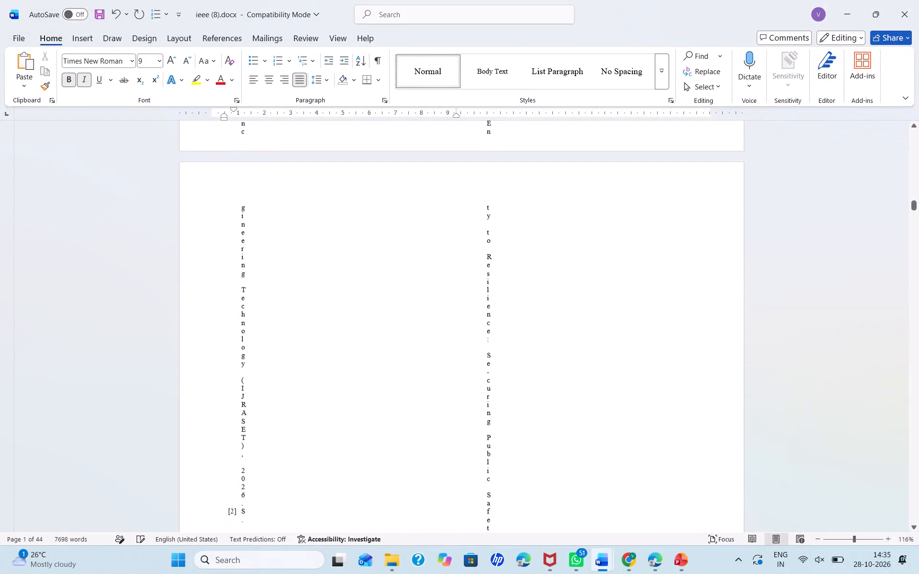
scroll(695, 204, "down", 9)
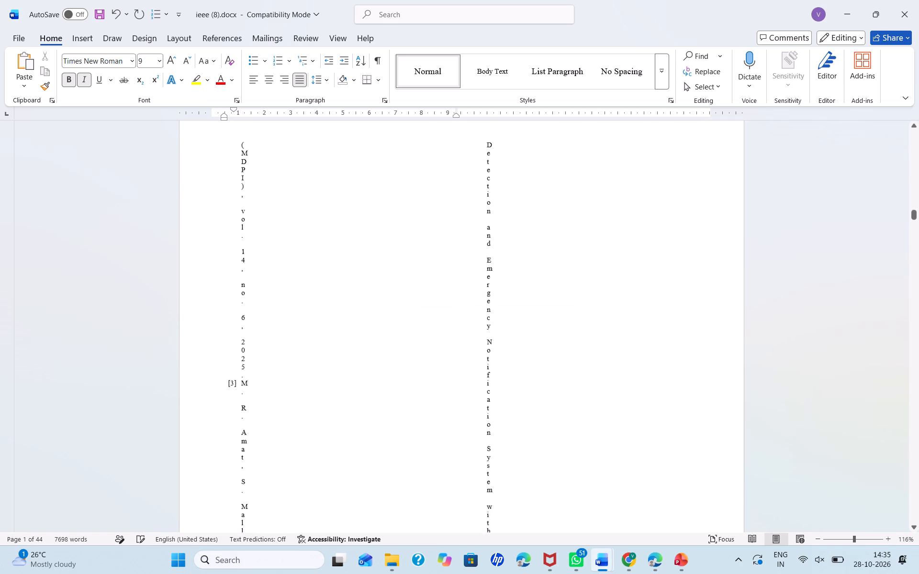
scroll(695, 204, "down", 19)
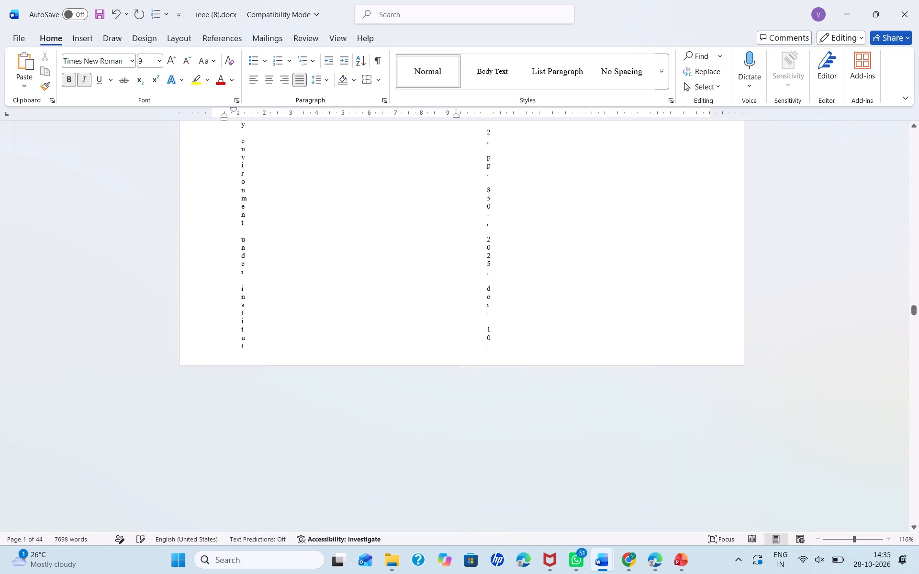
scroll(695, 204, "down", 19)
scroll(695, 204, "down", 3)
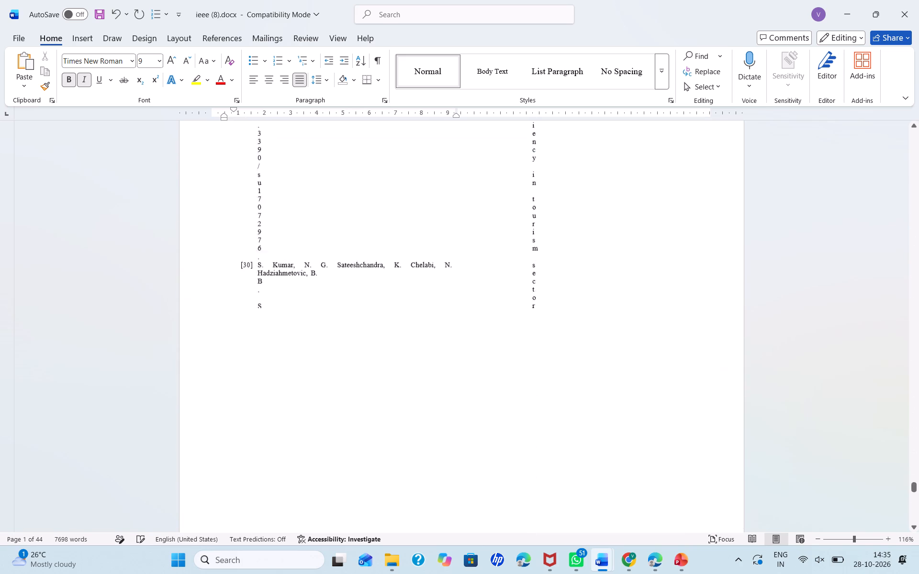
scroll(695, 204, "down", 4)
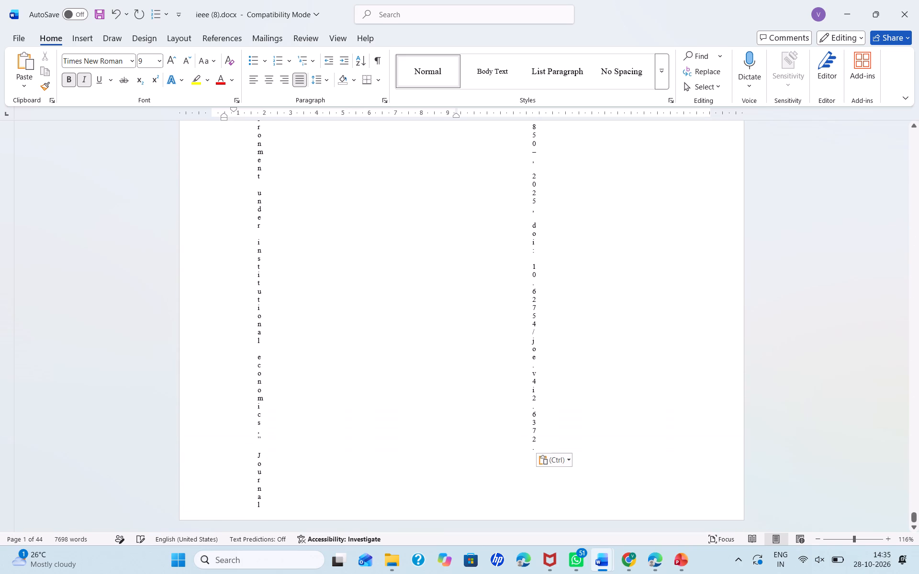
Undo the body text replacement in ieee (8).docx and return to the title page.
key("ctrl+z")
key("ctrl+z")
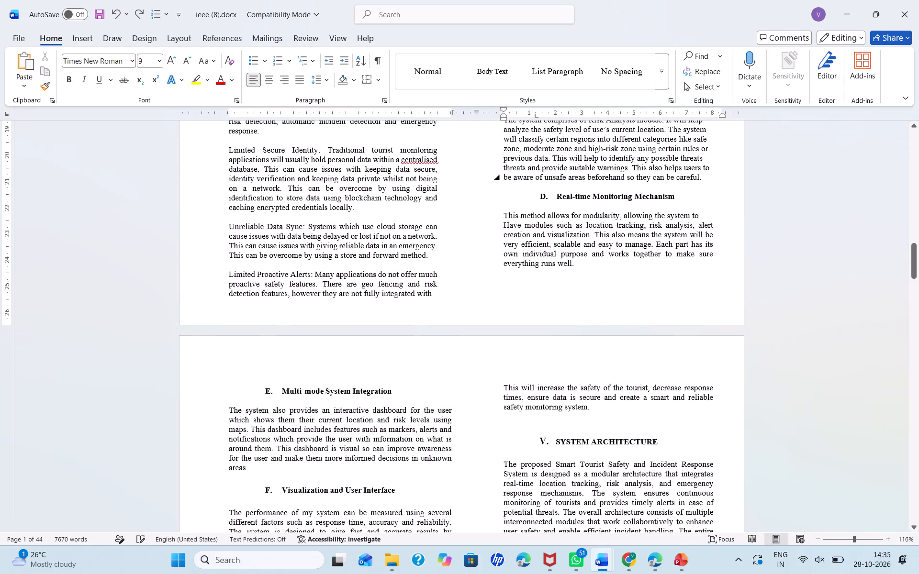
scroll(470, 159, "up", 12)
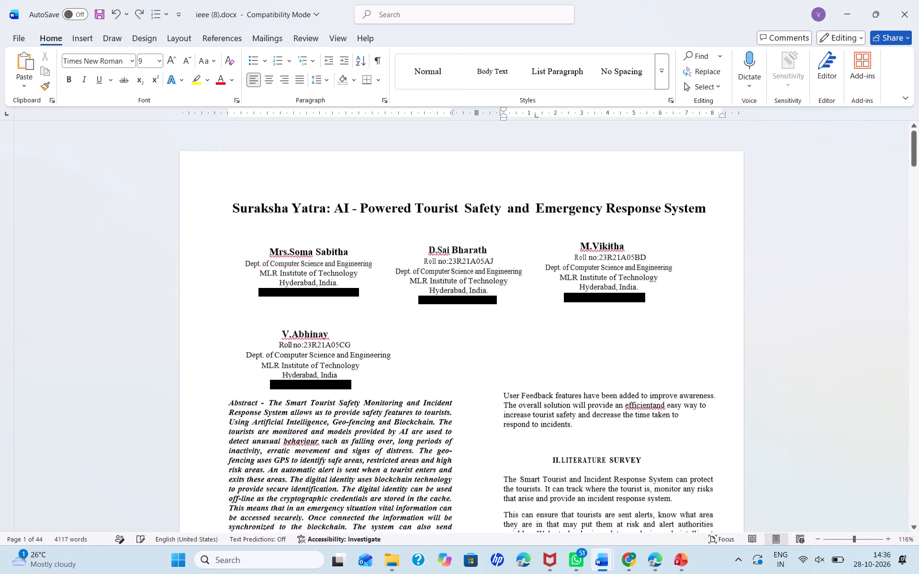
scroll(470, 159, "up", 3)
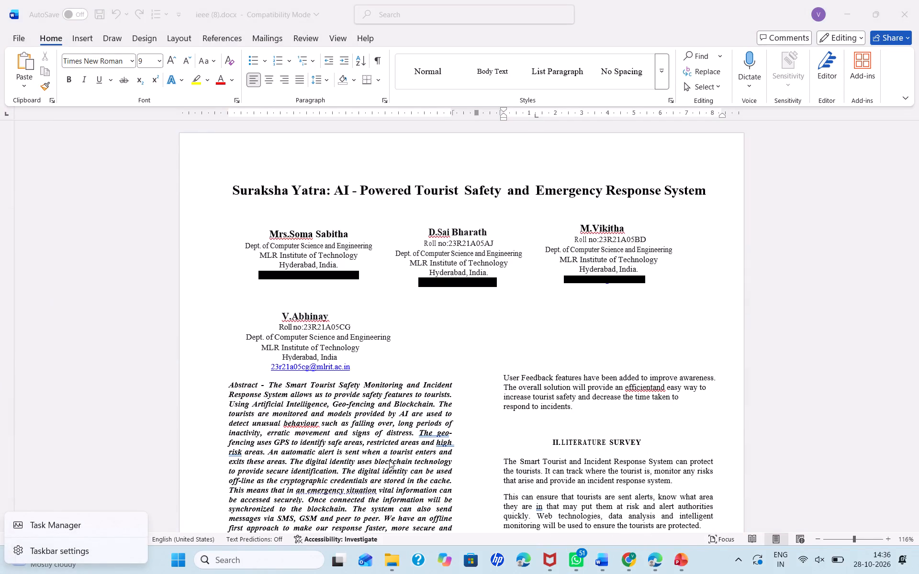
Switch back to IEEE (1).docx and look through the paper from the references up to the author block.
left_click(603, 559)
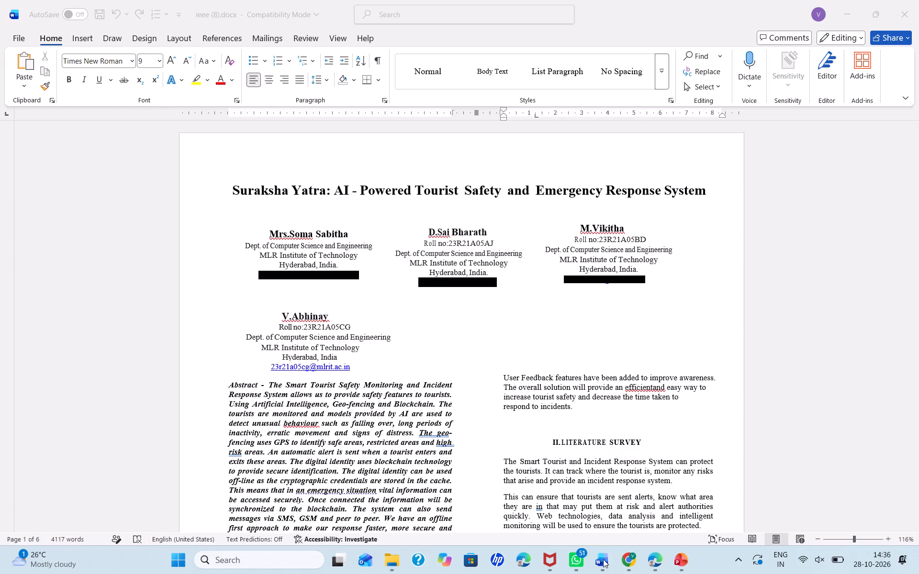
left_click(603, 559)
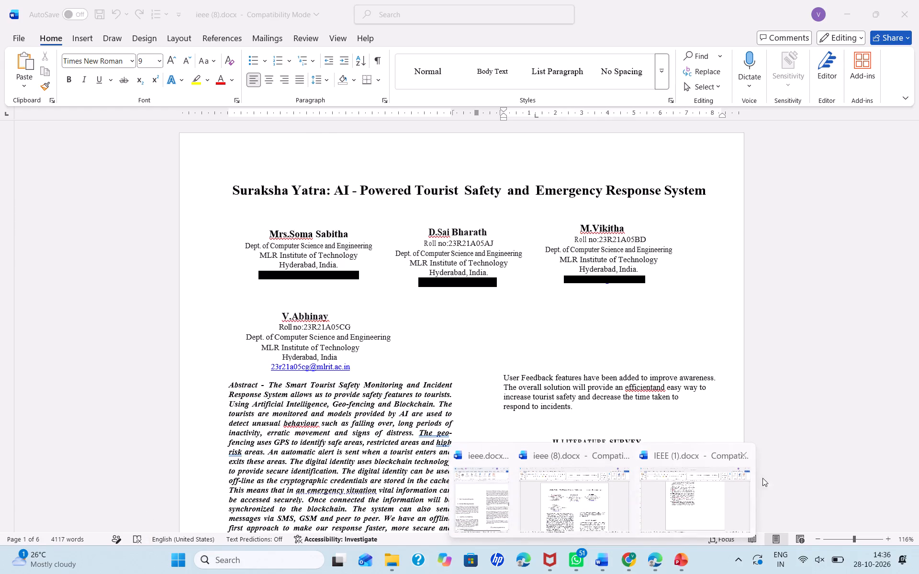
left_click(723, 495)
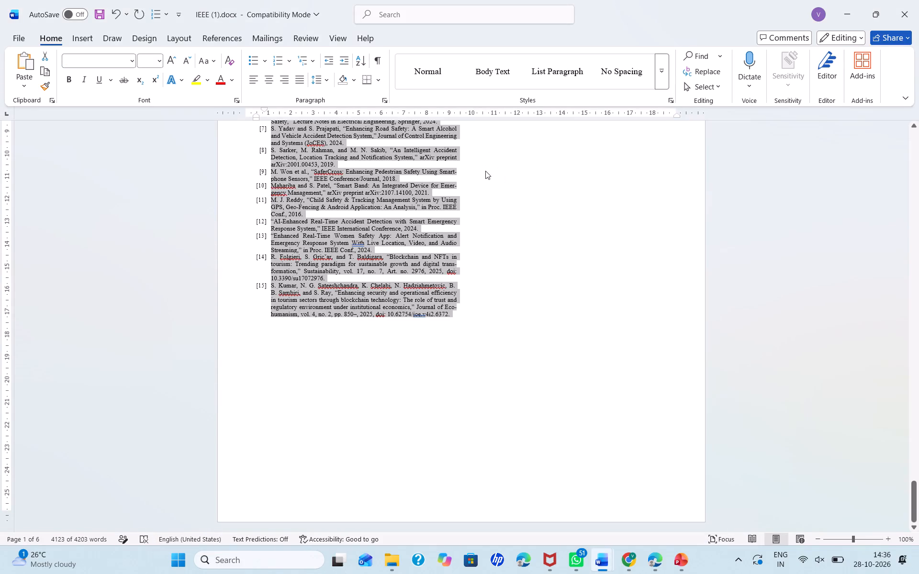
left_click(485, 171)
scroll(460, 220, "up", 10)
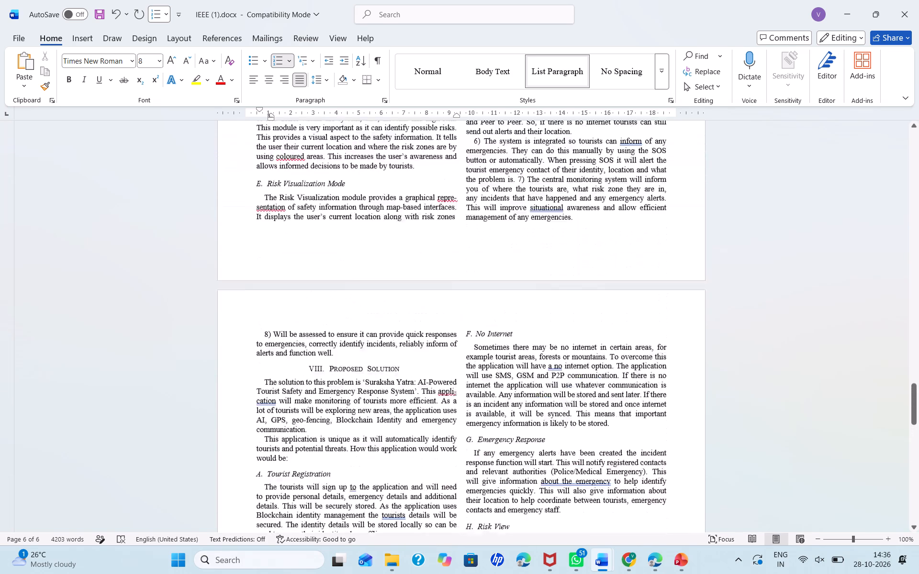
scroll(460, 220, "up", 5)
scroll(460, 220, "down", 4)
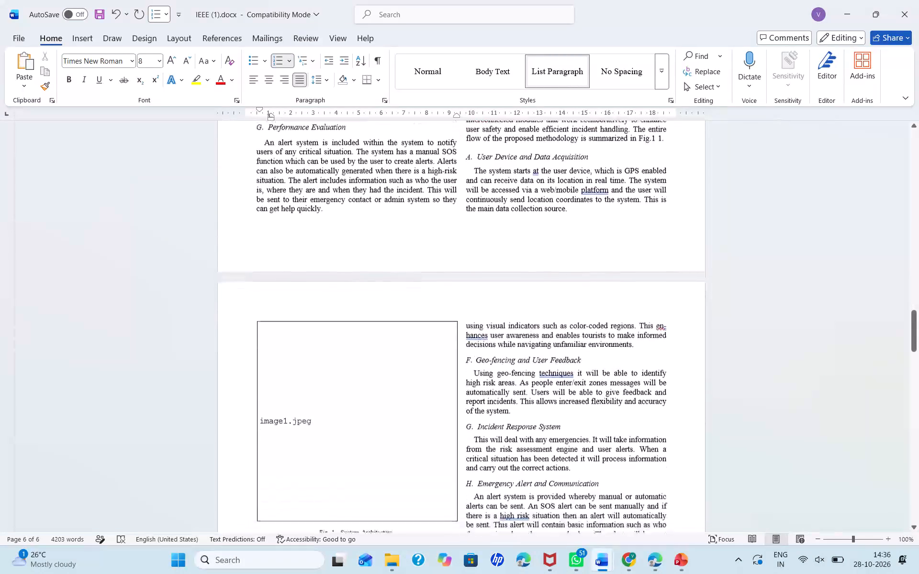
scroll(460, 220, "up", 4)
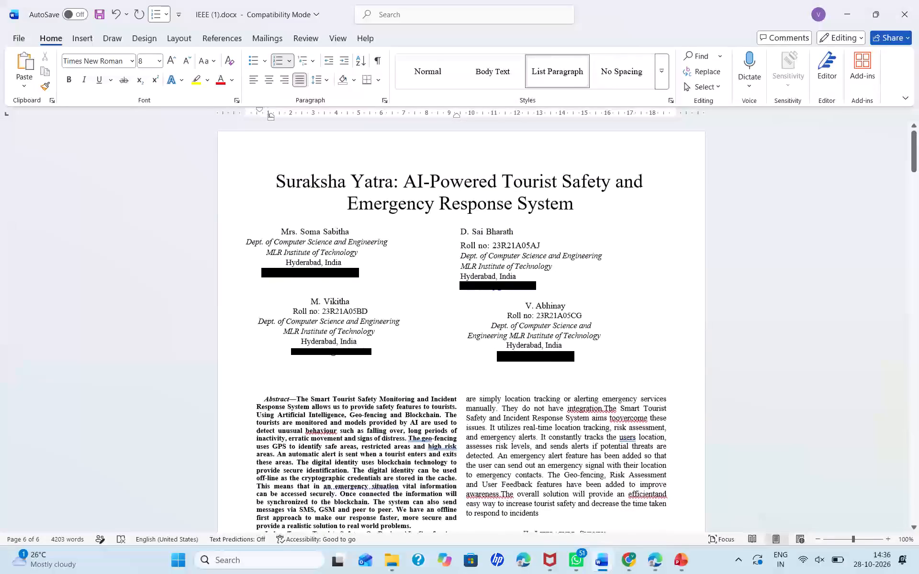
scroll(460, 220, "up", 6)
scroll(460, 220, "down", 1)
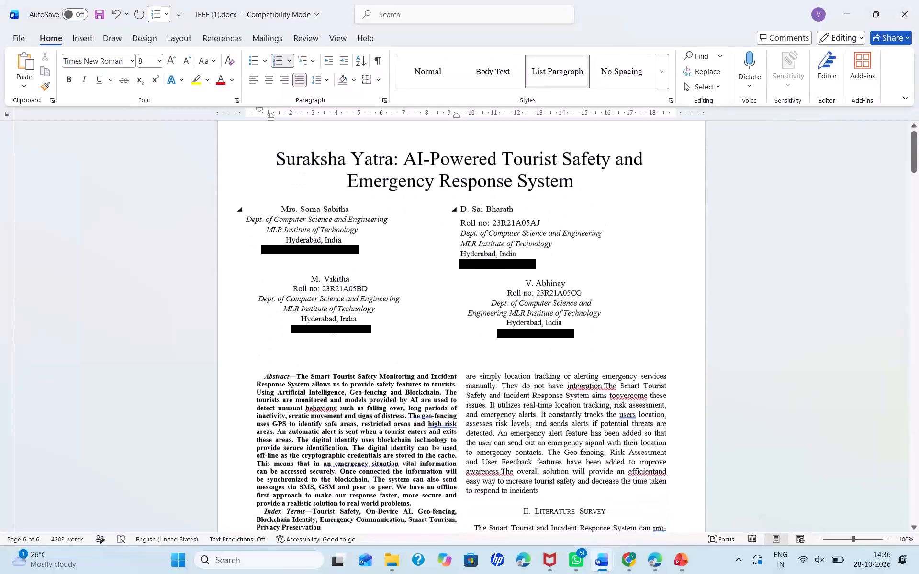
scroll(460, 220, "down", 1)
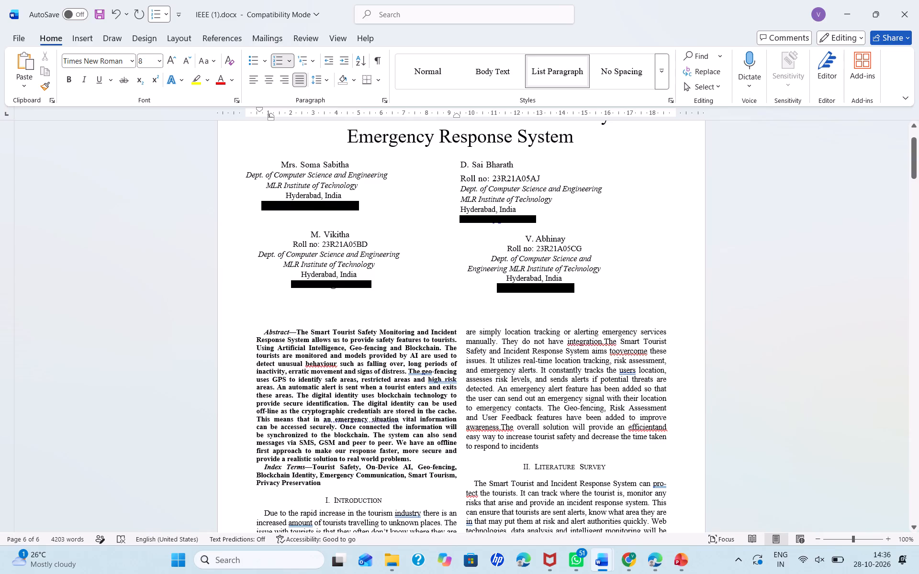
Split the fourth author's department text into two paragraphs, with "Engineering MLR Institute of Technology" starting the second.
left_click(470, 269)
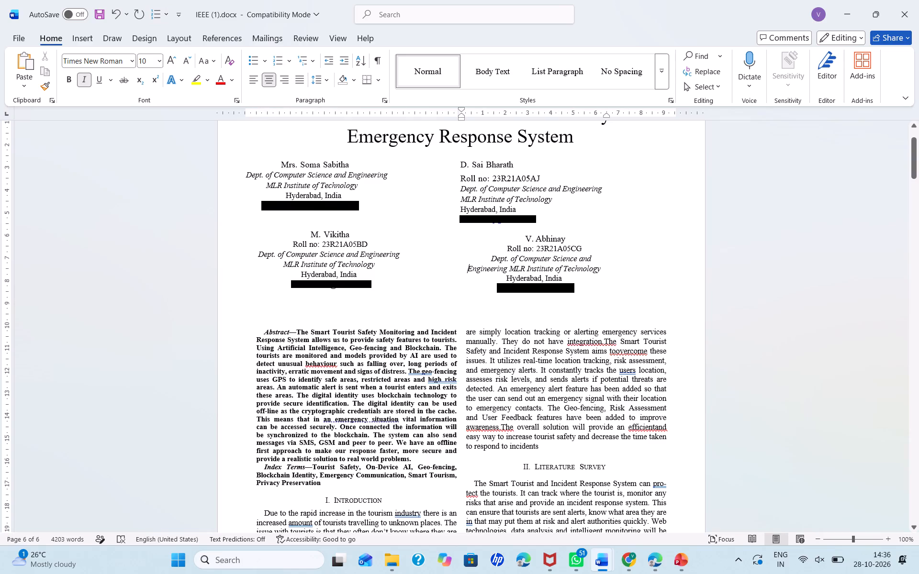
key("BackSpace")
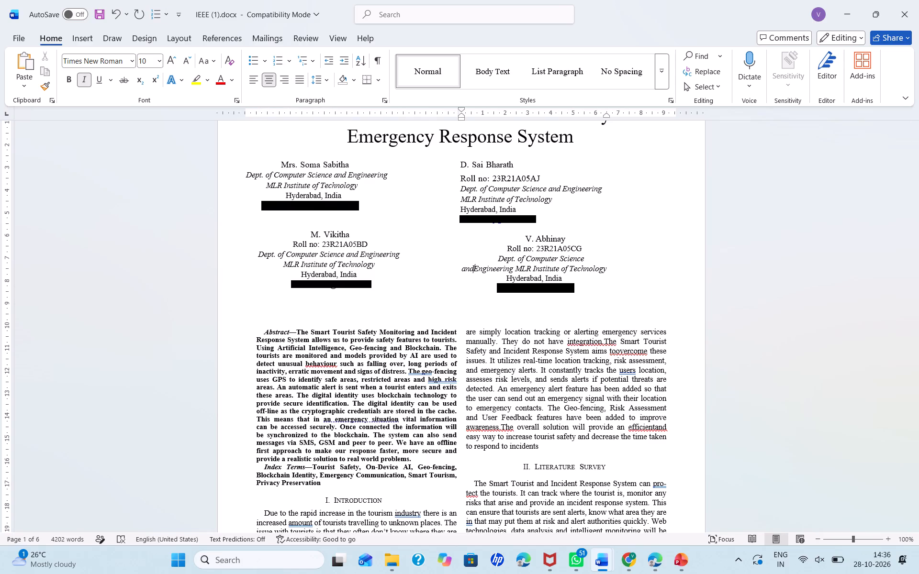
key("Return")
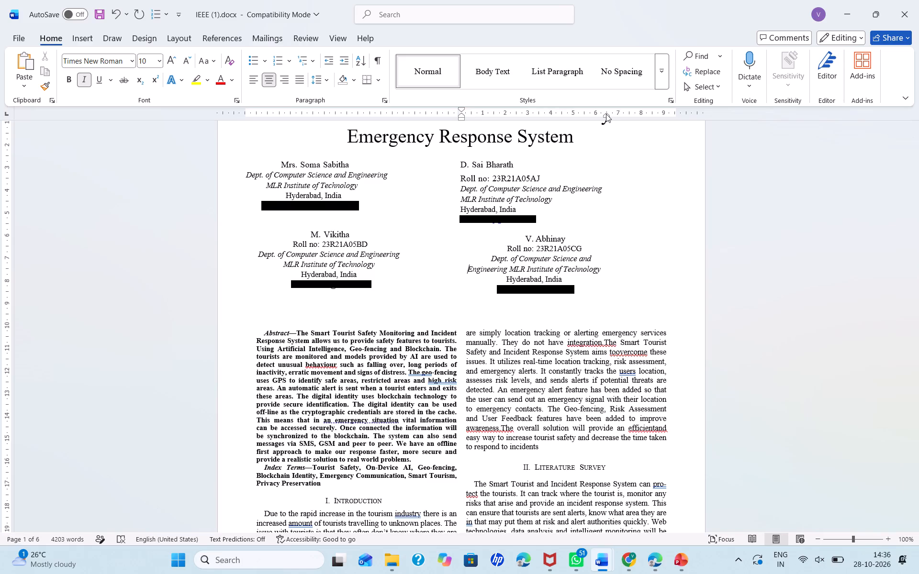
Widen the fourth author's "Engineering MLR Institute of Technology" line by moving its right indent out to about 8.2 on the ruler.
left_click_drag(606, 114, 647, 121)
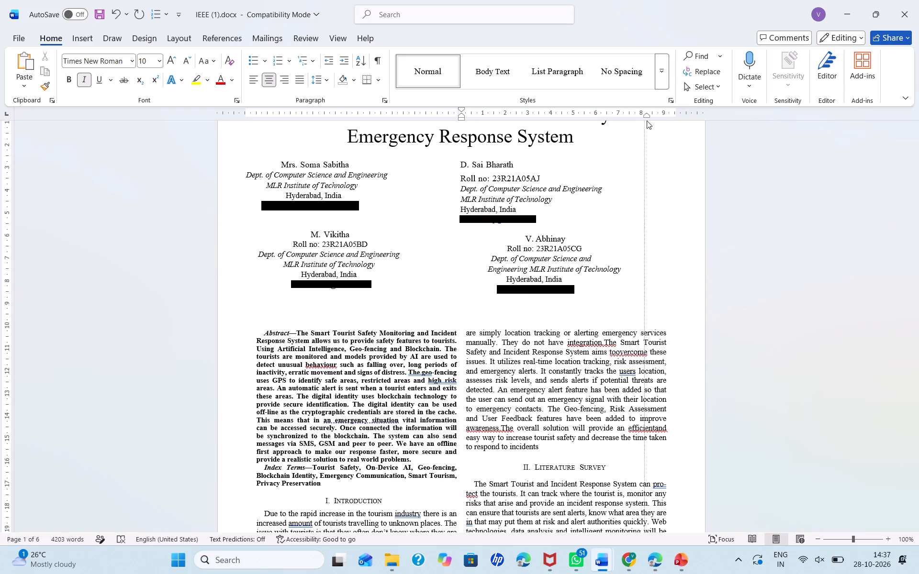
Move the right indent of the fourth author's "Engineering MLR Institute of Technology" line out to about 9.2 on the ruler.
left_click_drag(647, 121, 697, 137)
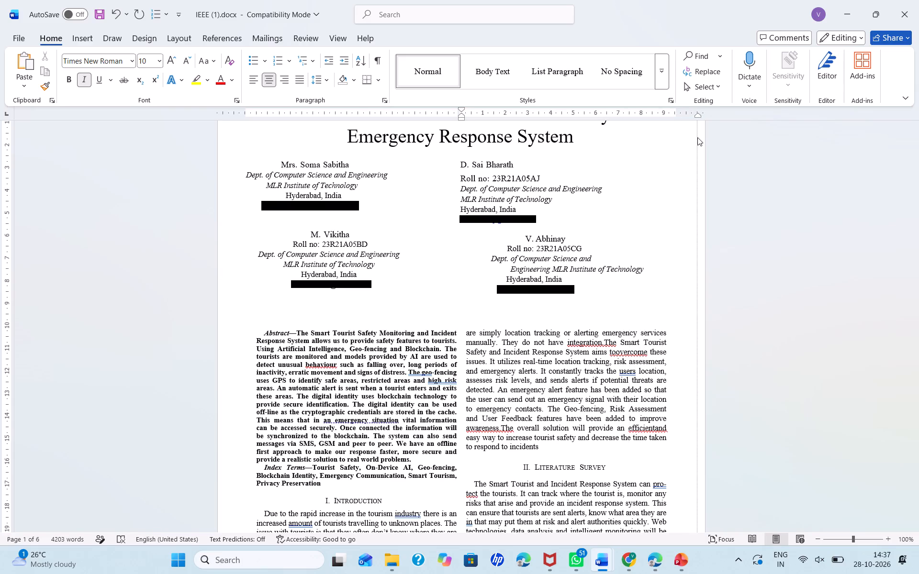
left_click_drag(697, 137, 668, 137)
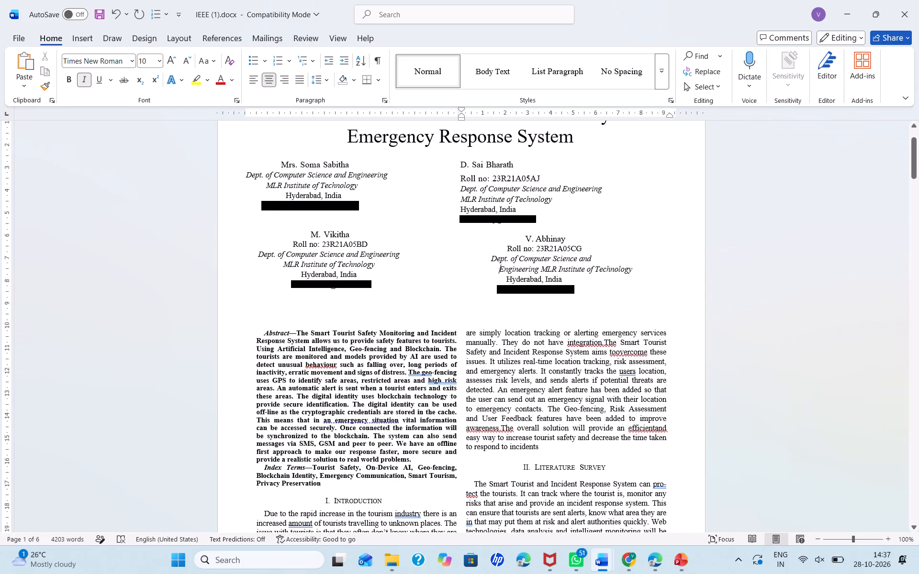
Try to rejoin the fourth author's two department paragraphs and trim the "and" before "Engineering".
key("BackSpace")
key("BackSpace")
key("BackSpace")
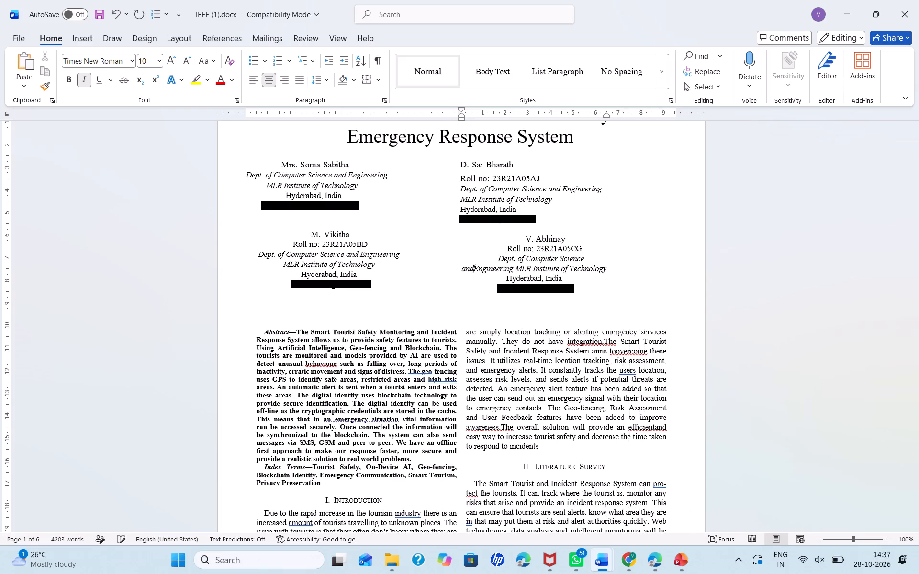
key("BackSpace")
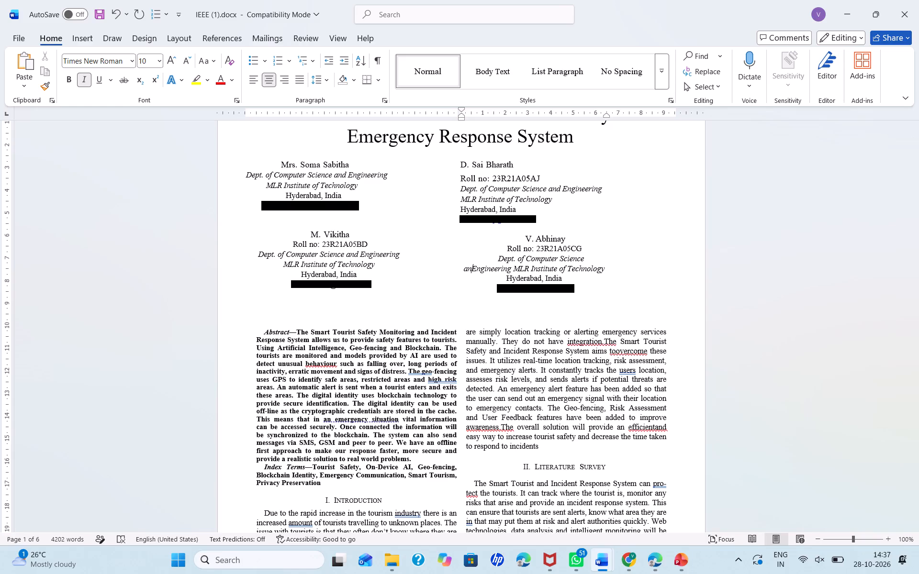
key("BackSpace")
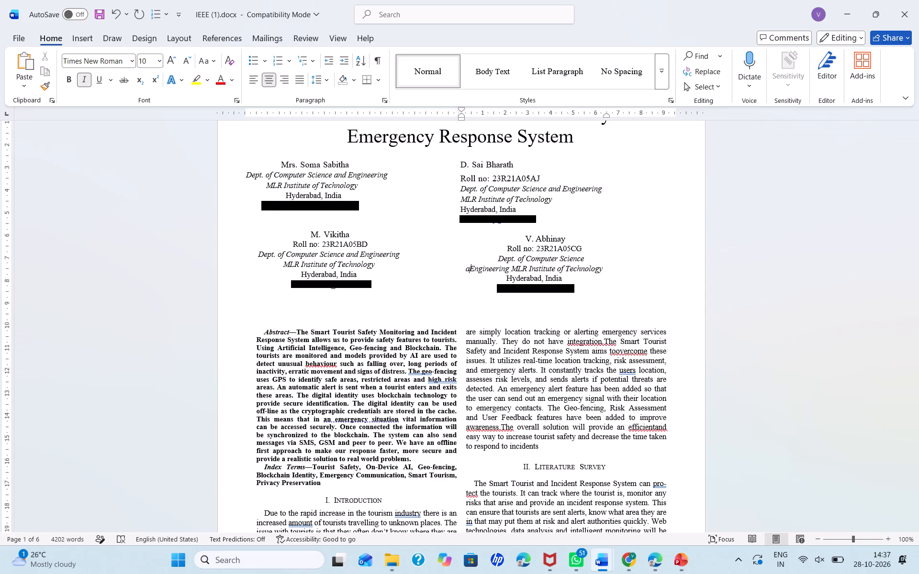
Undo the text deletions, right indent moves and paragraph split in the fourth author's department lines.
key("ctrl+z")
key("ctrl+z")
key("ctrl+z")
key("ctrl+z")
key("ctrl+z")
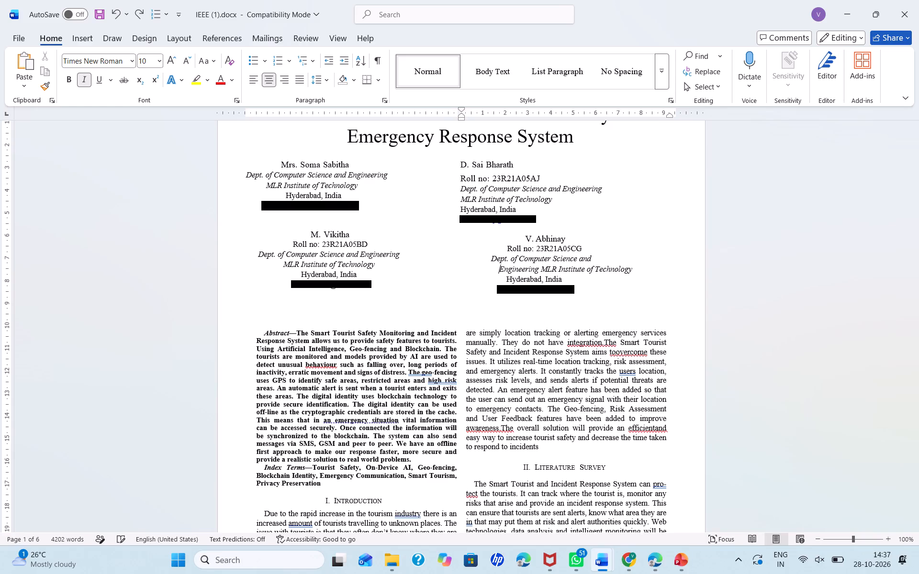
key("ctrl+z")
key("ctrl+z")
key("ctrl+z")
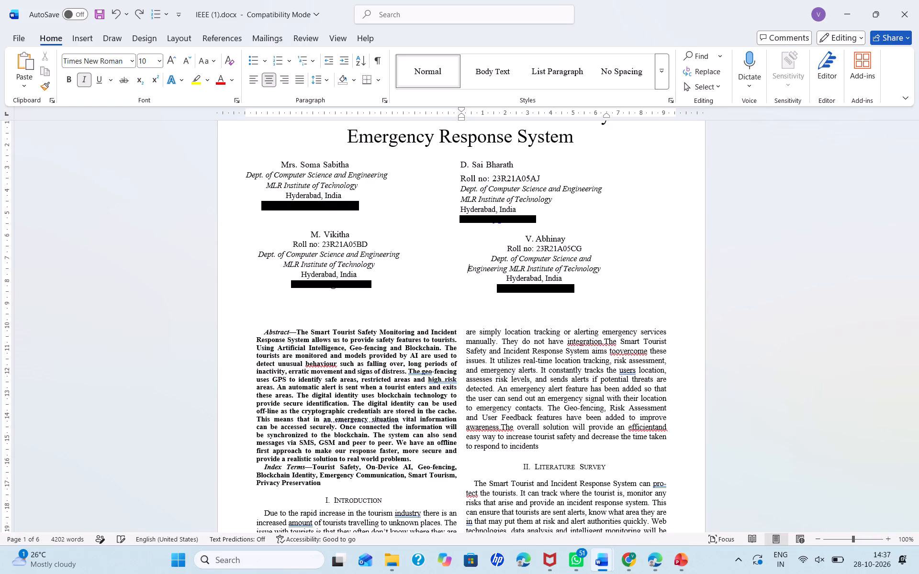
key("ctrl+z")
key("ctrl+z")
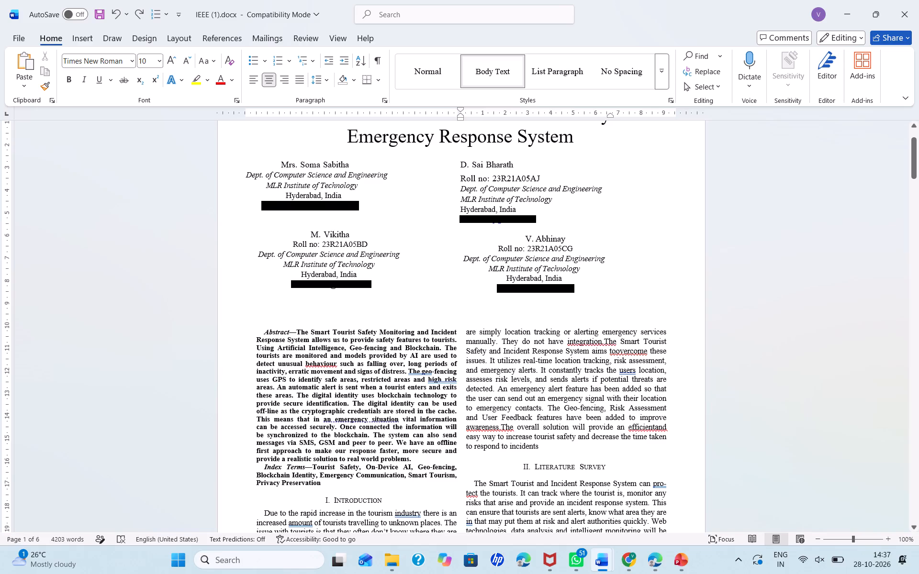
Add three spaces before the fourth author's "MLR Institute of Technology" and three after "Dept. of Computer Science and Engineering".
left_click(490, 270)
key("space")
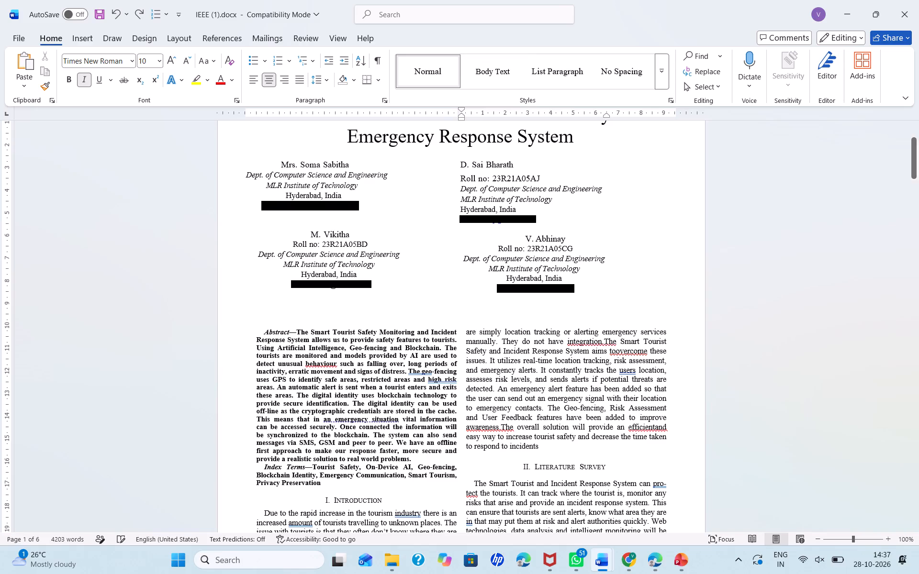
key("space")
key("space")
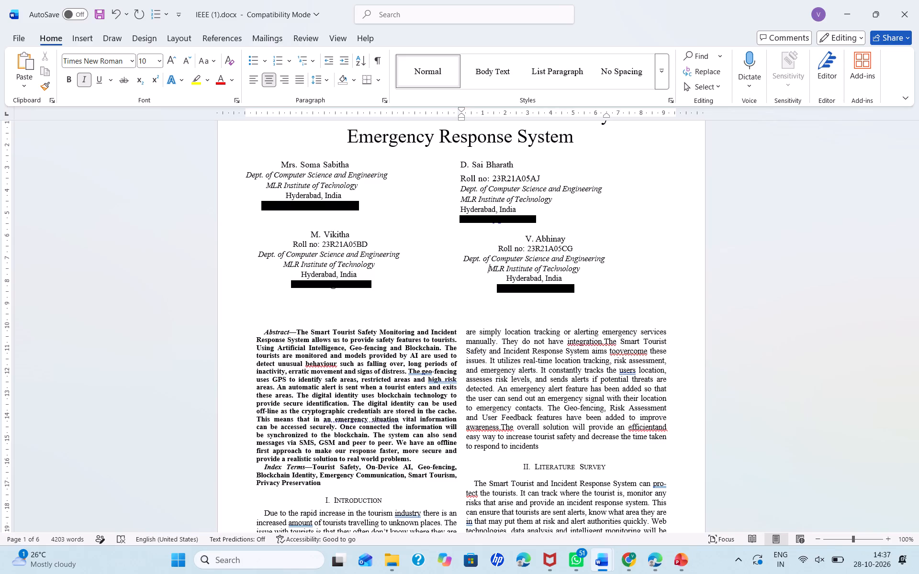
left_click(605, 258)
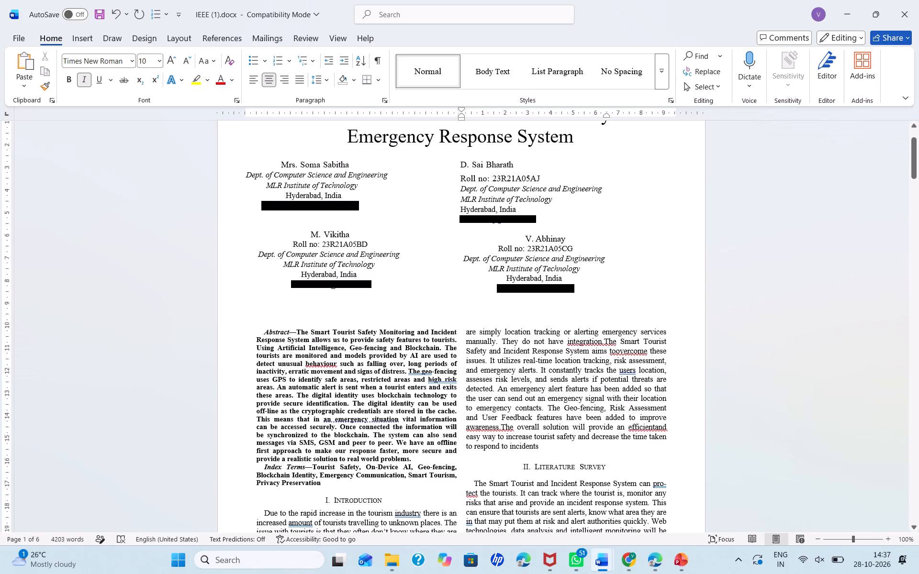
key("space")
key("space")
key("space")
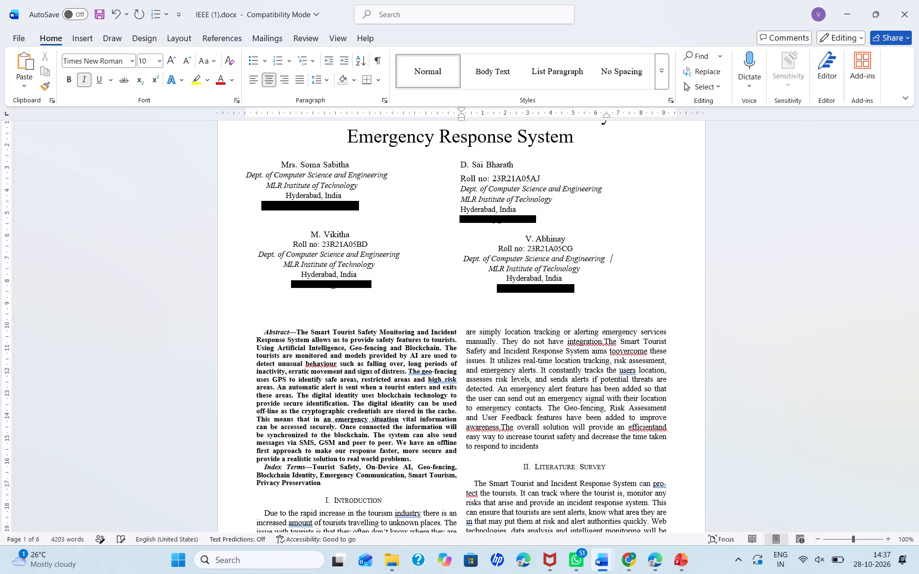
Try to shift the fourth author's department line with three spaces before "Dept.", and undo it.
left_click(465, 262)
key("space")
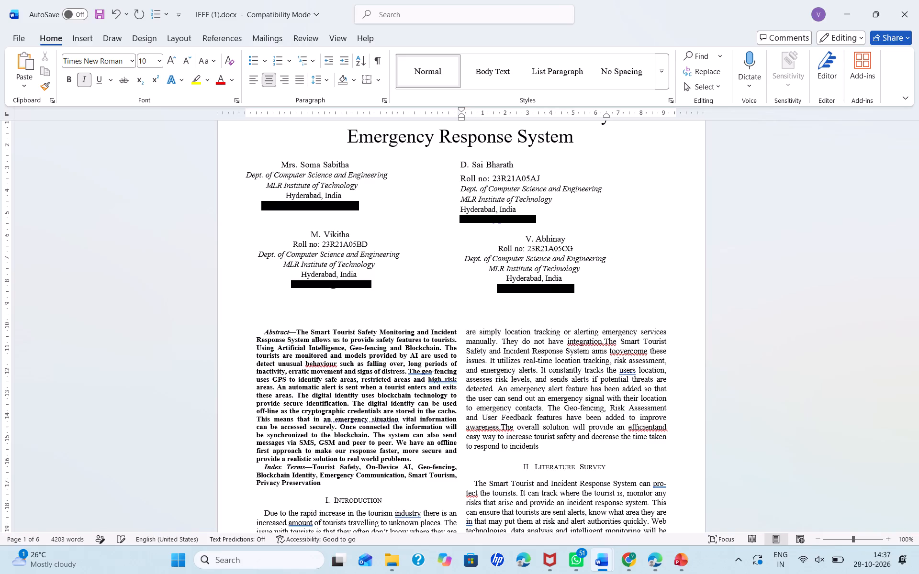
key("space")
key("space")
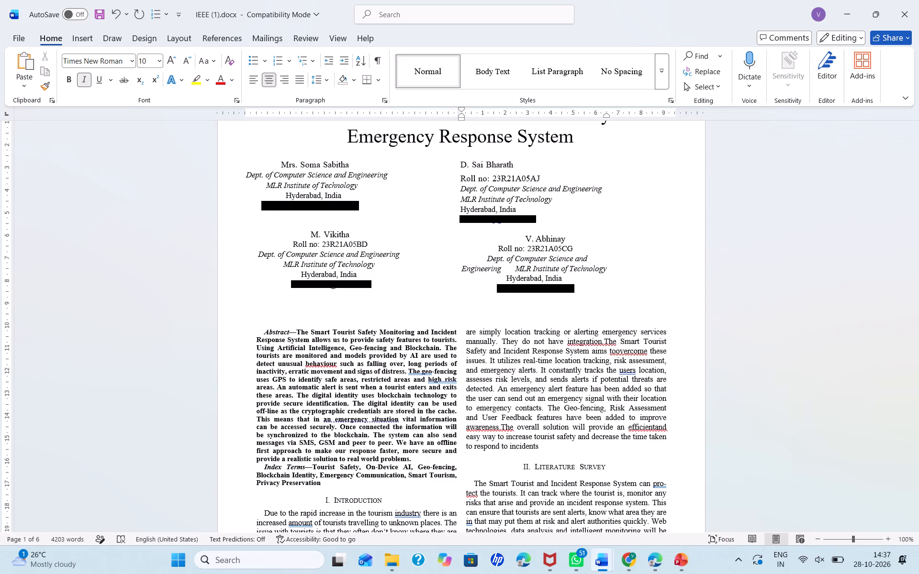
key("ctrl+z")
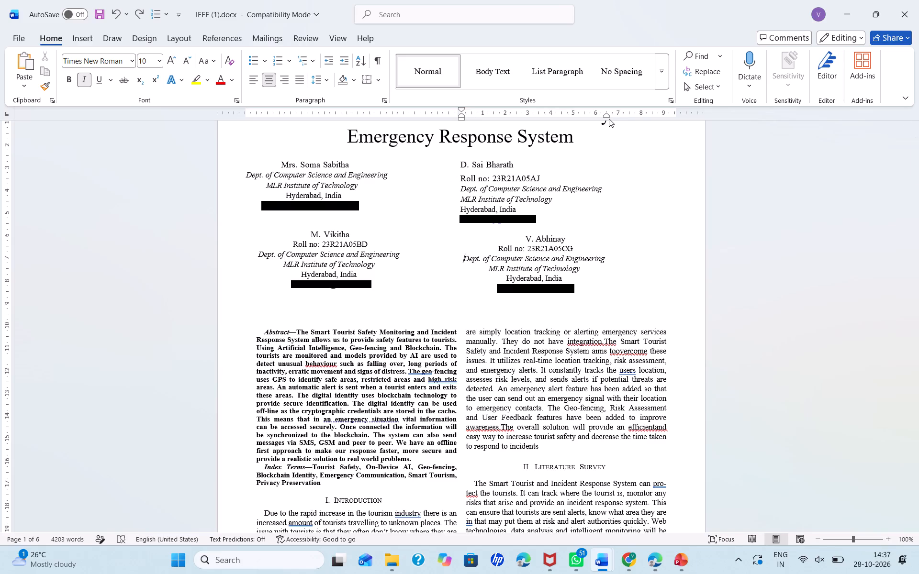
Set the right indent of the fourth author's department paragraph to about 8.7 on the ruler.
left_click_drag(606, 114, 659, 121)
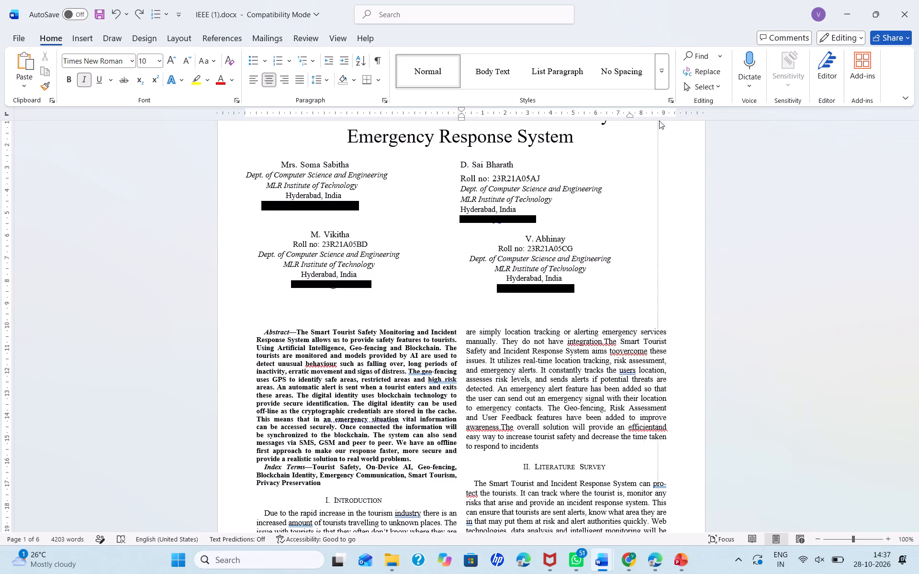
left_click_drag(659, 121, 635, 127)
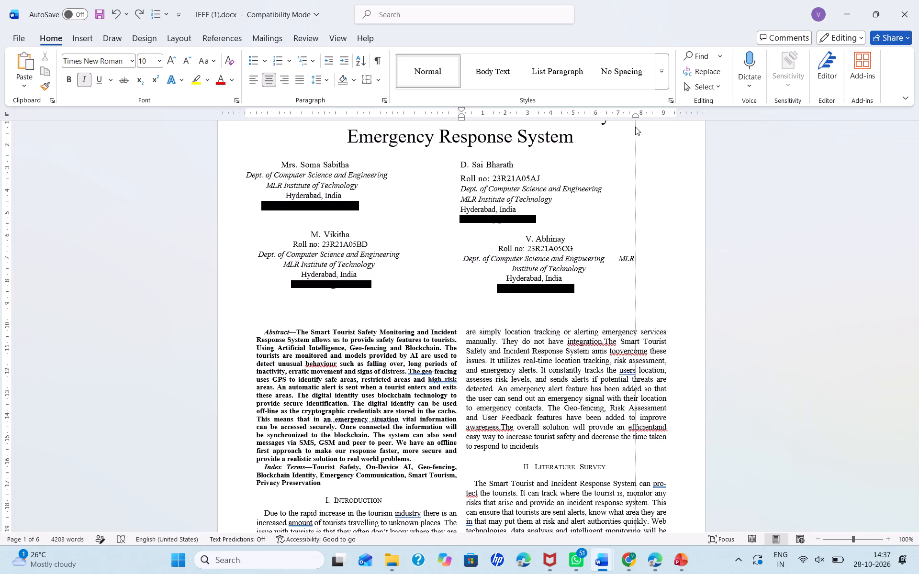
left_click_drag(635, 127, 656, 131)
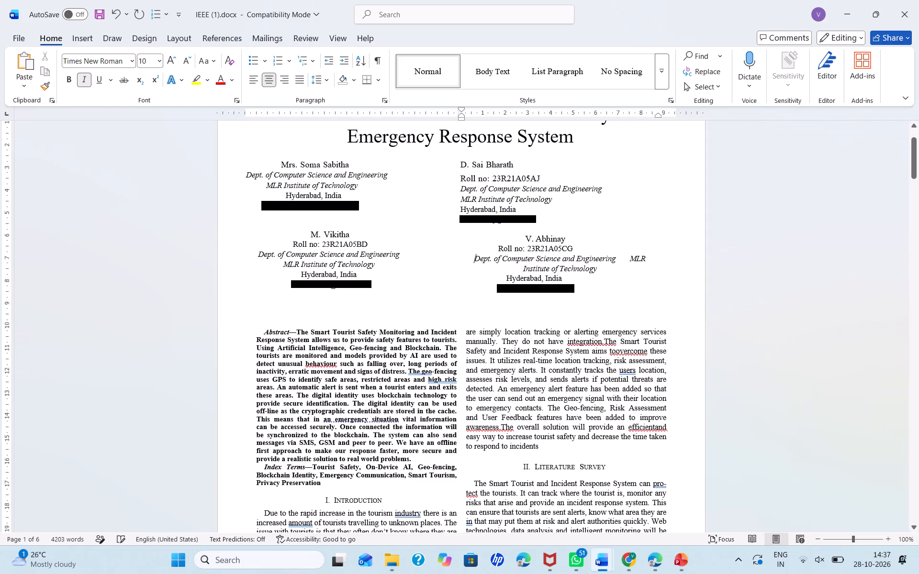
Split the fourth author's department paragraph so that "MLR Institute of Technology" starts its own paragraph.
left_click(630, 259)
key("Return")
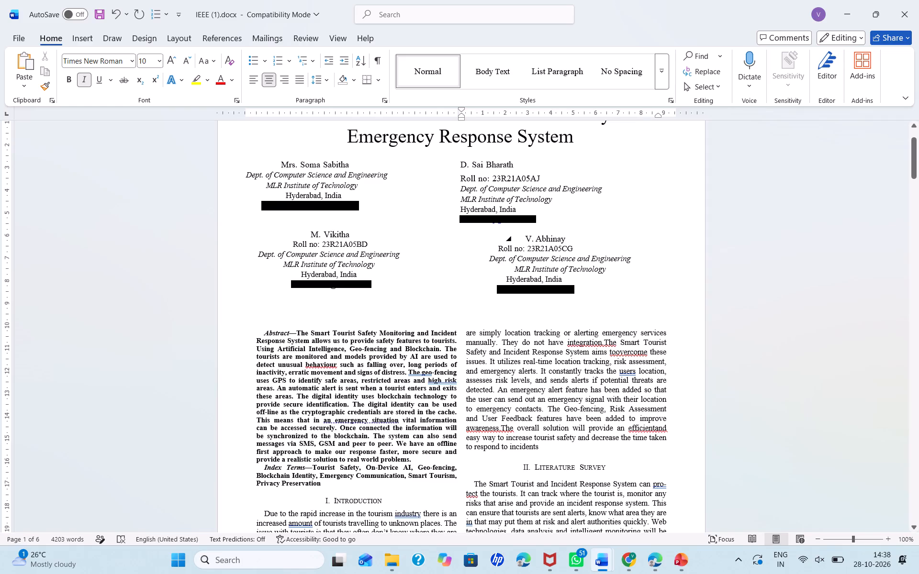
Shift the fourth author's roll number to the right with 24 leading spaces, centring it over the department line.
left_click(498, 248)
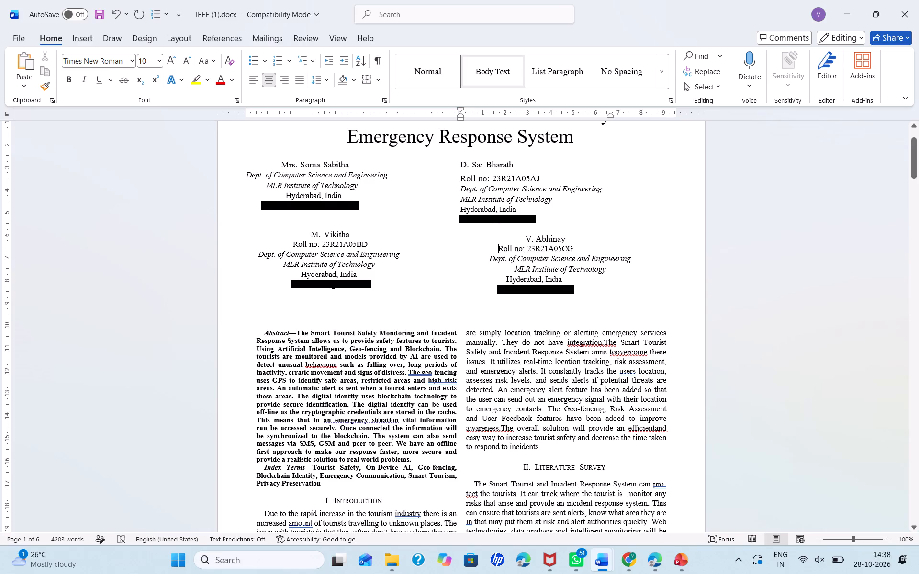
key("space")
key("space")
key("space")
key("space")
key("space")
key("space")
key("space")
key("space")
key("space")
key("space")
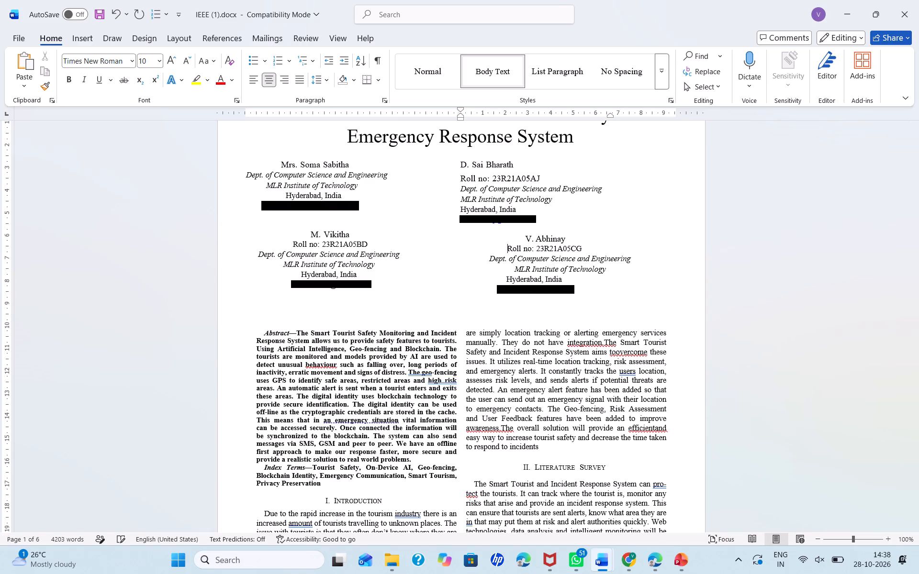
key("space")
key("space")
key("space")
key("space")
key("space")
key("space")
key("space")
key("space")
key("space")
key("space")
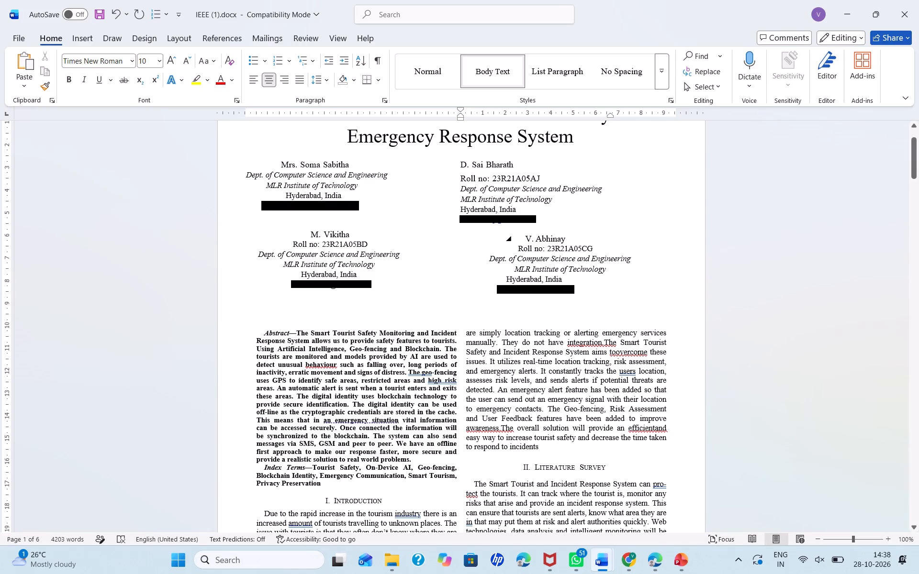
key("space")
key("space")
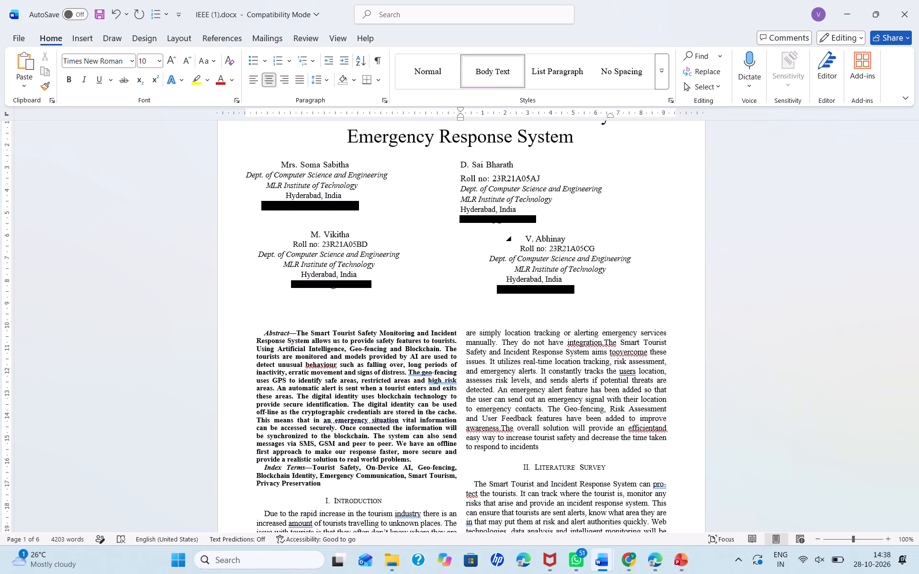
key("BackSpace")
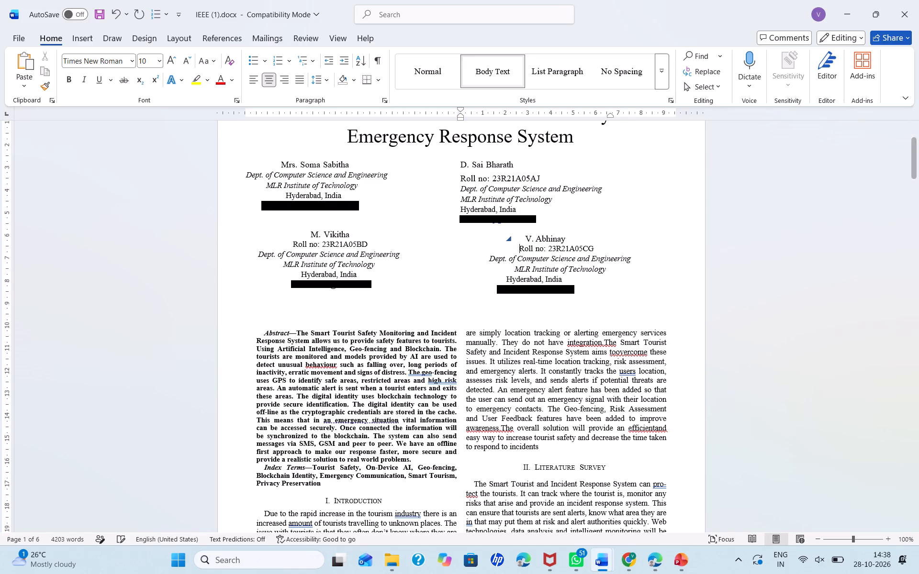
key("BackSpace")
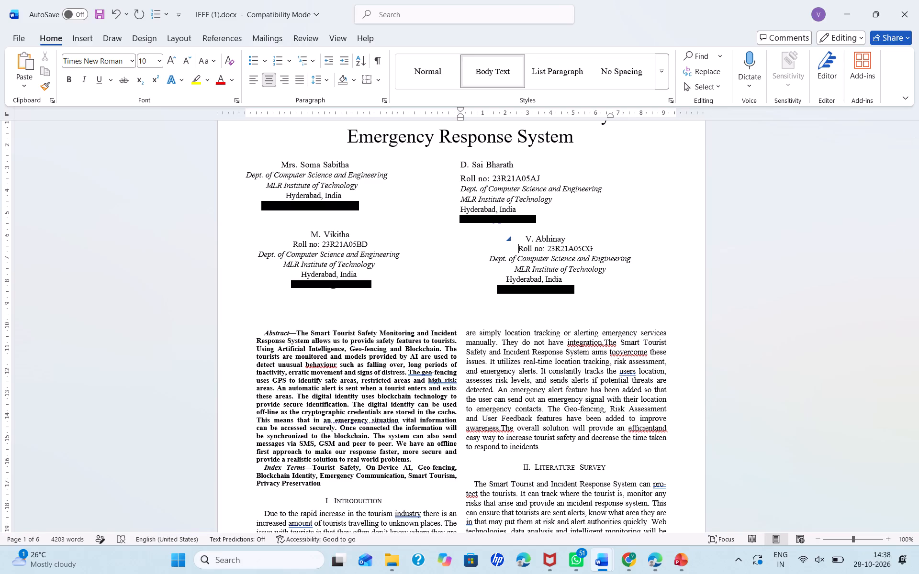
key("space")
key("space")
key("space")
key("space")
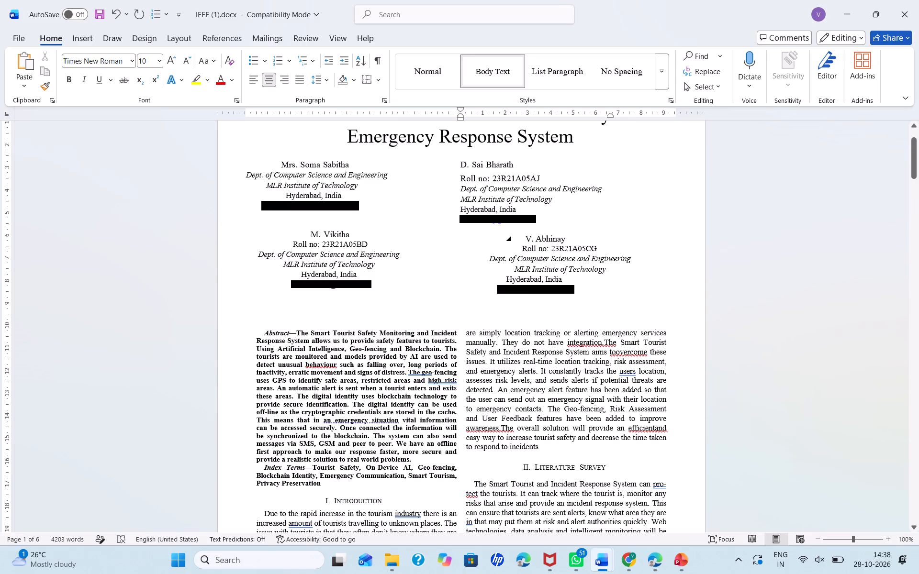
Shift the fourth author's name to the right with seven leading spaces, centring it over the roll number.
left_click(526, 237)
key("space")
key("space")
key("space")
key("space")
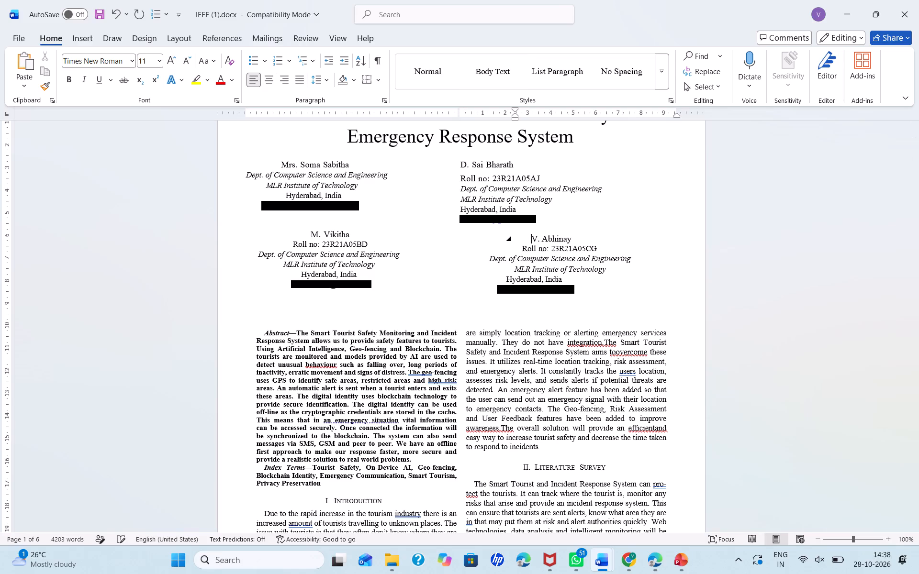
key("space")
key("space")
key("space")
key("space")
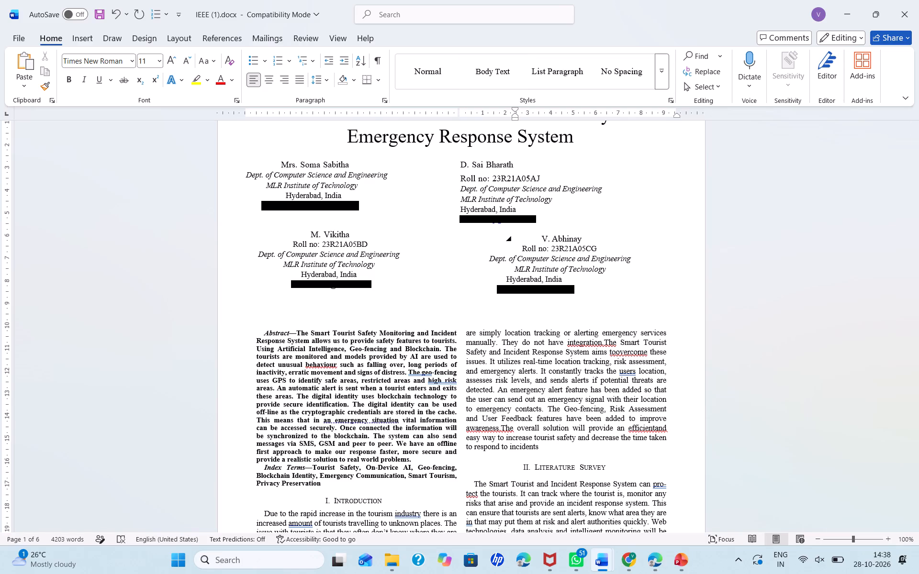
key("BackSpace")
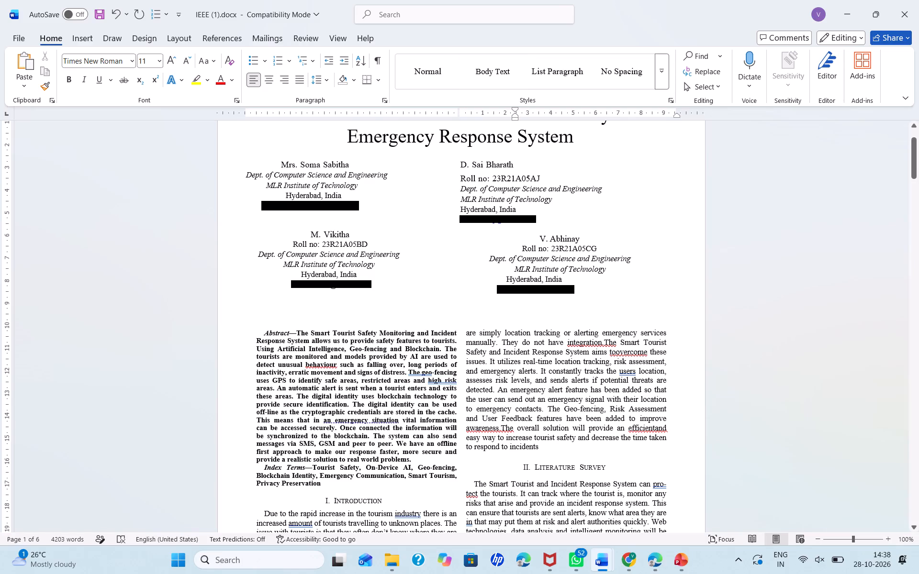
Nudge the fourth author's "MLR Institute of Technology" line to the right with one more leading space.
left_click(516, 270)
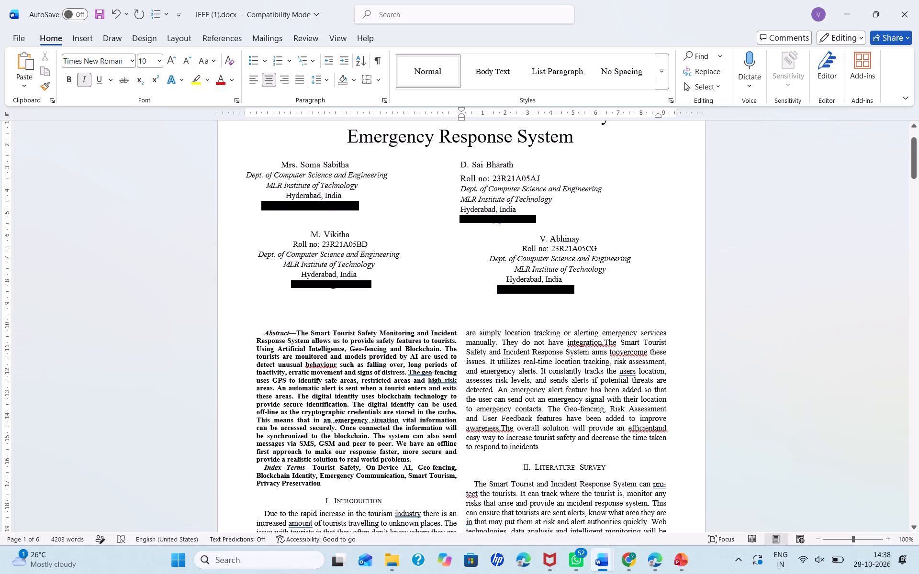
key("space")
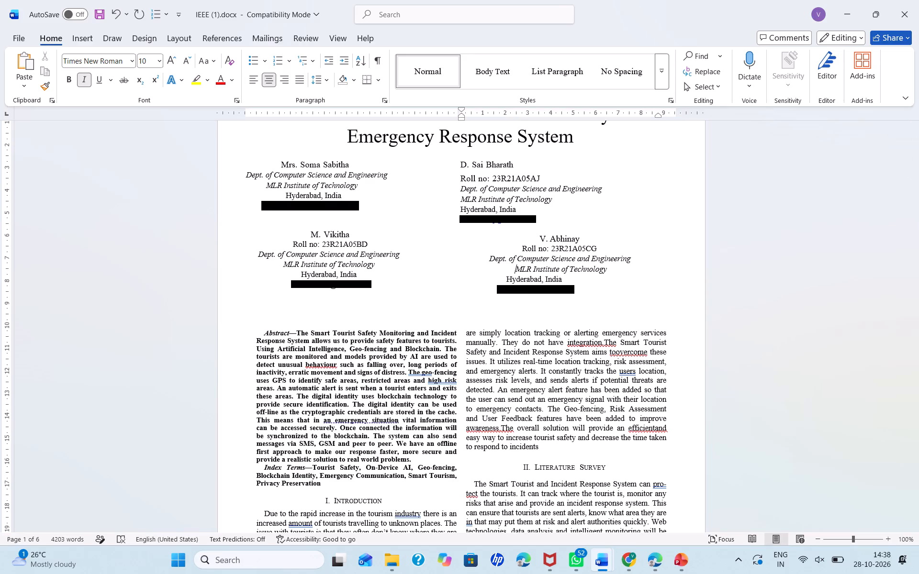
key("space")
key("BackSpace")
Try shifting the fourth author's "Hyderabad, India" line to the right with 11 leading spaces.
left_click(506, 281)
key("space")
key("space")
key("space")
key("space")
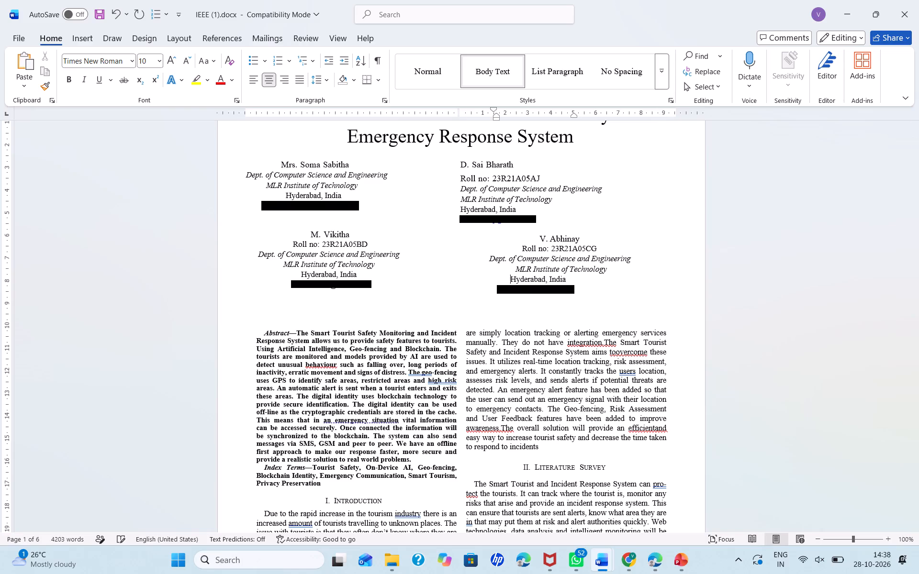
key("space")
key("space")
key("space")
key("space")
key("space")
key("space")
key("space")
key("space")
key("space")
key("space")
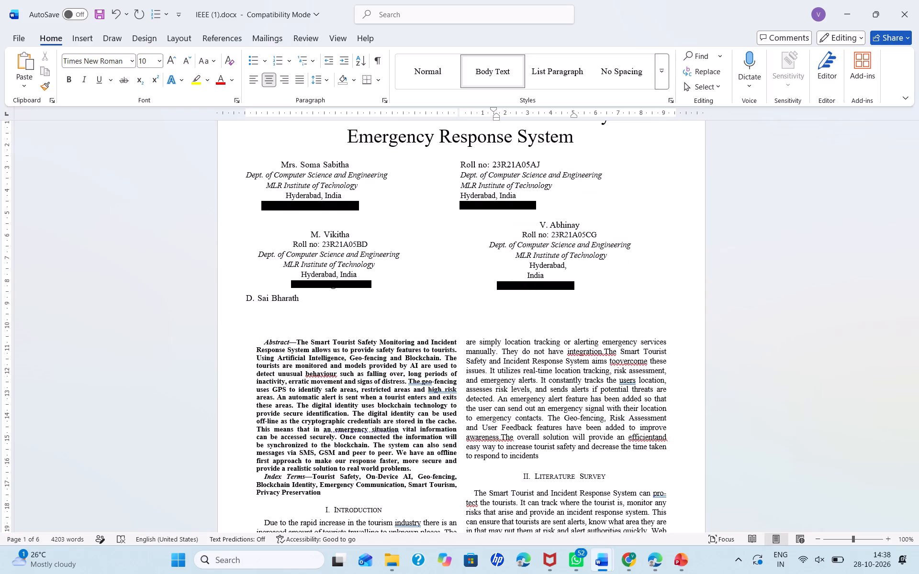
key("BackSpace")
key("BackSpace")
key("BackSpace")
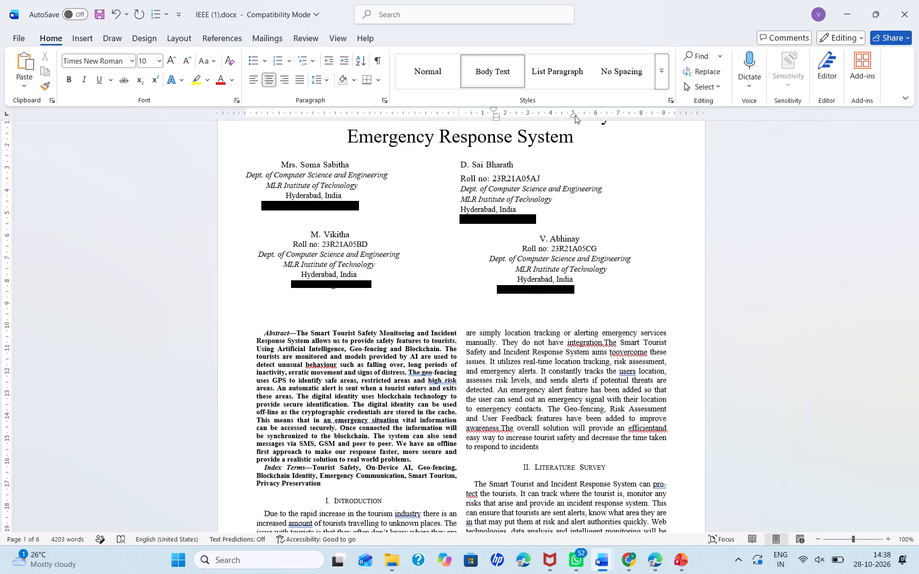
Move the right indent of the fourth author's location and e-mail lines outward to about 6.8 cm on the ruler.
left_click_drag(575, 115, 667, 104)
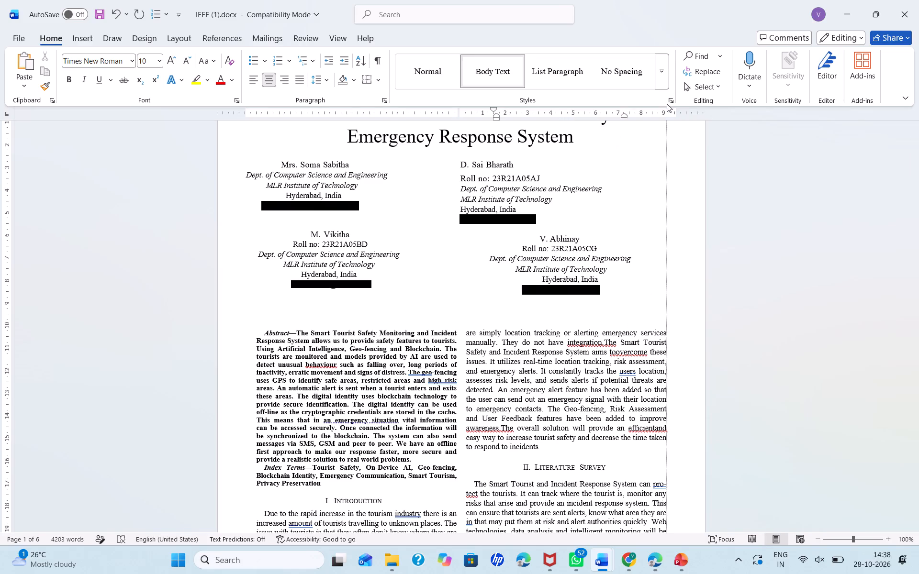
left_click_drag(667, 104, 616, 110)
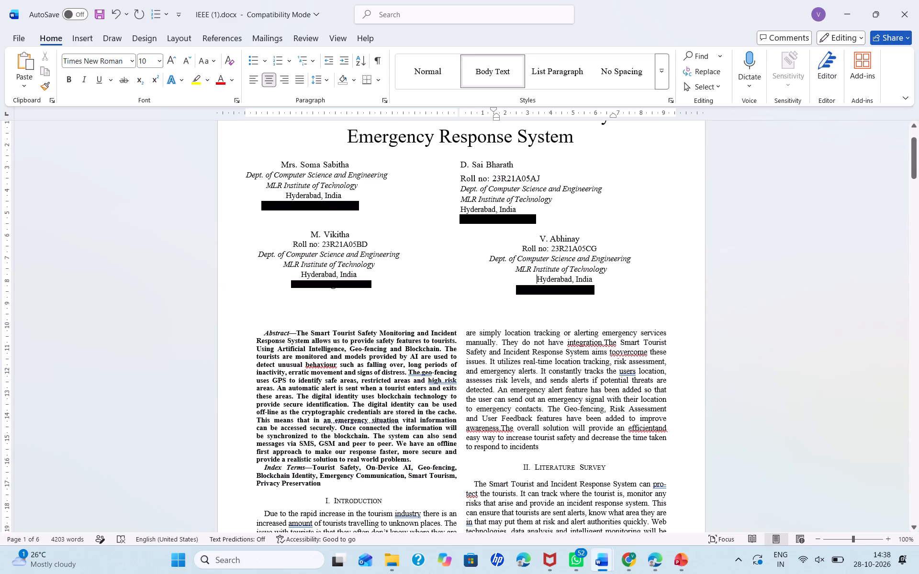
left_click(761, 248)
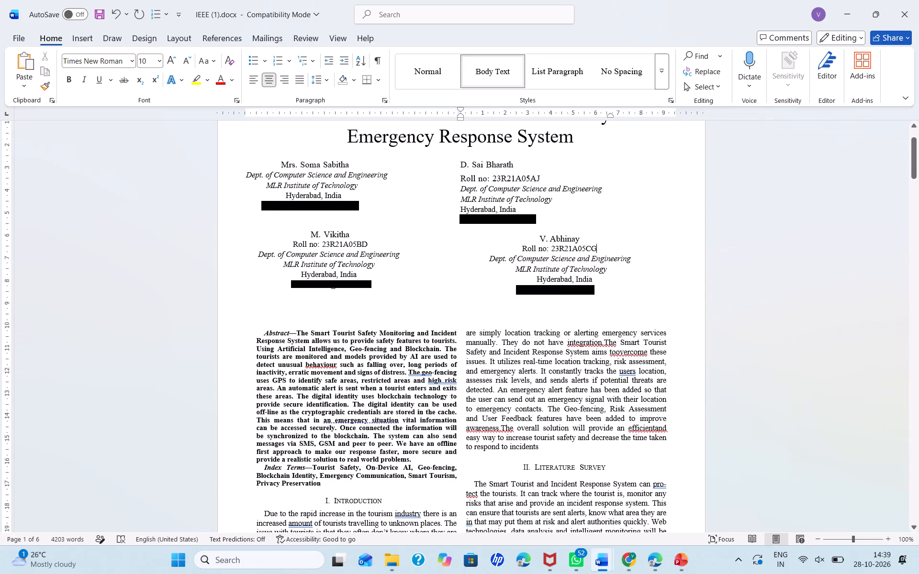
Insert six spaces in front of the fourth author's e-mail address.
left_click(516, 290)
key("space")
key("space")
key("space")
key("space")
key("space")
key("space")
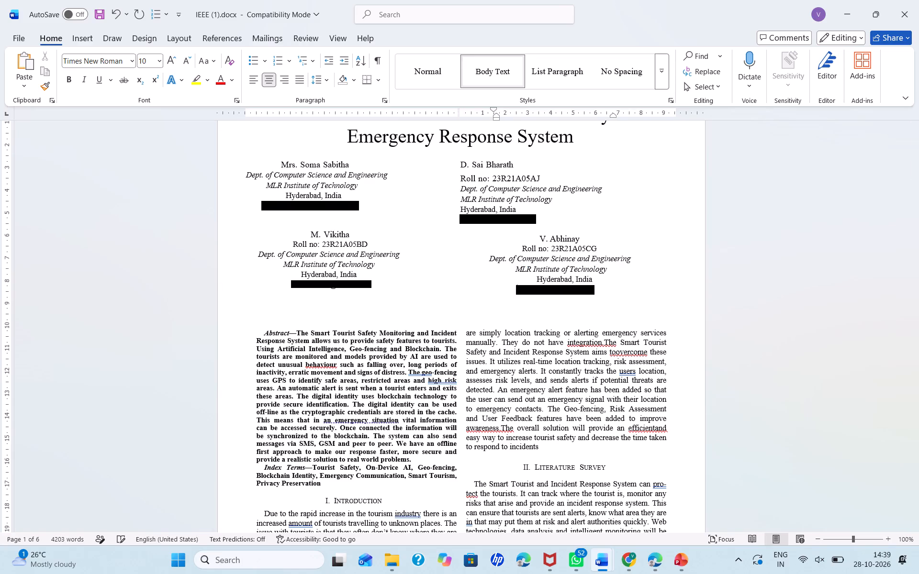
Extend the right indent of the fourth author's location and e-mail lines to about 7.75 cm on the ruler.
left_click(614, 116)
left_click_drag(613, 114, 635, 118)
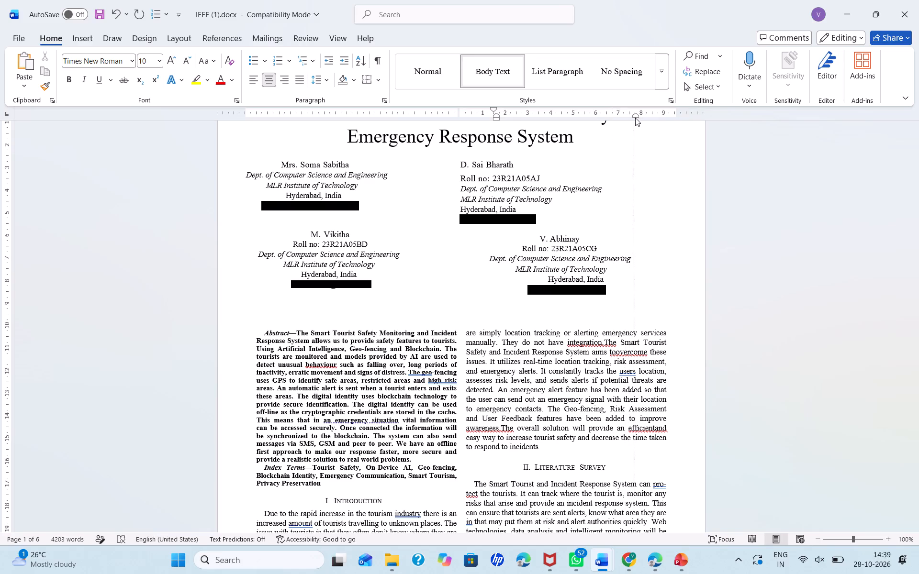
left_click_drag(635, 118, 635, 118)
left_click_drag(635, 118, 635, 119)
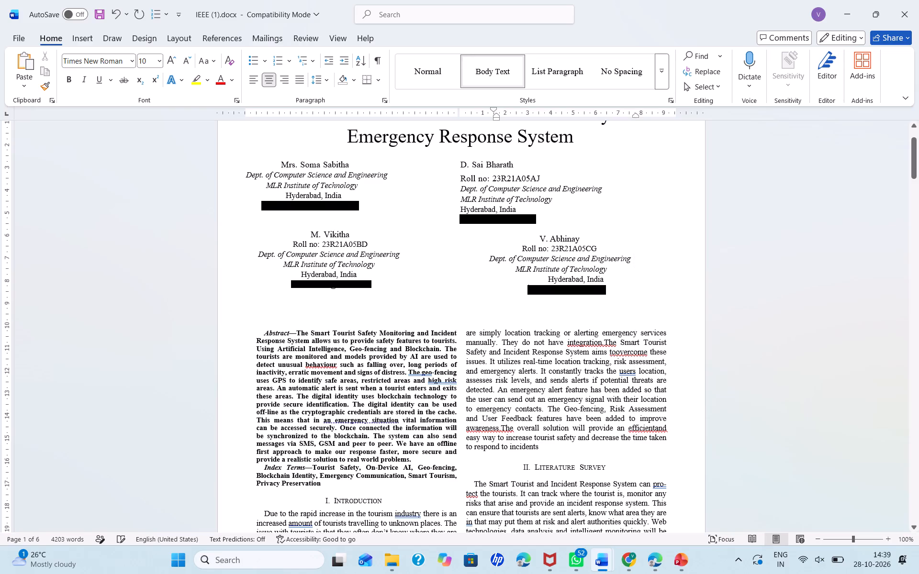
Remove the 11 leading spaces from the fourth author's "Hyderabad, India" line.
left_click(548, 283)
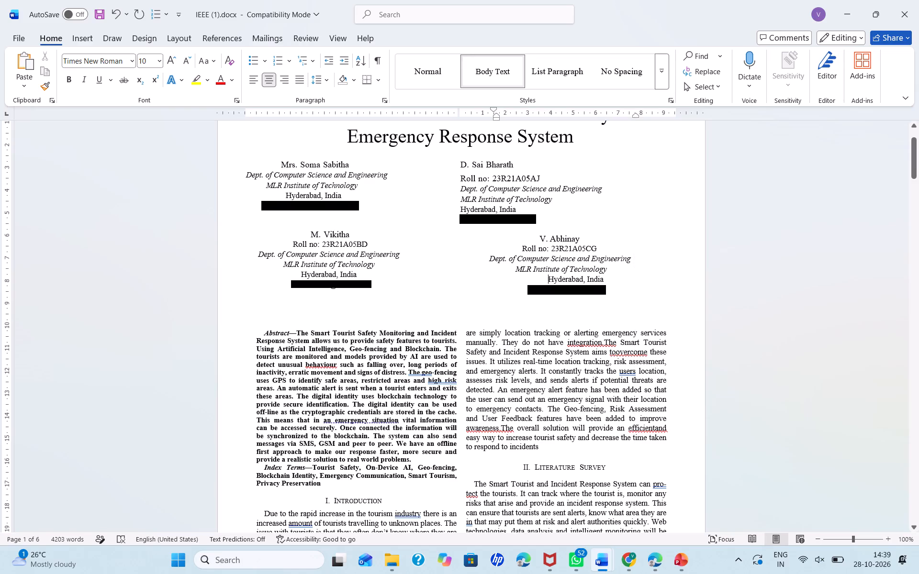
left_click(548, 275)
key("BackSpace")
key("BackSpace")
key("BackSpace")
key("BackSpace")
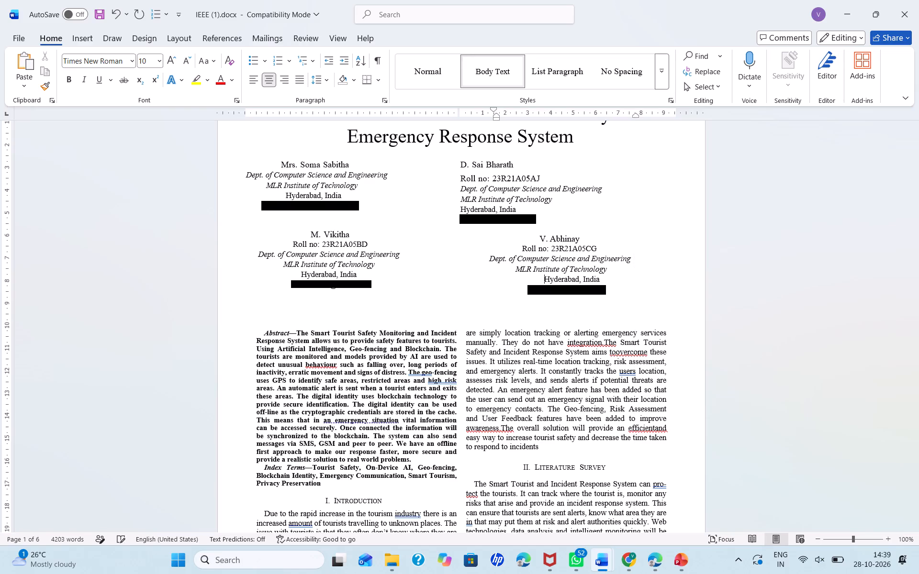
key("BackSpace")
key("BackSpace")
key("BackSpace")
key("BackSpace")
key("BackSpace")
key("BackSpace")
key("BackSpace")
Delete two spaces before the fourth author's e-mail address and start the address in its own paragraph below "Hyderabad, India".
left_click(525, 291)
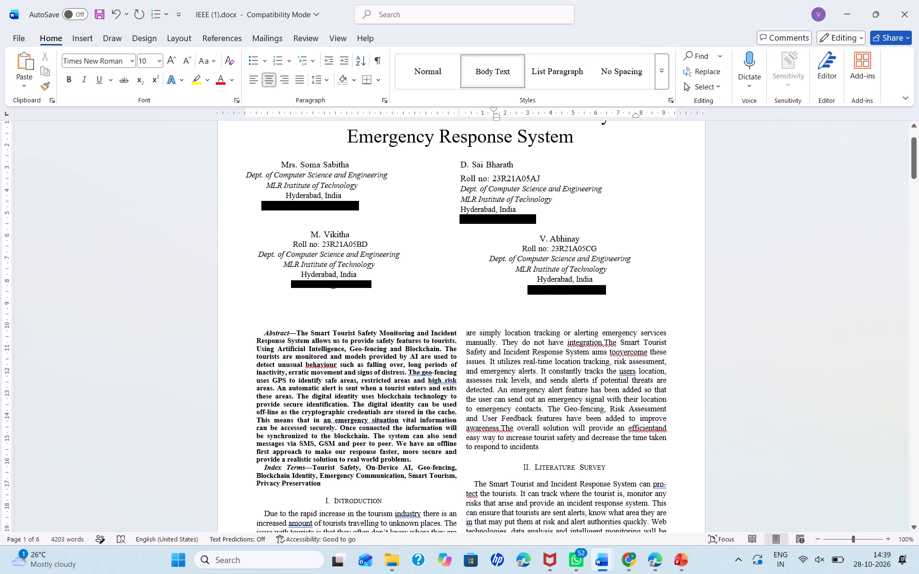
key("BackSpace")
key("BackSpace")
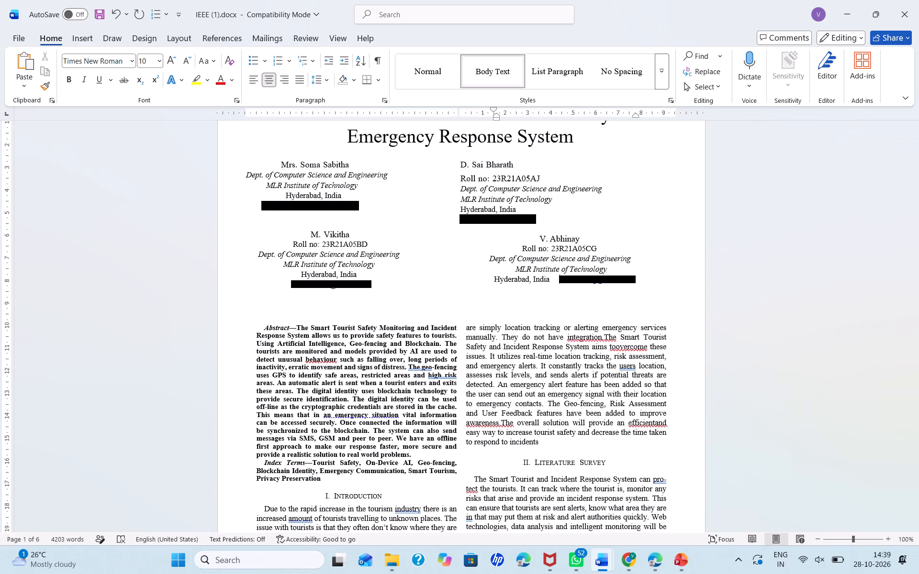
key("Return")
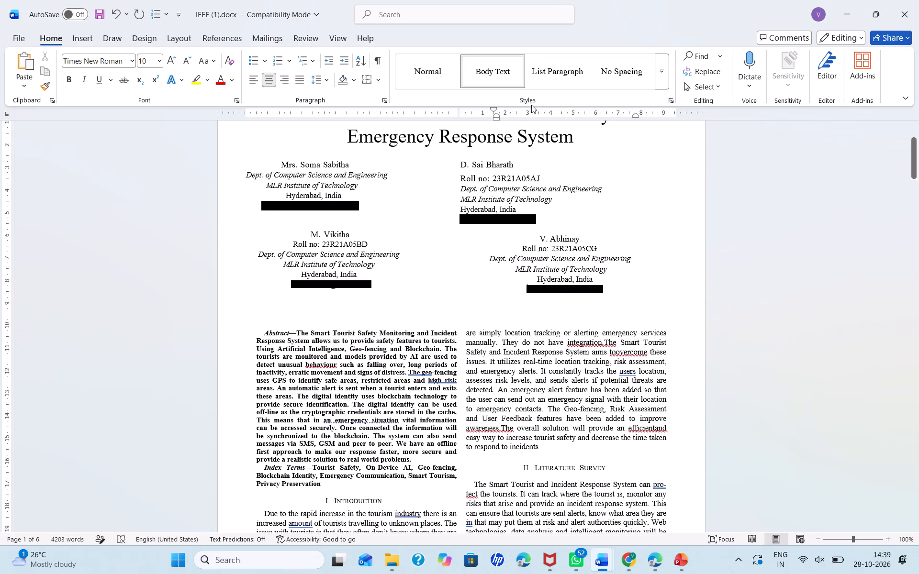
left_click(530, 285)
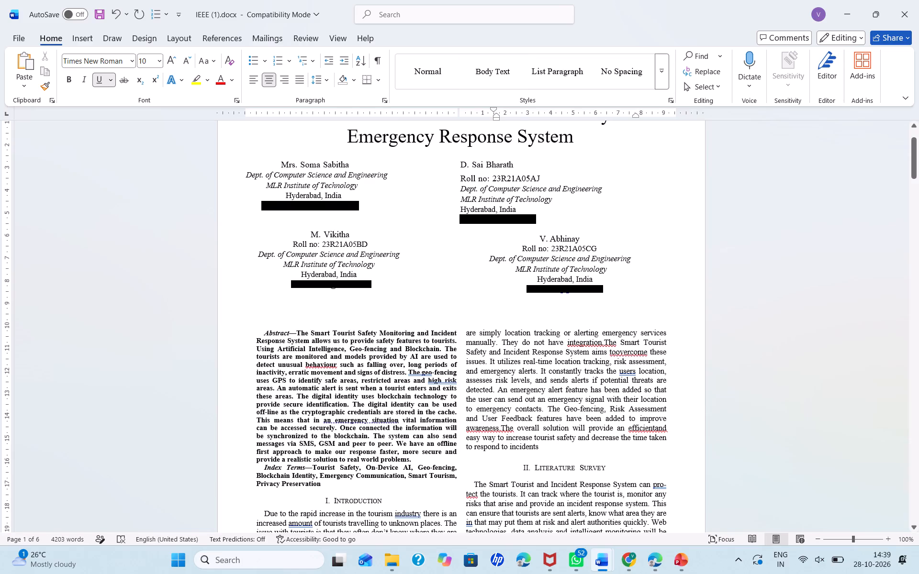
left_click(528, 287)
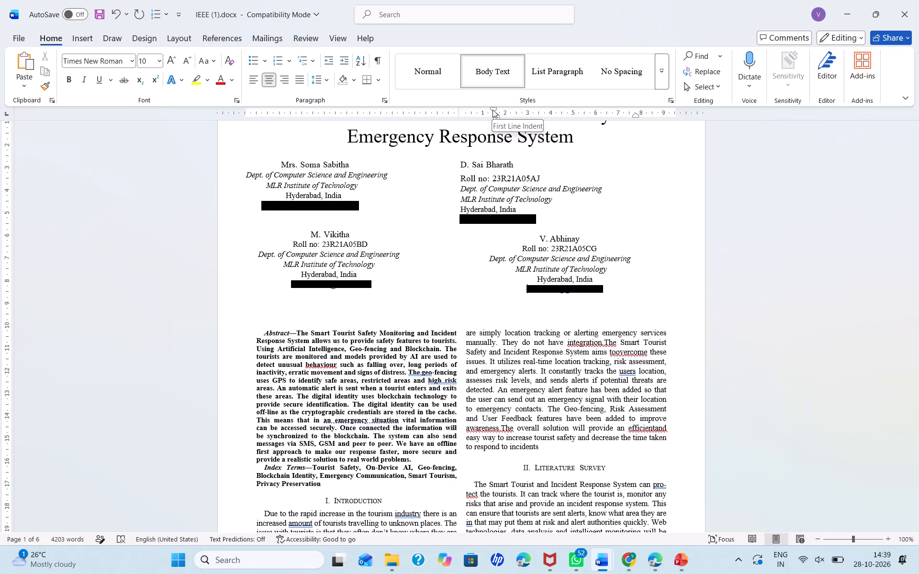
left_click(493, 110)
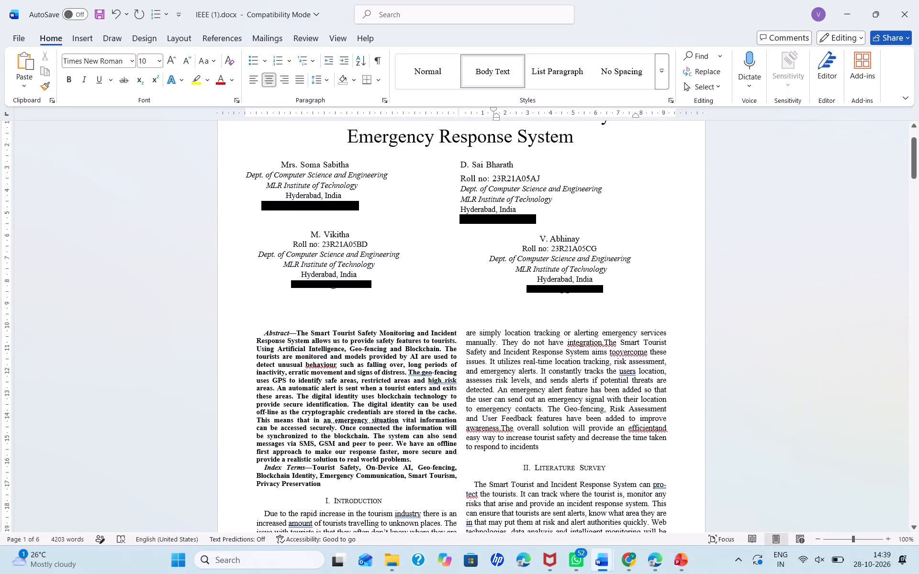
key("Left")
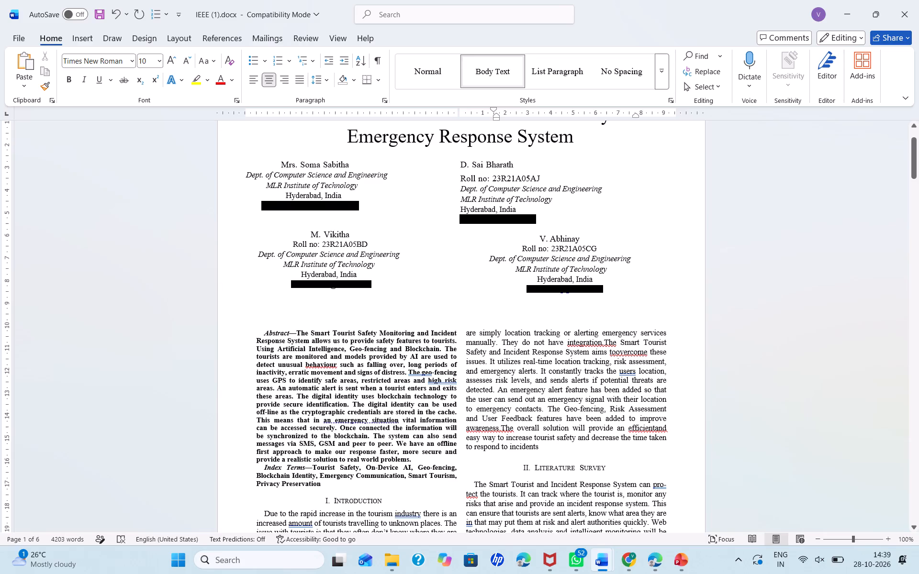
Shift the third author's name, in the lower row of the author block, to the right with four leading spaces.
left_click(311, 232)
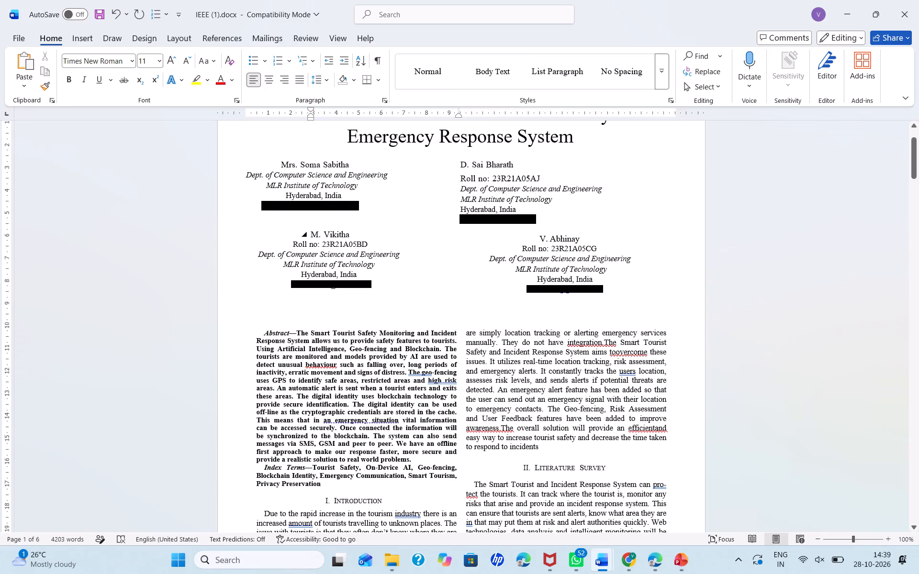
key("space")
key("space")
key("space")
key("space")
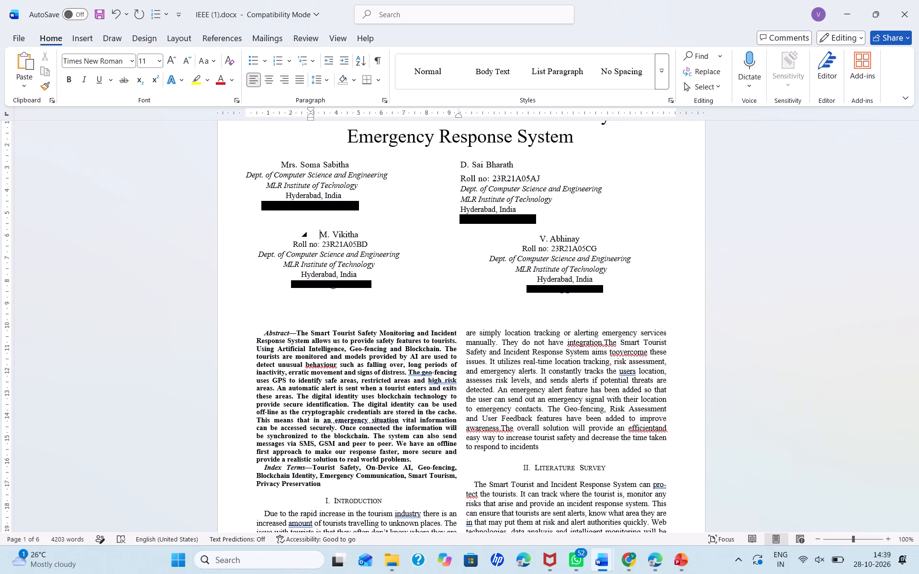
key("space")
key("BackSpace")
Shift the third author's roll number to the right with nine leading spaces, bringing it under the name.
key("Down")
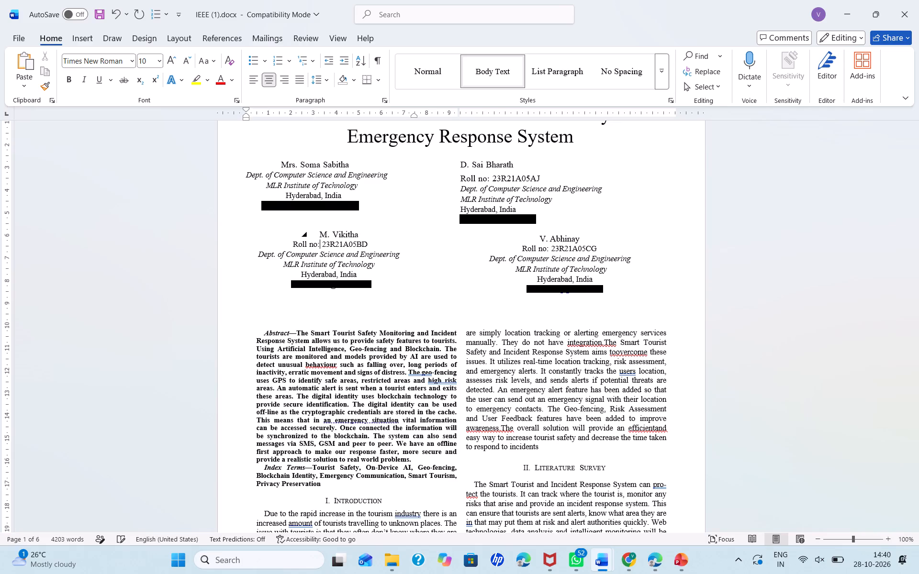
key("Left")
key("Left")
key("Left")
key("Left")
key("Left")
key("Left")
key("Left")
key("Left")
key("space")
key("space")
key("space")
key("space")
key("space")
key("space")
key("space")
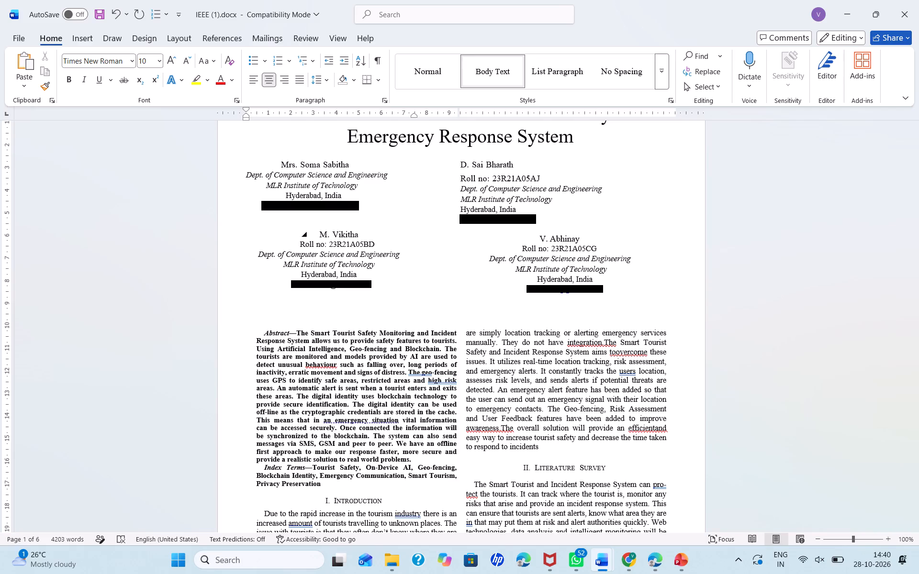
key("space")
key("space")
Nudge the third author's "Dept. of Computer Science and Engineering" line to the right with one leading space.
key("Up")
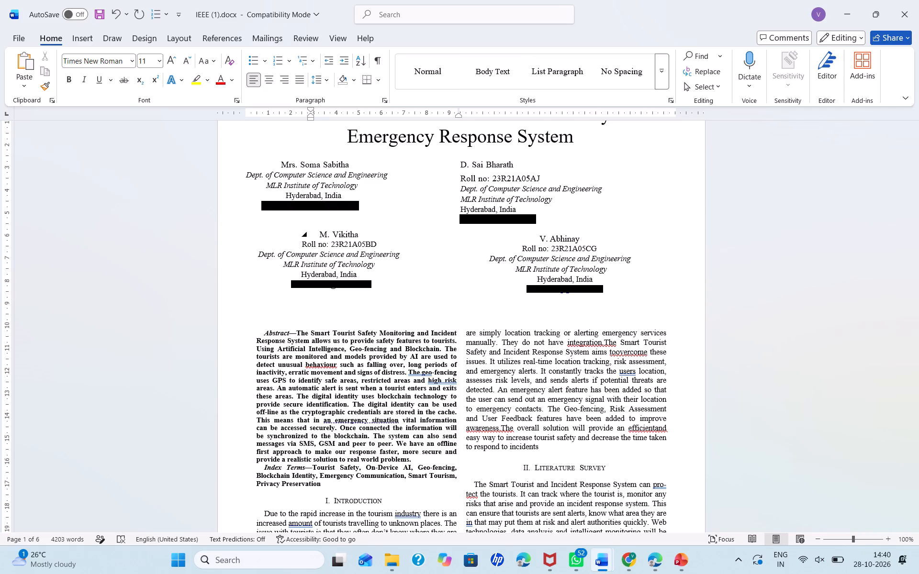
key("Right")
key("Right")
key("Right")
key("Down")
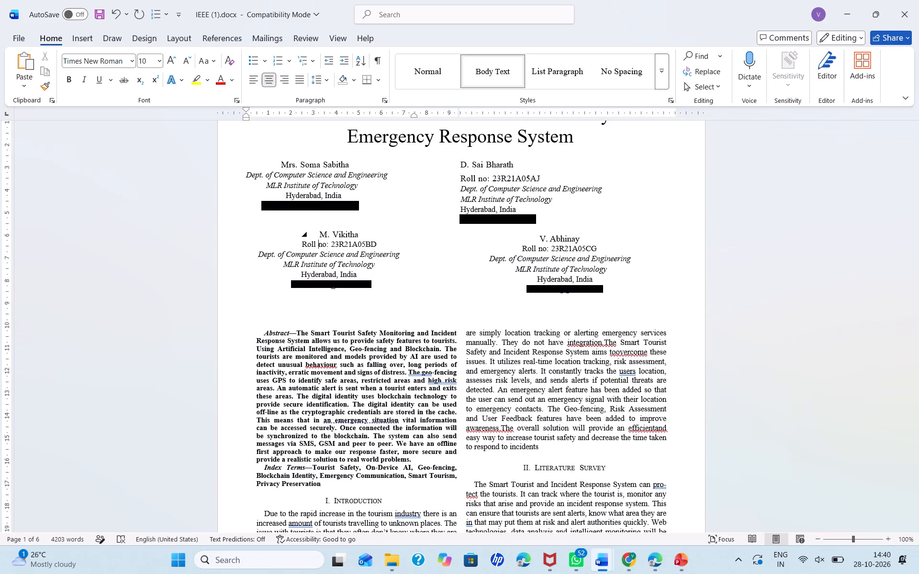
key("Down")
key("Left")
key("Left")
key("Left")
key("Left")
key("Left")
key("Left")
key("Left")
key("Left")
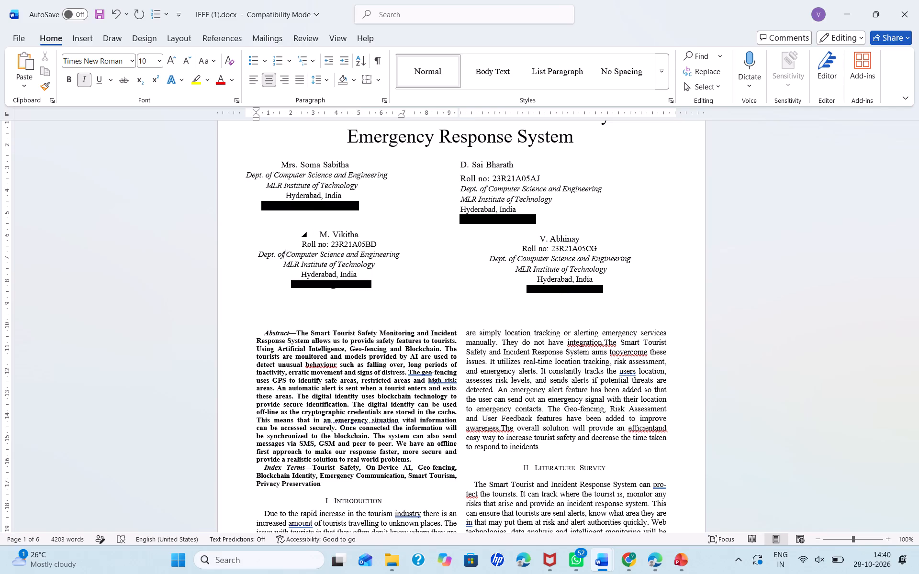
key("Left")
key("Left")
key("Left")
key("Left")
key("Left")
key("Left")
key("Left")
key("Left")
key("space")
key("space")
key("space")
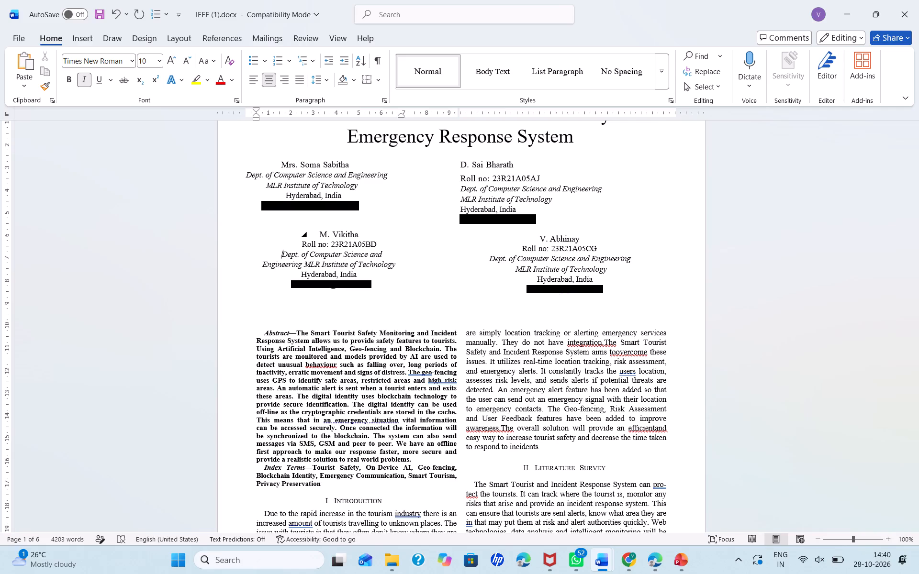
key("BackSpace")
key("BackSpace")
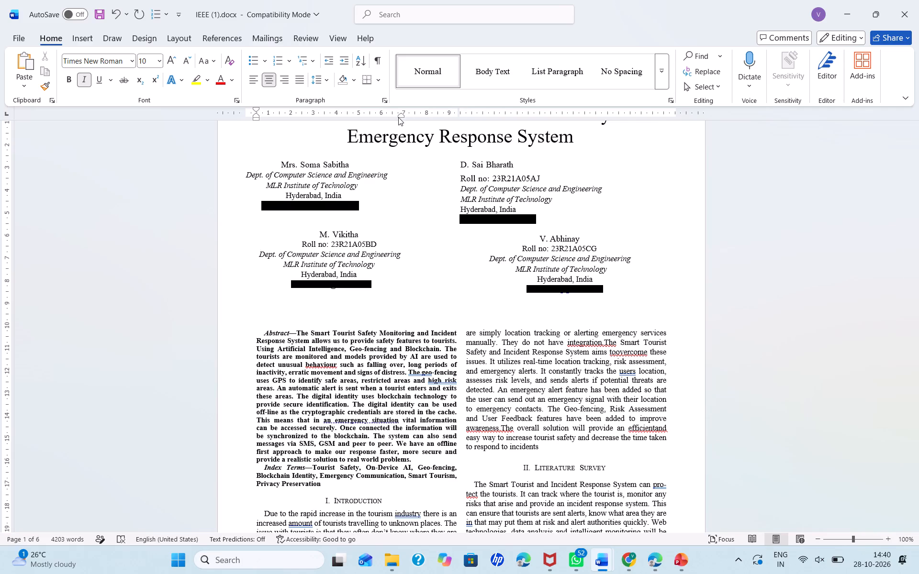
Extend the right indent of the third author's department paragraph to about 8.8 cm on the ruler.
left_click_drag(399, 117, 413, 113)
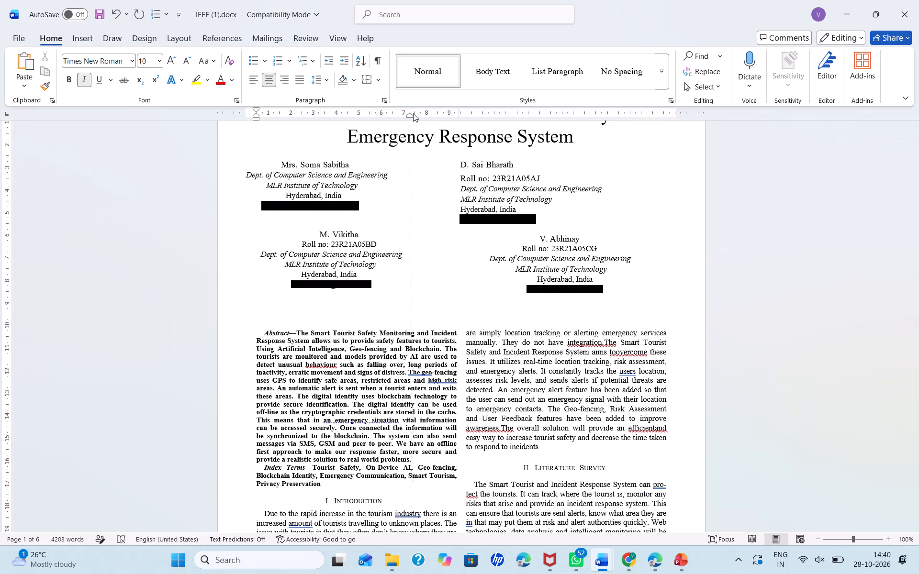
left_click_drag(413, 113, 438, 117)
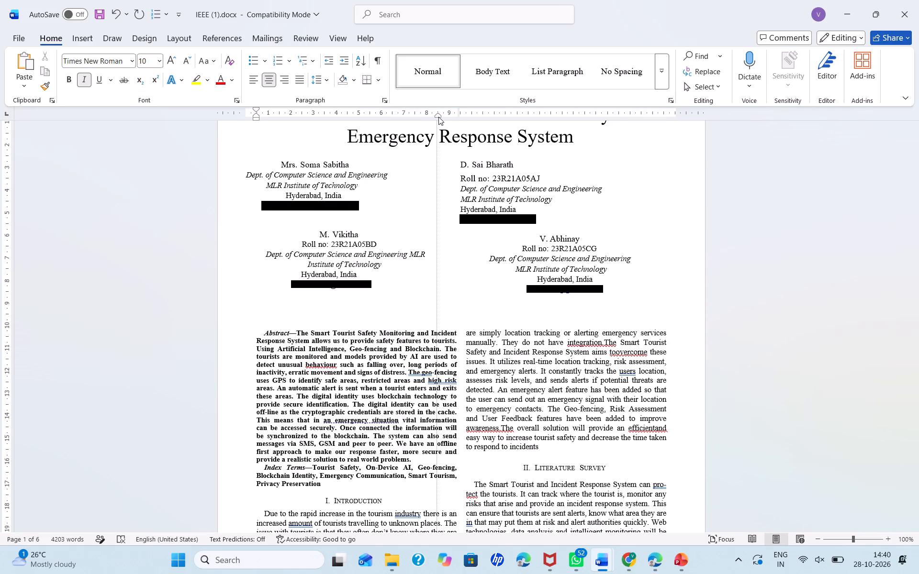
left_click_drag(438, 117, 444, 116)
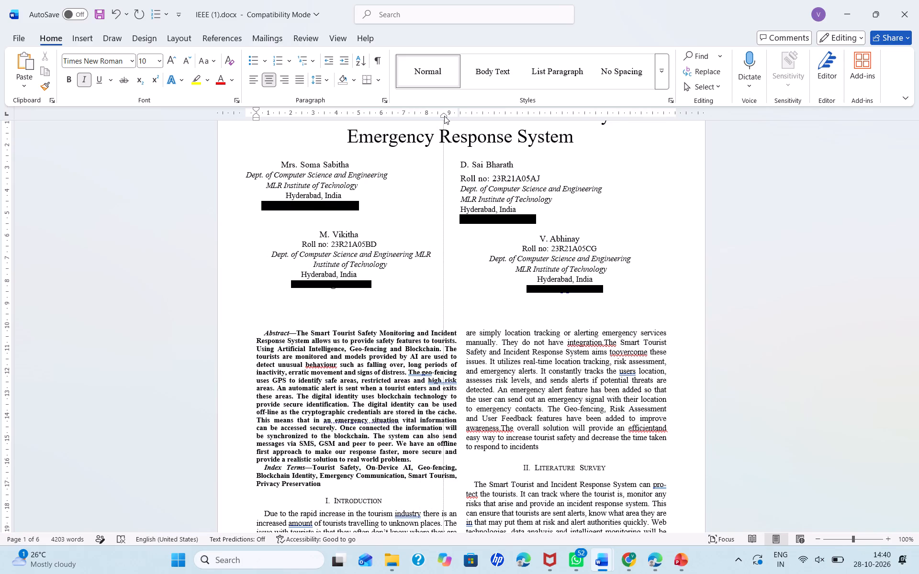
left_click_drag(444, 116, 443, 116)
left_click(443, 116)
Start "MLR Institute of Technology" in its own paragraph below the third author's department line.
left_click(416, 254)
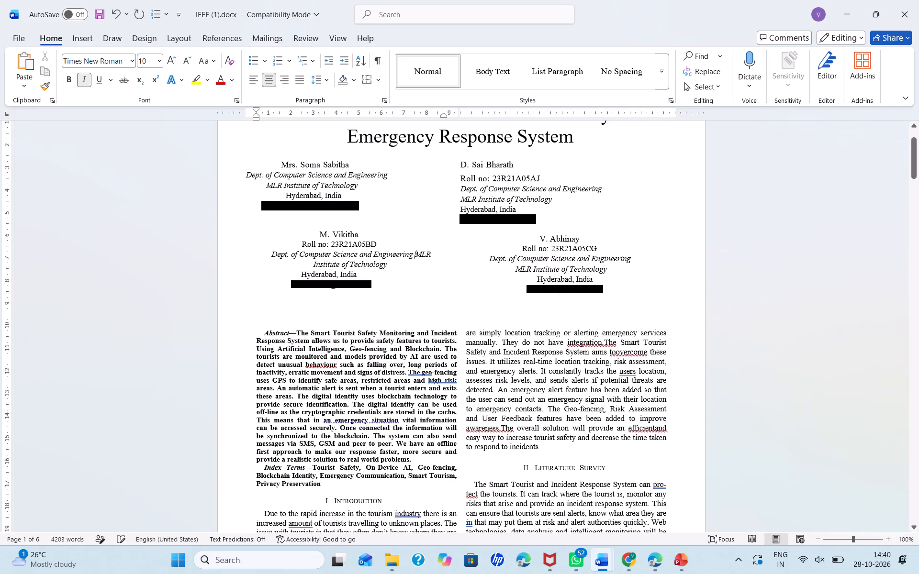
key("Return")
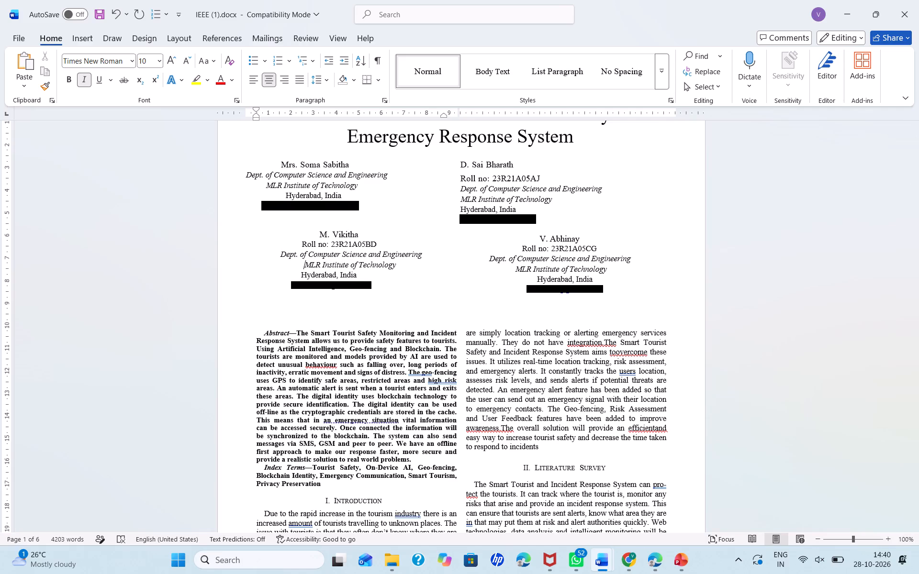
Left-align the third author's "MLR Institute of Technology" line and shift it right with 18 leading spaces.
key("BackSpace")
key("space")
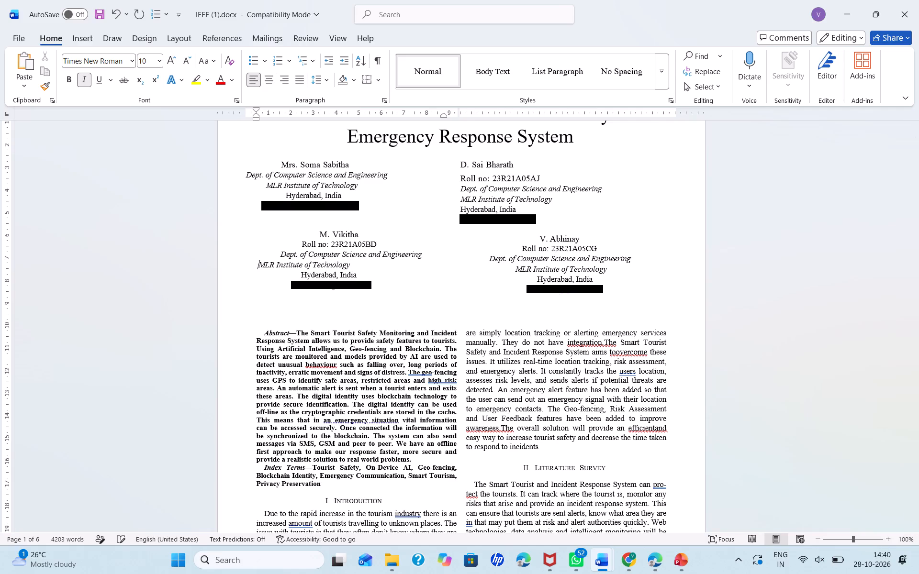
key("space")
key("space")
key("space")
key("space")
key("space")
key("space")
key("space")
key("space")
key("space")
key("space")
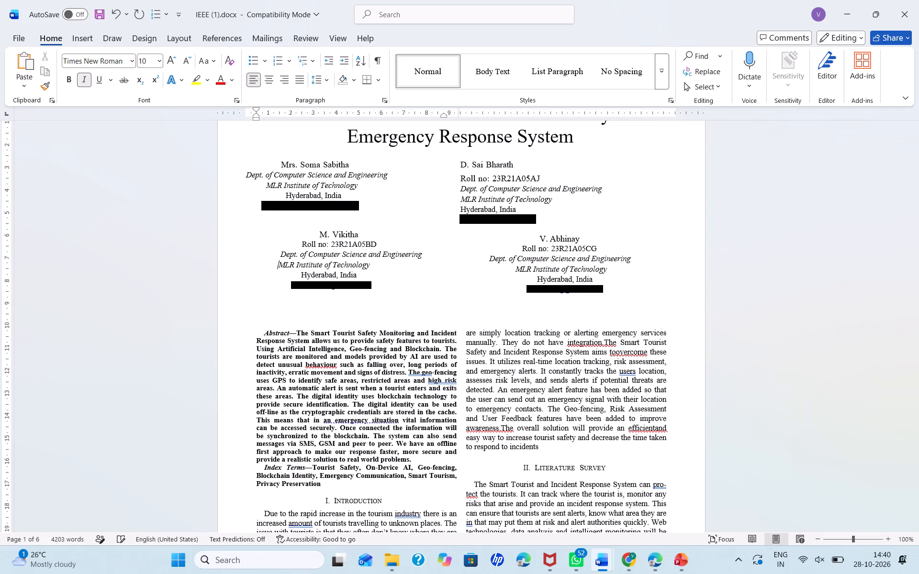
key("space")
key("space")
key("space")
key("space")
key("space")
key("space")
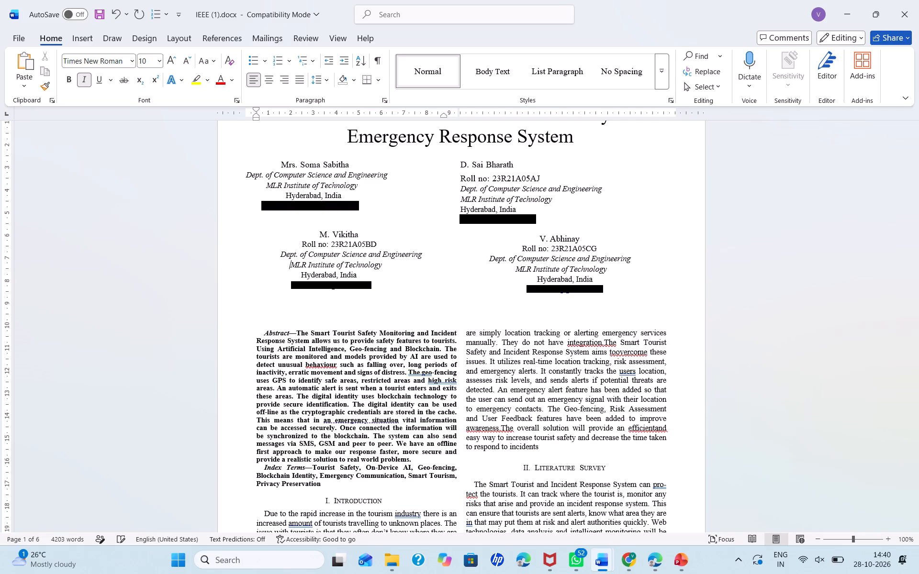
key("space")
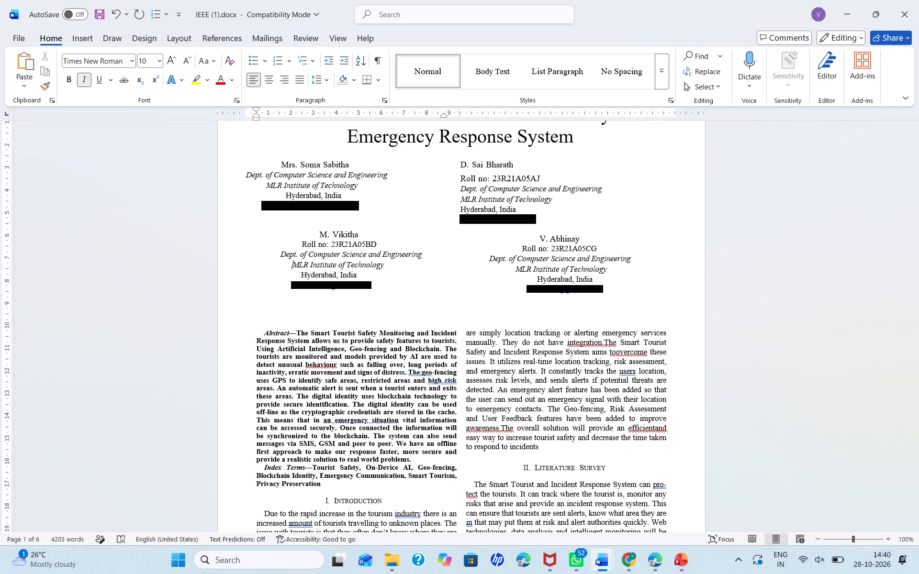
Shift the third author's "Hyderabad, India" line to the right with 12 leading spaces.
left_click(302, 273)
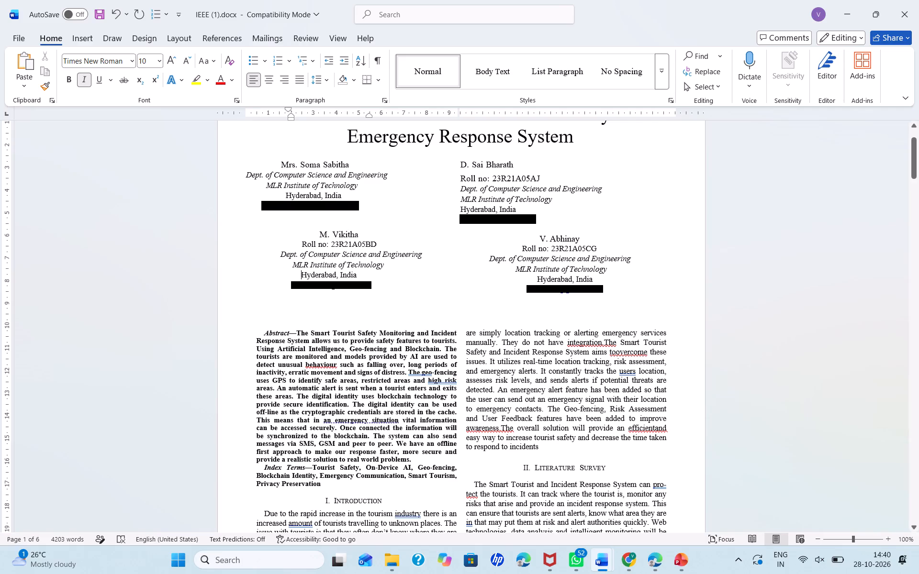
key("space")
key("space")
key("space")
key("space")
key("space")
key("space")
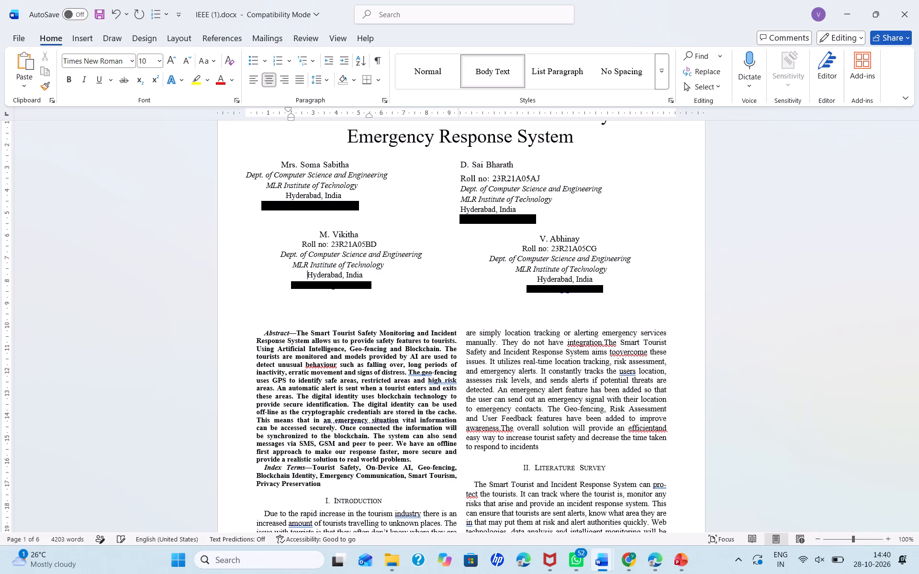
key("space")
key("space")
key("space")
key("space")
key("space")
key("space")
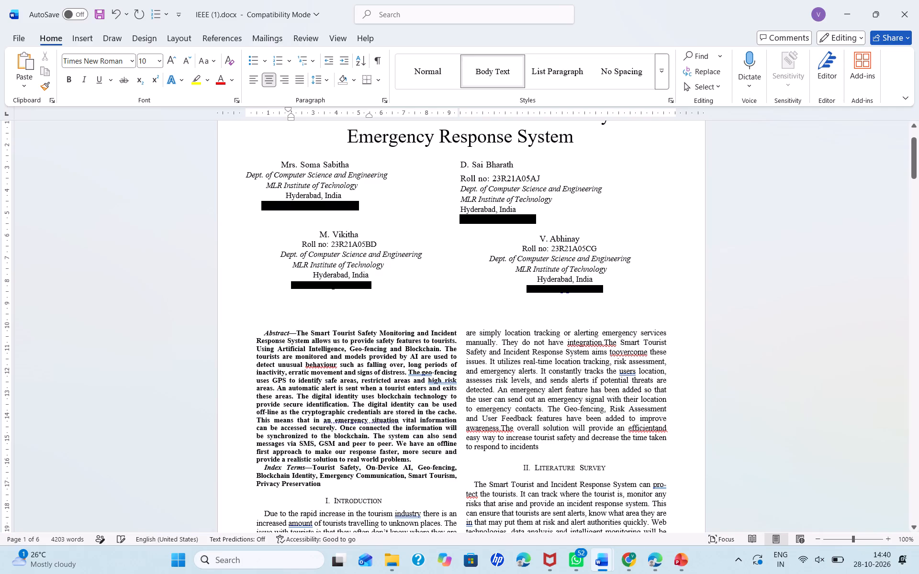
Try to shift the third author's e-mail address to the right with 11 spaces before it.
left_click(290, 286)
key("space")
key("space")
key("space")
key("space")
key("space")
key("space")
key("space")
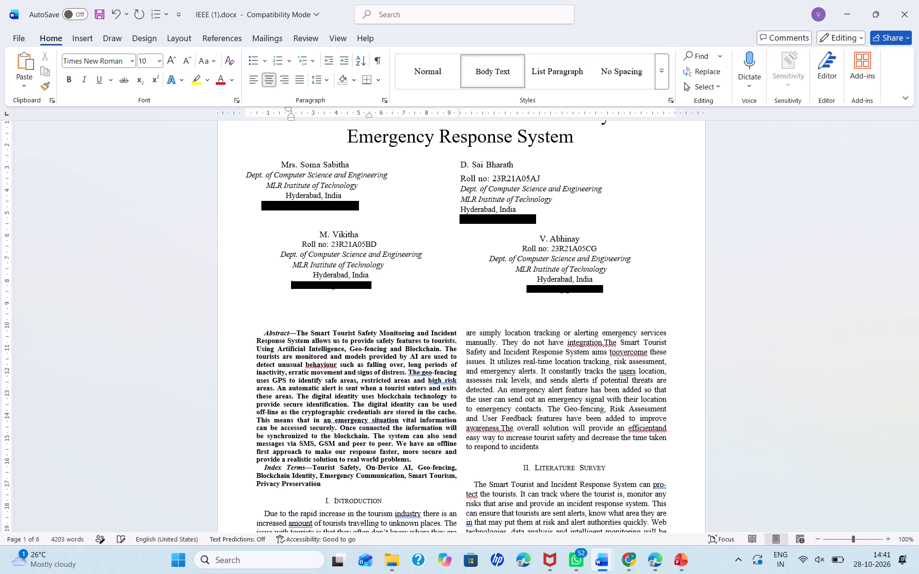
key("space")
key("space")
key("space")
key("space")
Move the third author's "Hyderabad, India" first-line indent back to about 1.8 cm and add five more spaces before the e-mail address.
left_click_drag(291, 108, 286, 110)
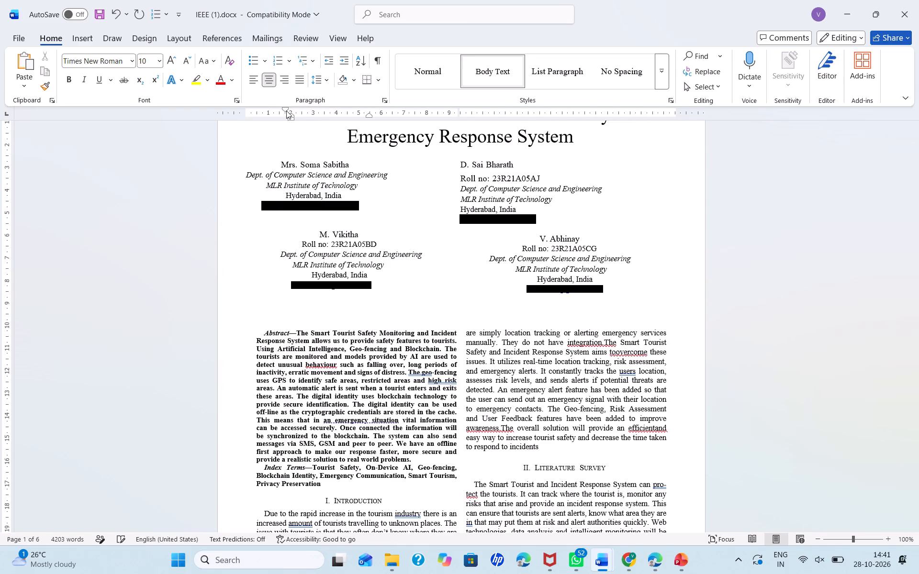
key("space")
key("space")
key("space")
key("space")
key("space")
Extend the right indent of the third author's "Hyderabad, India" and e-mail paragraph to about 6.8 cm, moving both centred lines right.
left_click_drag(370, 115, 384, 118)
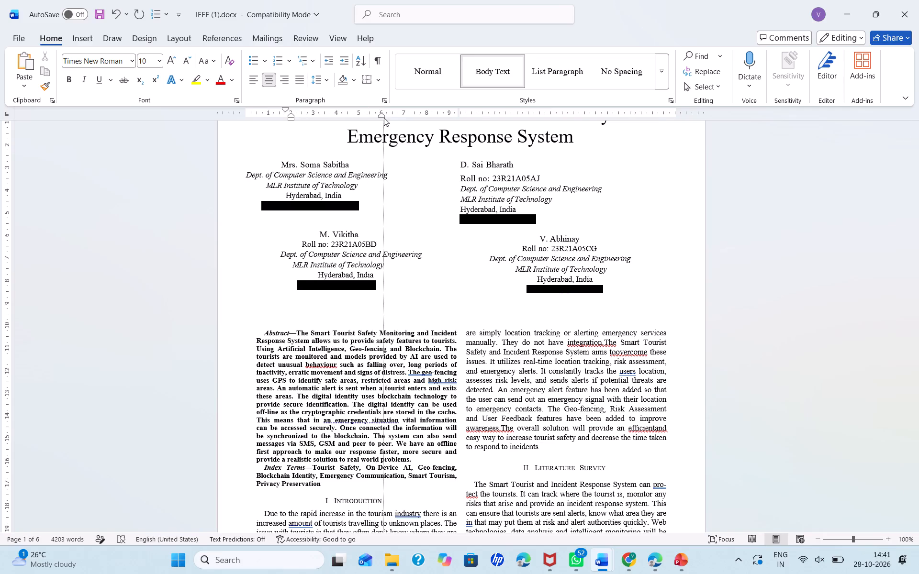
left_click_drag(384, 118, 389, 119)
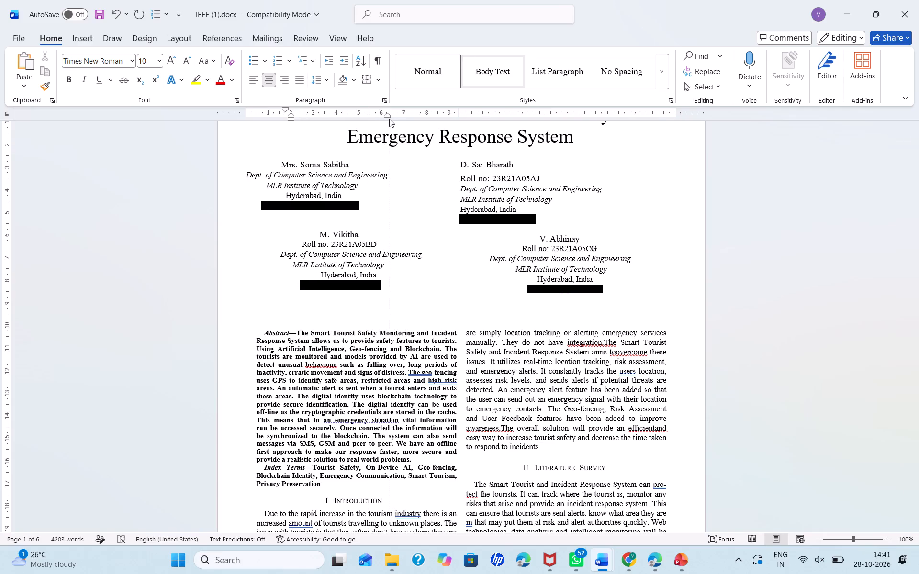
left_click_drag(389, 119, 392, 118)
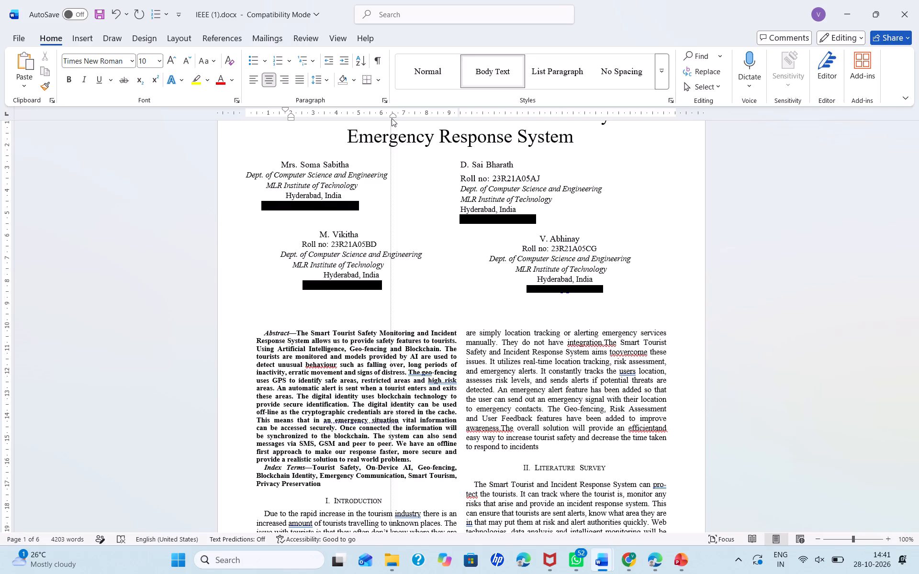
left_click_drag(392, 118, 395, 117)
left_click_drag(395, 117, 396, 118)
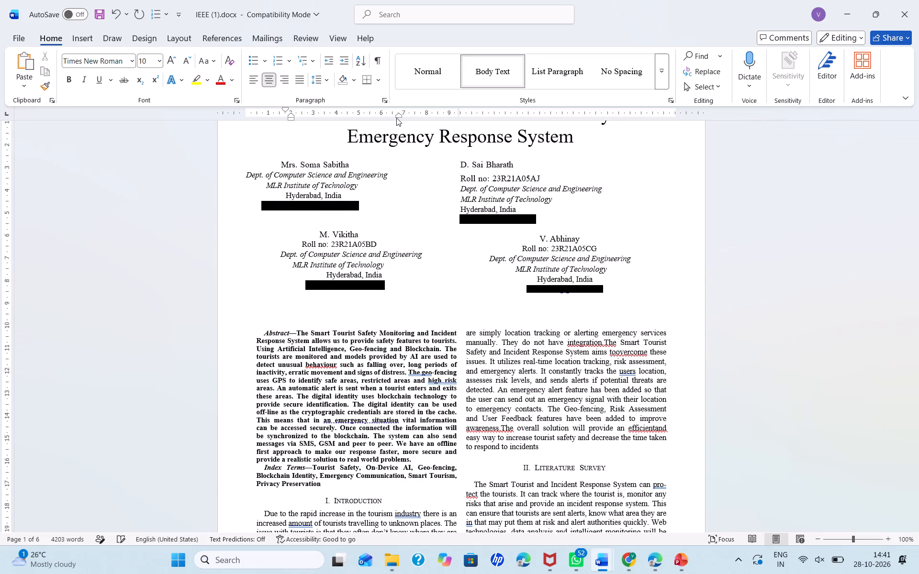
Nudge the third author's roll number to the right with one more leading space.
left_click(303, 242)
key("space")
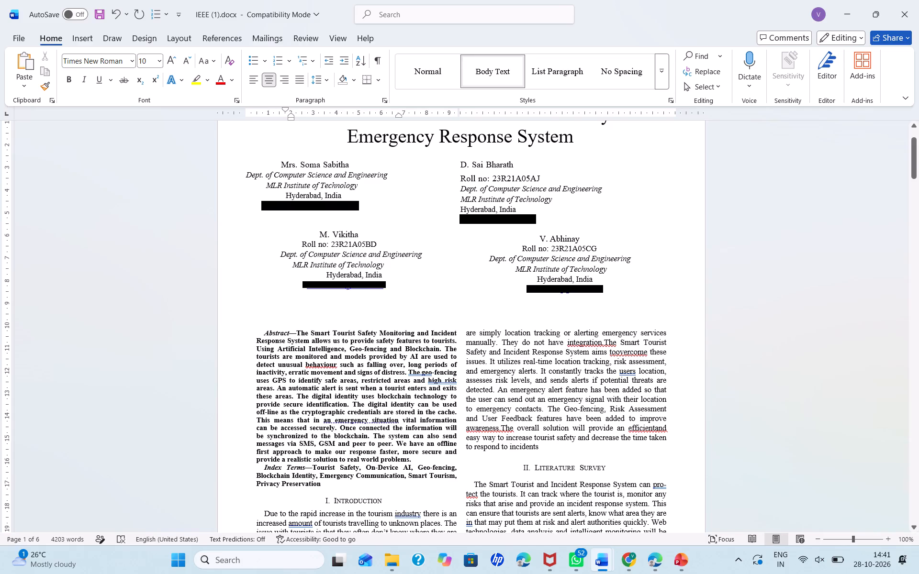
left_click(301, 244)
key("space")
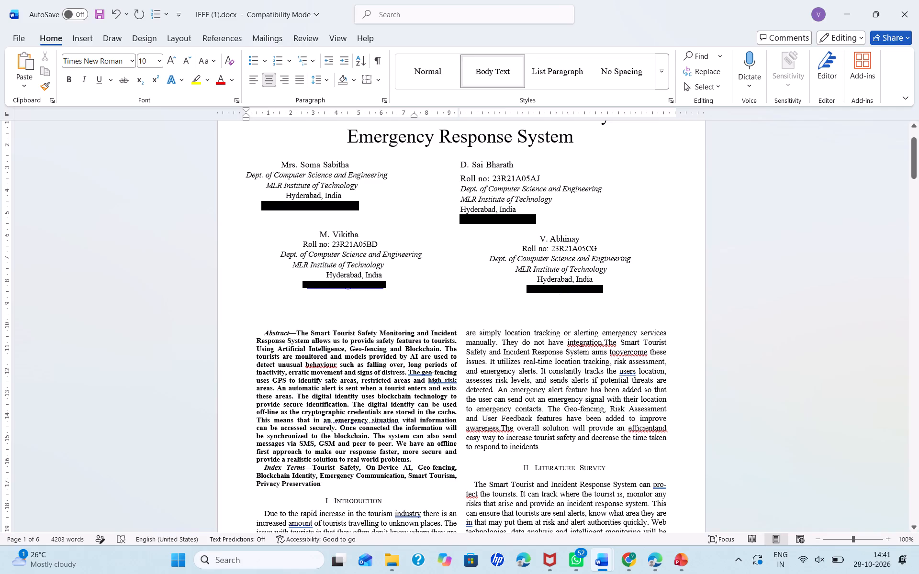
Nudge the third author's "MLR Institute of Technology" line to the right with one more leading space.
left_click(292, 265)
key("space")
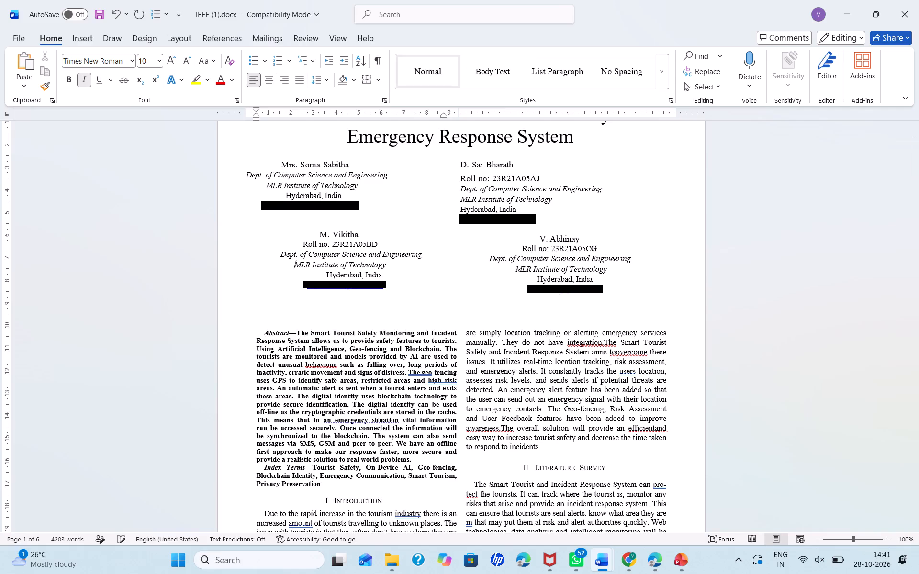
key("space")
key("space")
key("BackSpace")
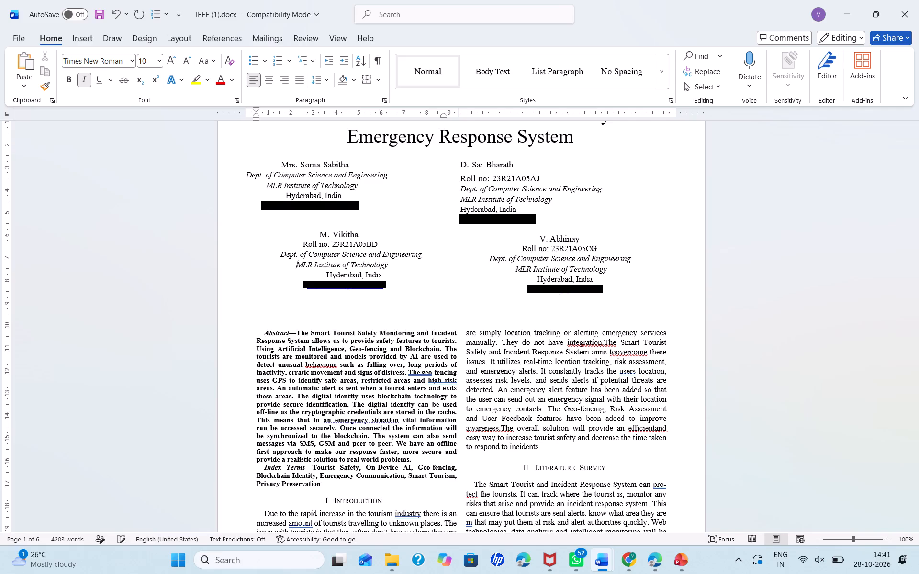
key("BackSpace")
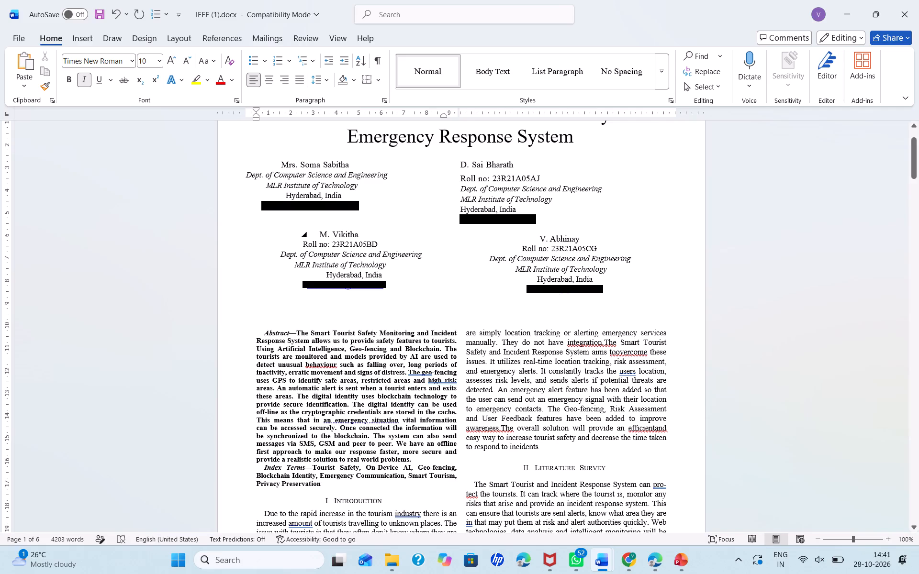
Delete twelve leading spaces before the third author's "Hyderabad, India" so it sits centred under the "MLR Institute of Technology" line.
left_click(325, 274)
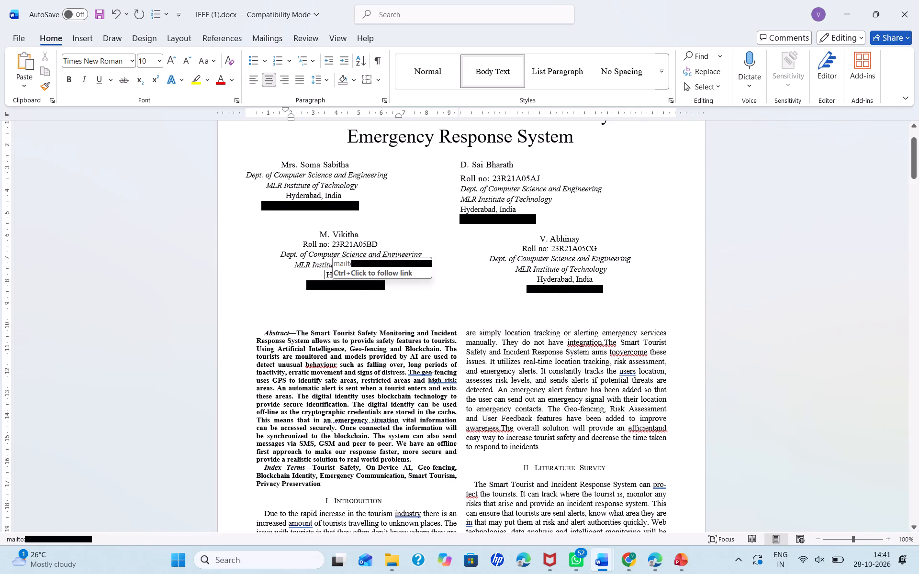
key("Right")
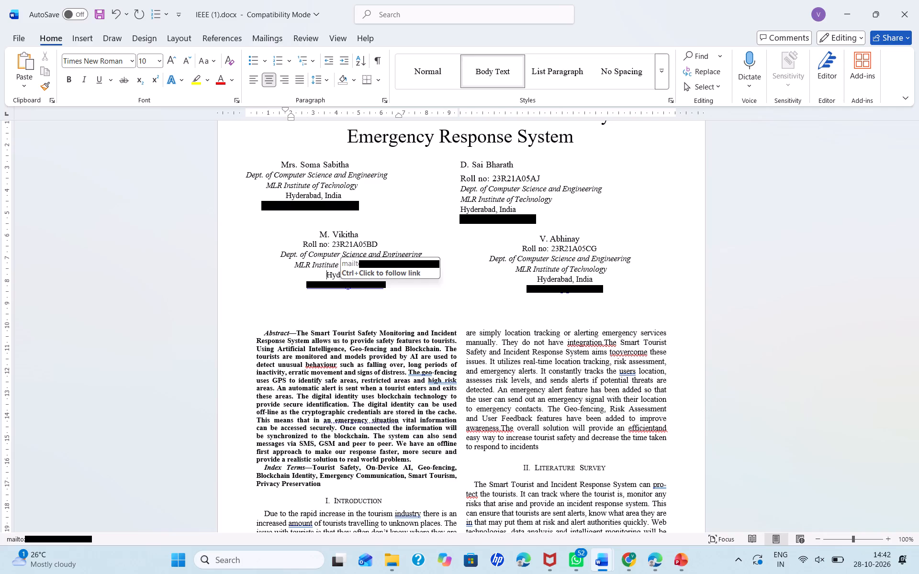
left_click_drag(9, 420, 0, 420)
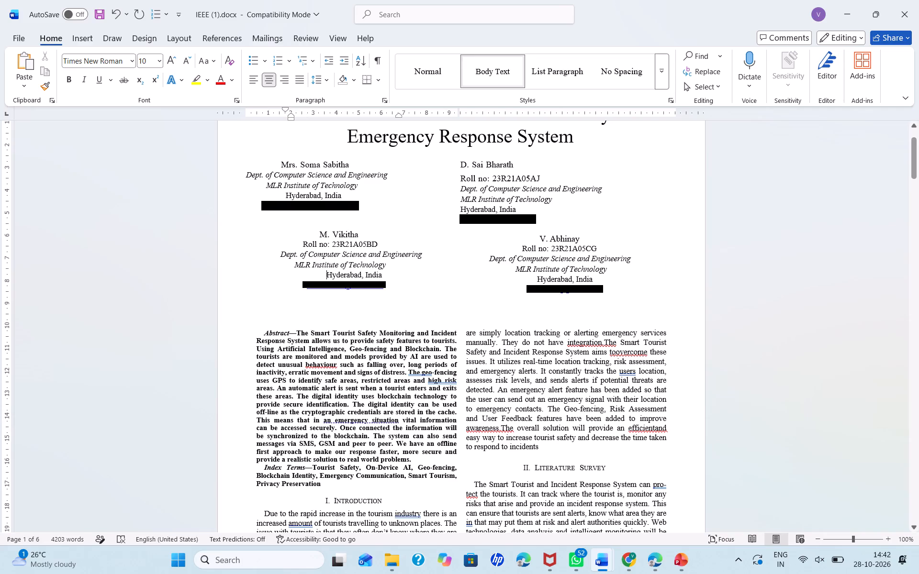
key("BackSpace")
key("BackSpace")
key("BackSpace")
key("BackSpace")
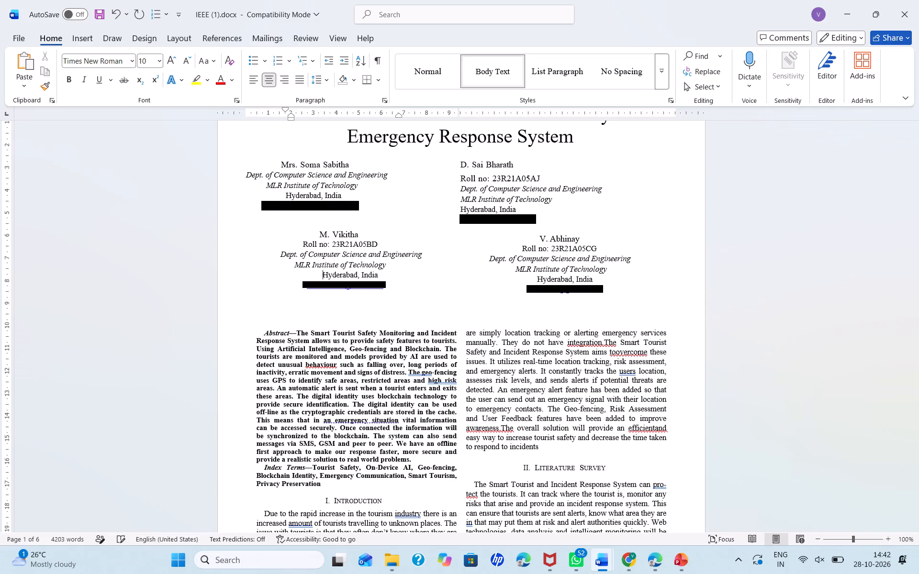
key("BackSpace")
key("BackSpace")
key("BackSpace")
key("BackSpace")
key("BackSpace")
key("BackSpace")
key("BackSpace")
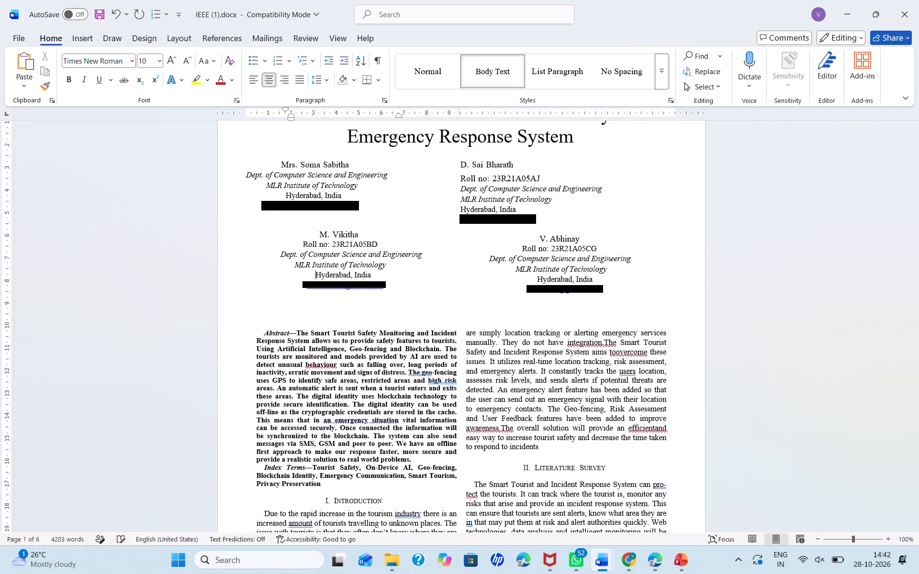
key("BackSpace")
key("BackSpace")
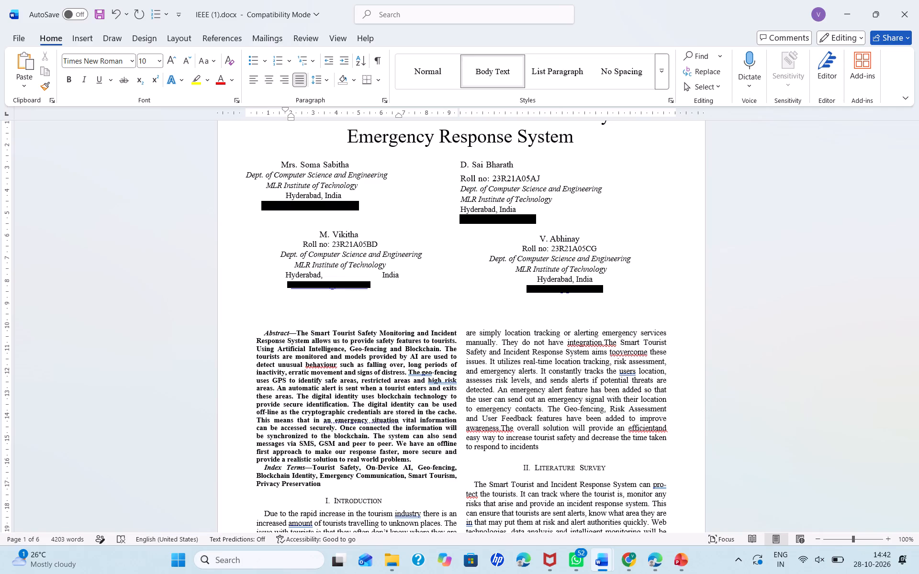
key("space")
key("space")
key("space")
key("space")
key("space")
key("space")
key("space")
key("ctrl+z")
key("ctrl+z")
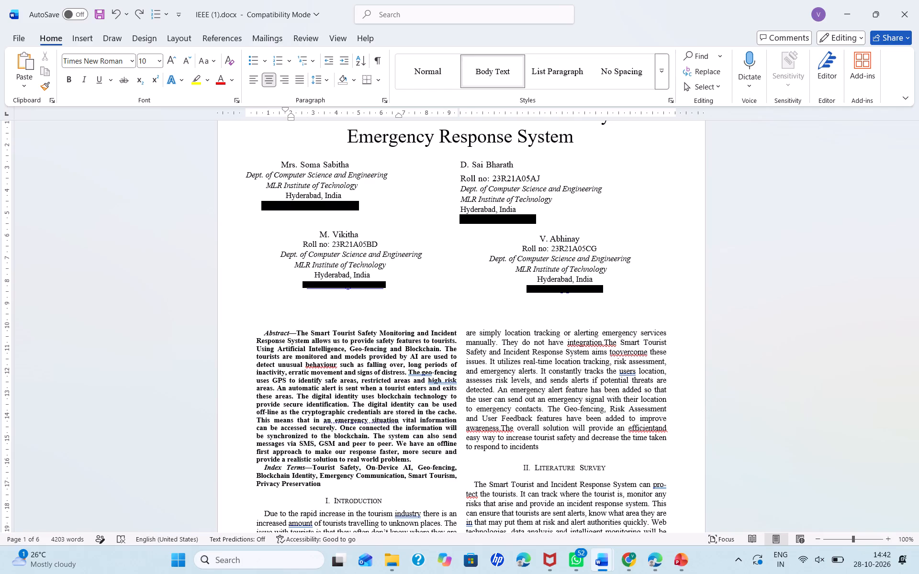
Nudge the third author's "Hyderabad, India" line to the right with one more leading space.
key("space")
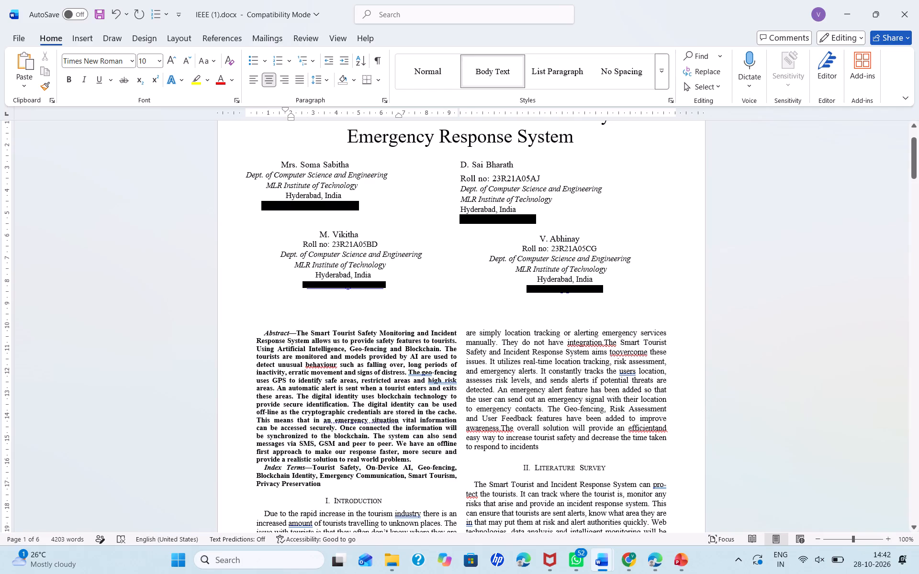
left_click(452, 269)
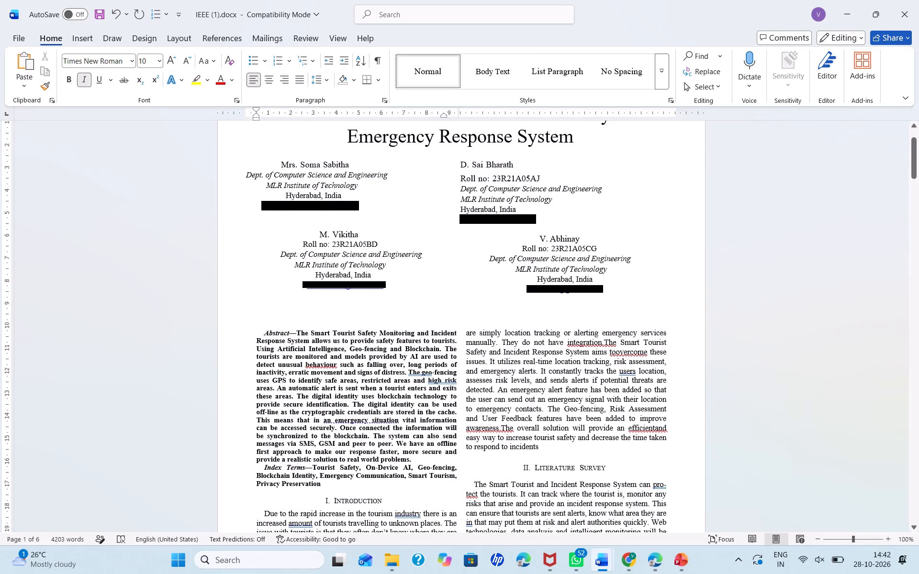
Shift the second author's name about 3 cm to the right with 26 leading spaces.
left_click(460, 166)
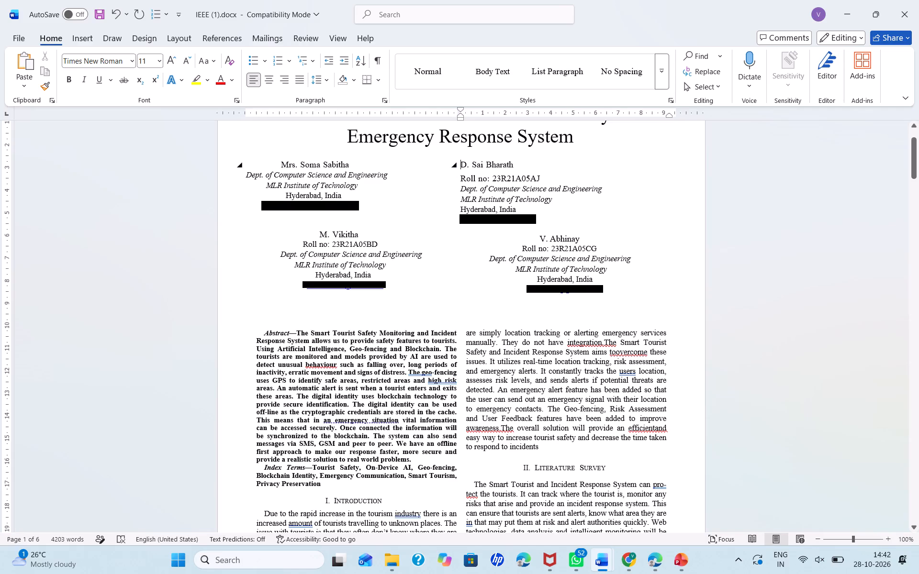
key("space")
key("space")
key("space")
key("space")
key("space")
key("space")
key("space")
key("space")
key("space")
key("space")
key("space")
key("space")
key("space")
key("space")
key("space")
key("space")
key("space")
key("space")
key("space")
key("space")
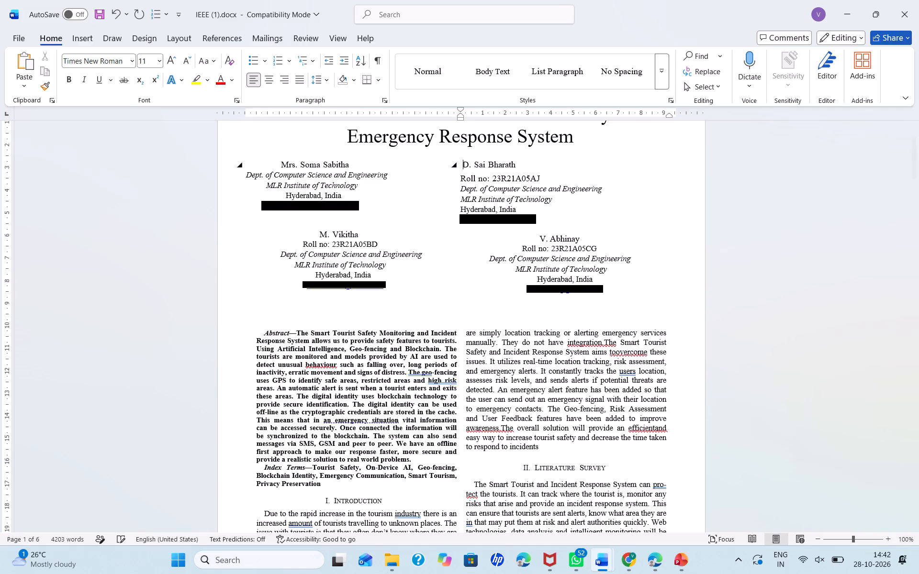
key("space")
key("space")
key("space")
key("space")
key("space")
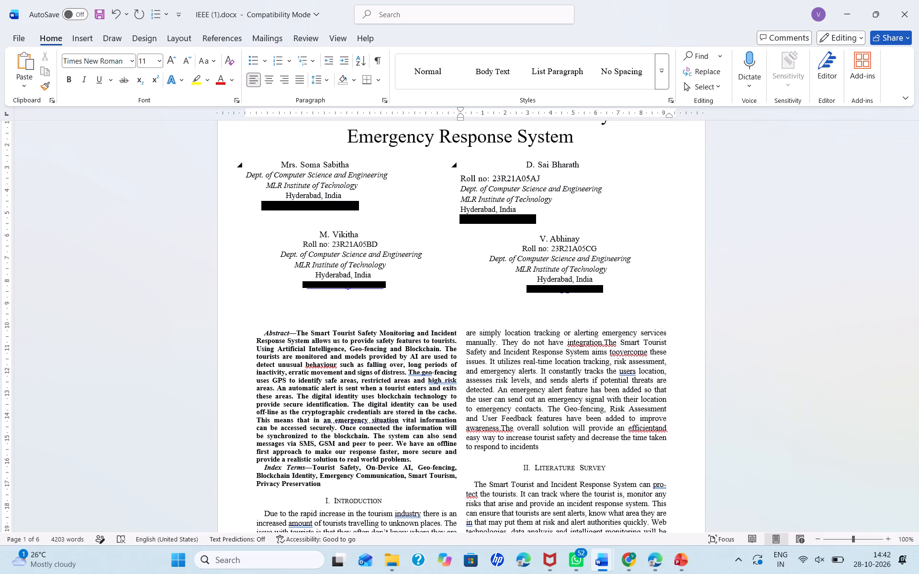
key("space")
Shift the second author's roll number line about 2.3 cm to the right with 24 leading spaces, centring it under the name.
left_click(460, 179)
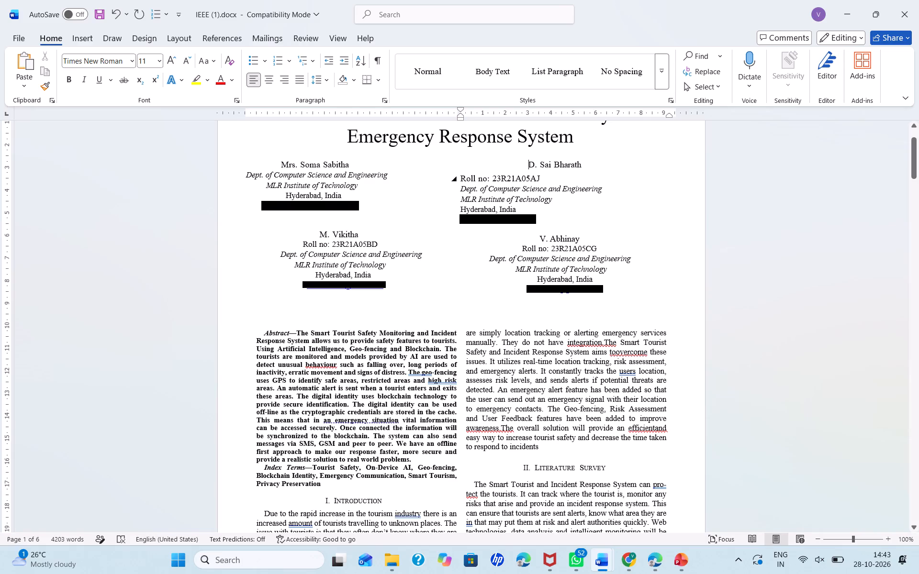
key("space")
key("space")
key("space")
key("space")
key("space")
key("space")
key("space")
key("space")
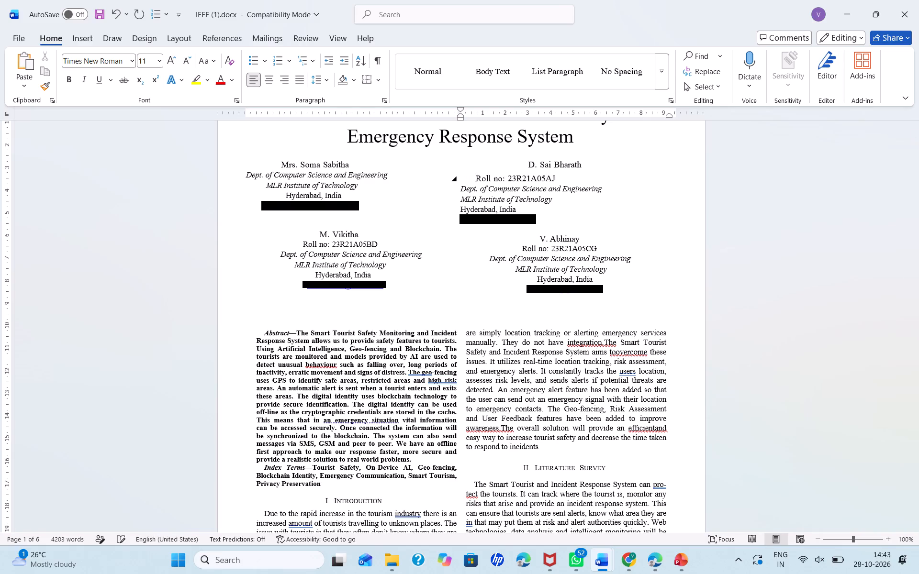
key("space")
key("space")
key("space")
key("space")
key("space")
key("space")
key("space")
key("space")
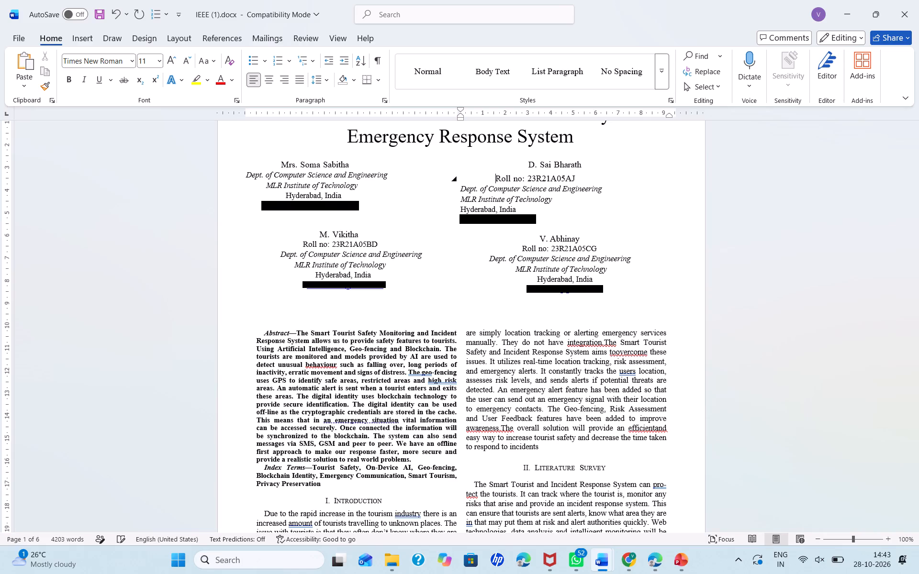
key("space")
key("space")
key("space")
key("space")
key("space")
key("space")
key("space")
key("space")
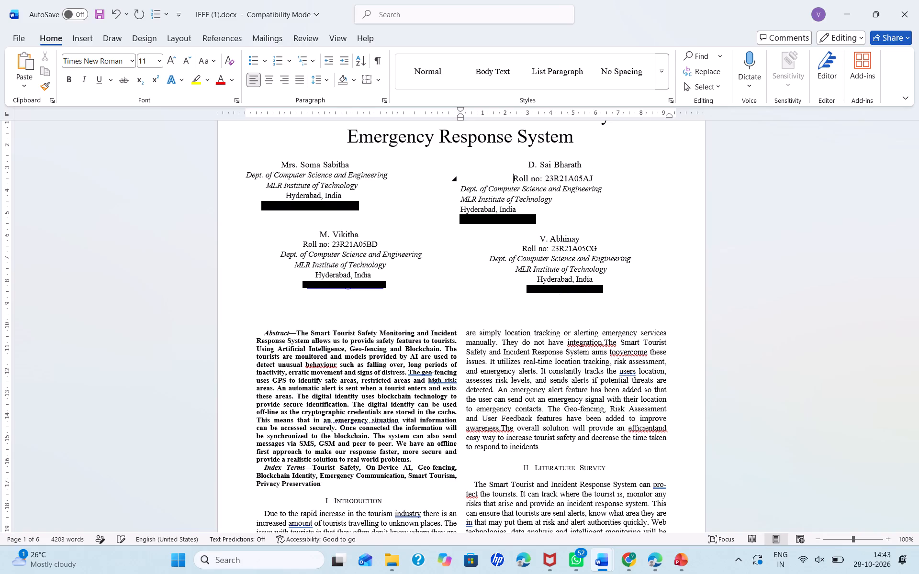
key("space")
key("BackSpace")
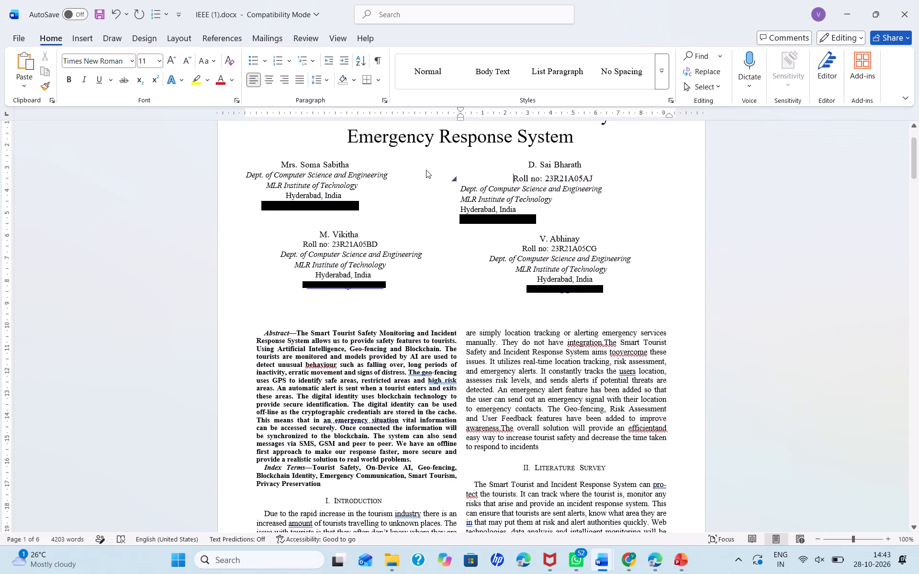
Shift the second author's "Dept. of Computer Science and Engineering" line about 1.1 cm to the right with leading spaces.
left_click(460, 189)
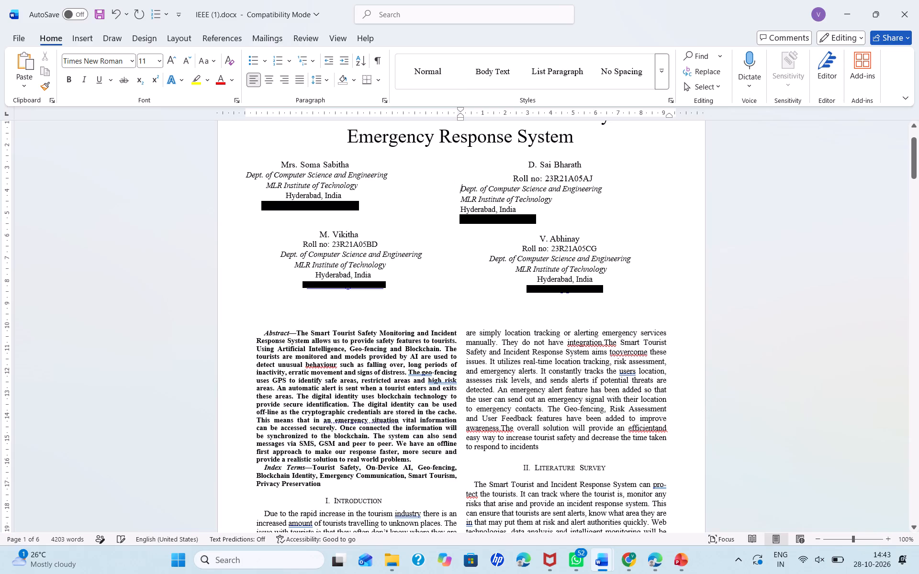
key("space")
key("space")
key("space")
key("space")
key("space")
key("space")
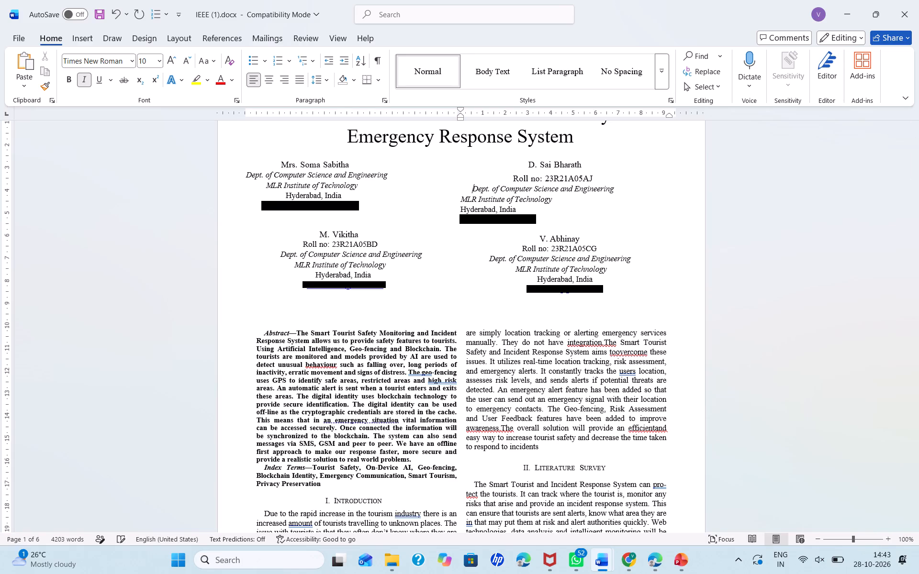
key("space")
key("space")
key("space")
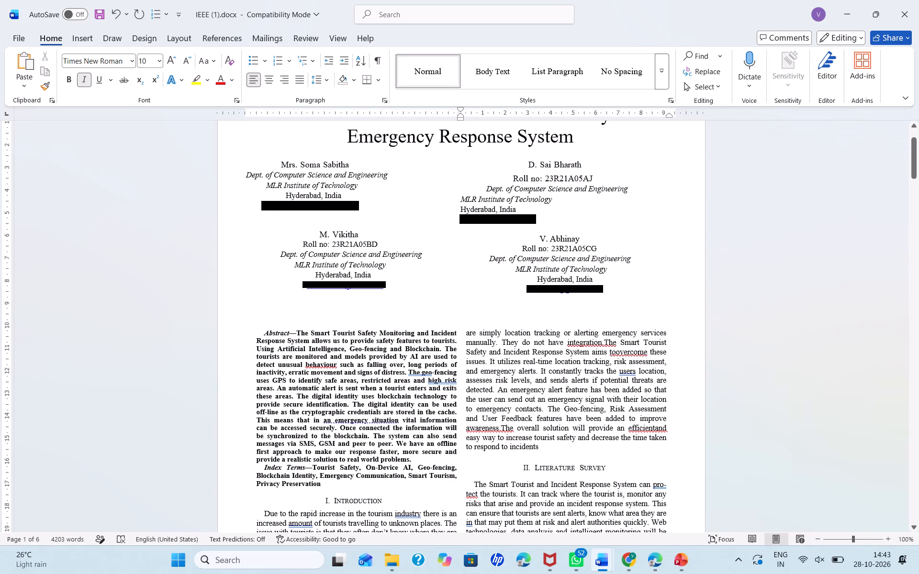
Shift the second author's "MLR Institute of Technology" line about 2 cm to the right with 23 leading spaces.
left_click(460, 200)
key("space")
key("space")
key("space")
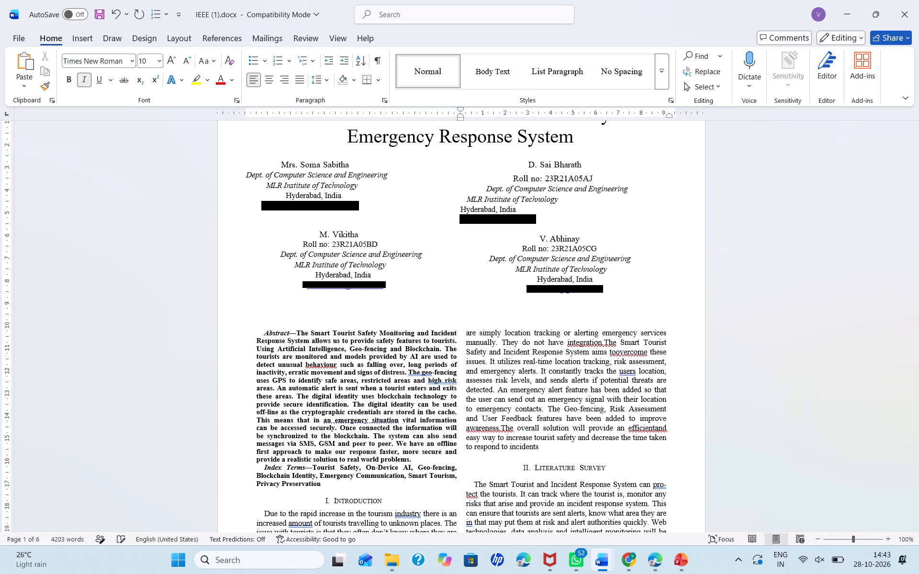
key("space")
key("space")
key("space")
key("space")
key("space")
key("space")
key("space")
key("space")
key("space")
key("space")
key("space")
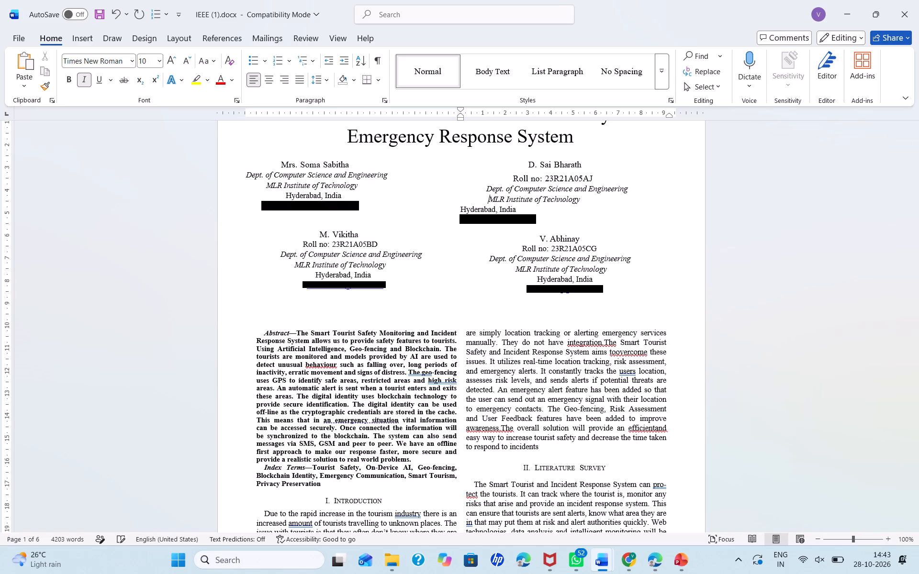
key("space")
key("space")
key("space")
key("space")
key("space")
key("space")
key("space")
key("space")
key("space")
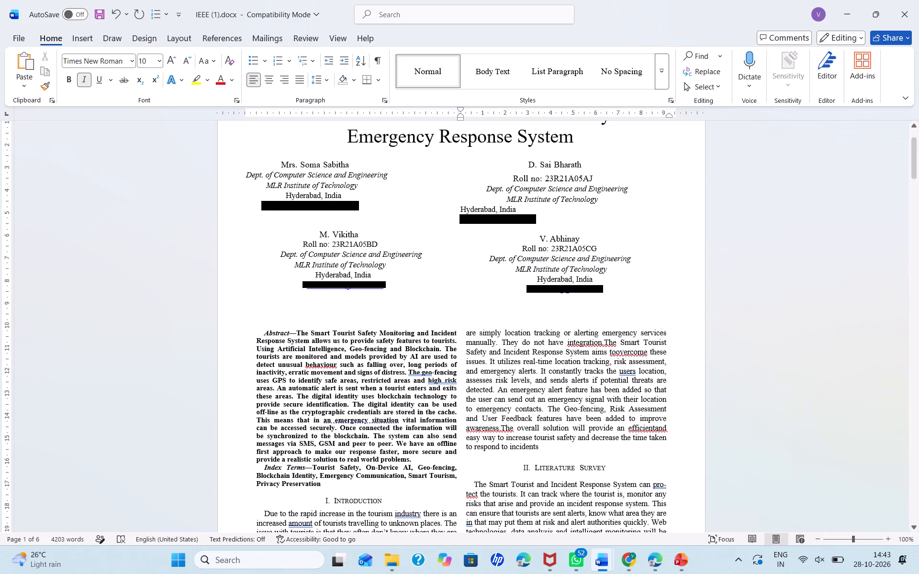
Shift the second author's "Hyderabad, India" line about 3 cm to the right with leading spaces, centring it under the institute line.
left_click(461, 212)
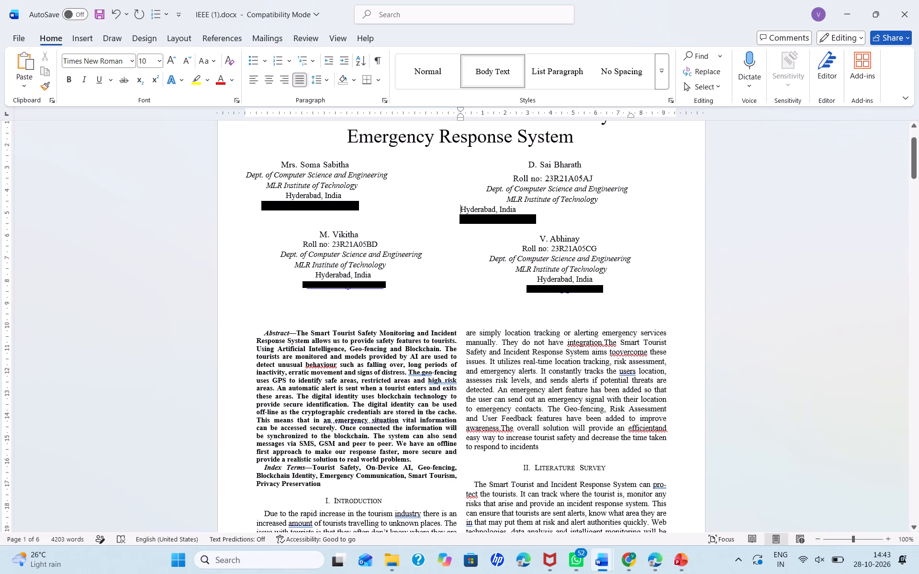
key("space")
key("space")
key("space")
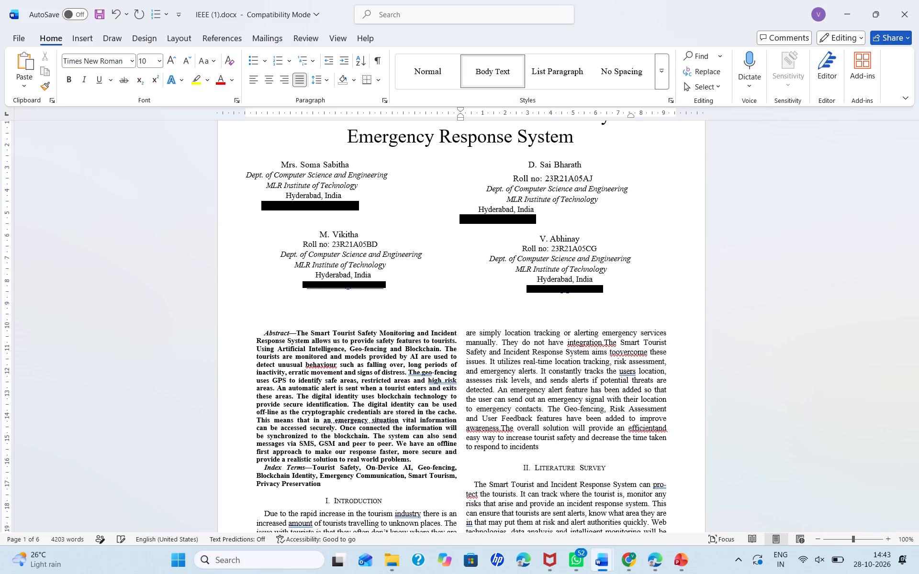
key("space")
key("space")
key("space")
key("space")
key("space")
key("space")
key("space")
key("space")
key("space")
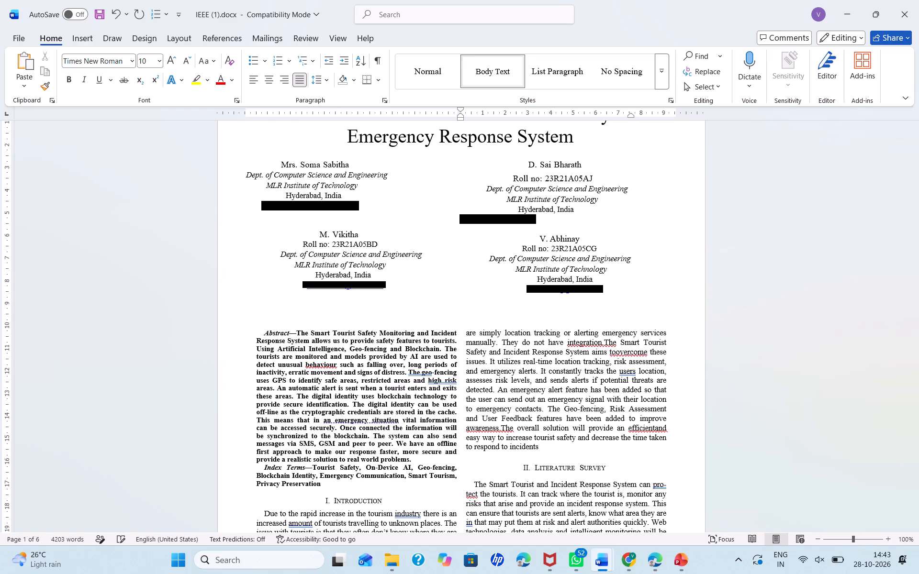
key("space")
key("space")
key("space")
key("space")
key("space")
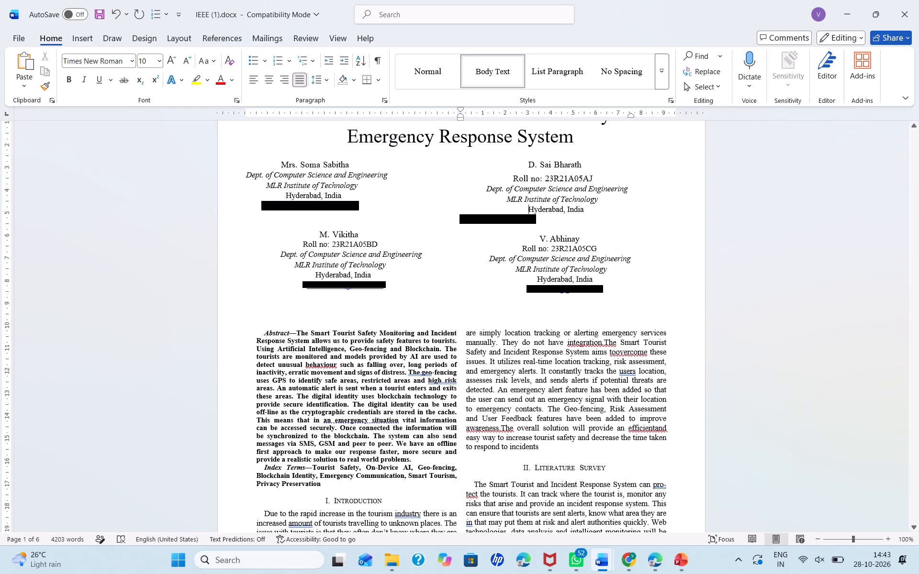
Shift the second author's e-mail line about 2.5 cm to the right with 21 leading spaces, centring it under "Hyderabad, India".
left_click(460, 221)
key("space")
key("space")
key("space")
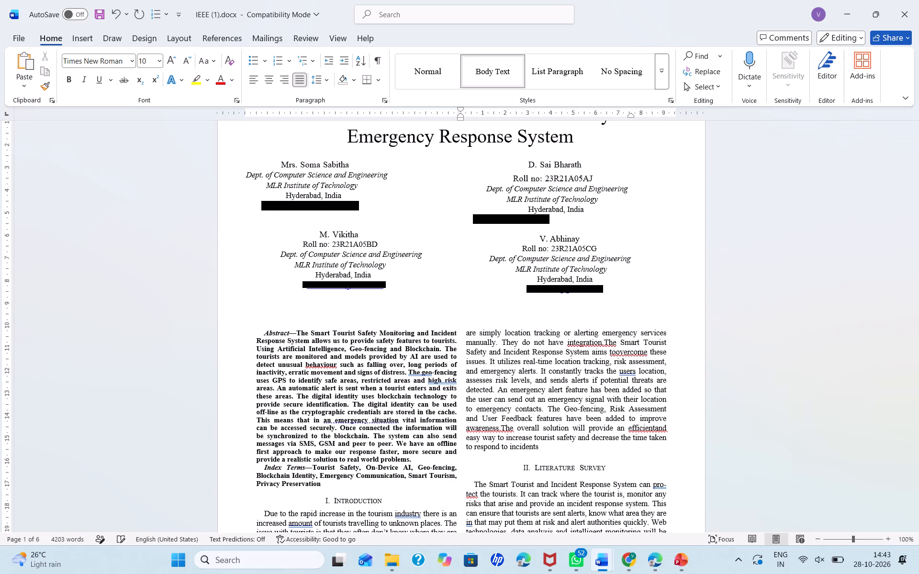
key("space")
key("space")
key("space")
key("space")
key("space")
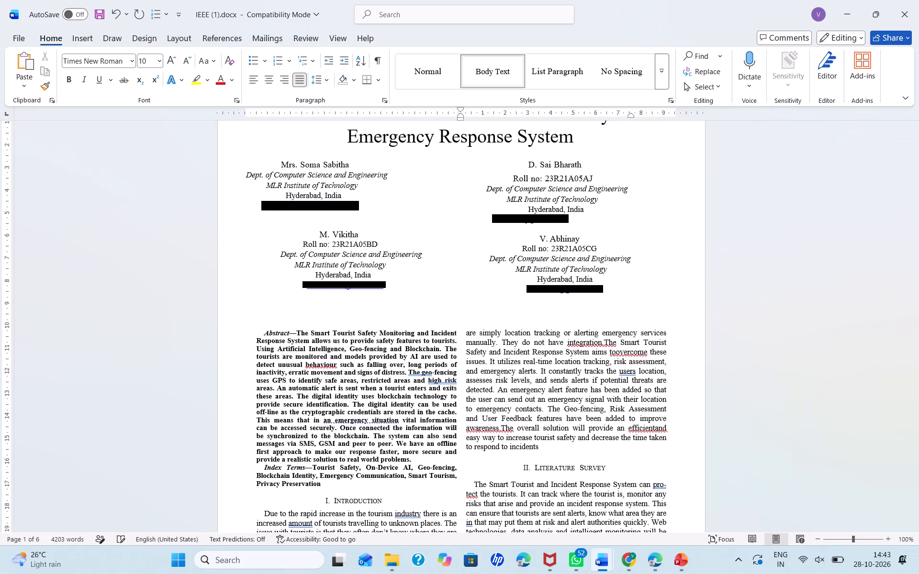
key("space")
key("space")
key("space")
key("space")
key("space")
key("space")
key("space")
key("space")
key("space")
key("space")
key("space")
key("space")
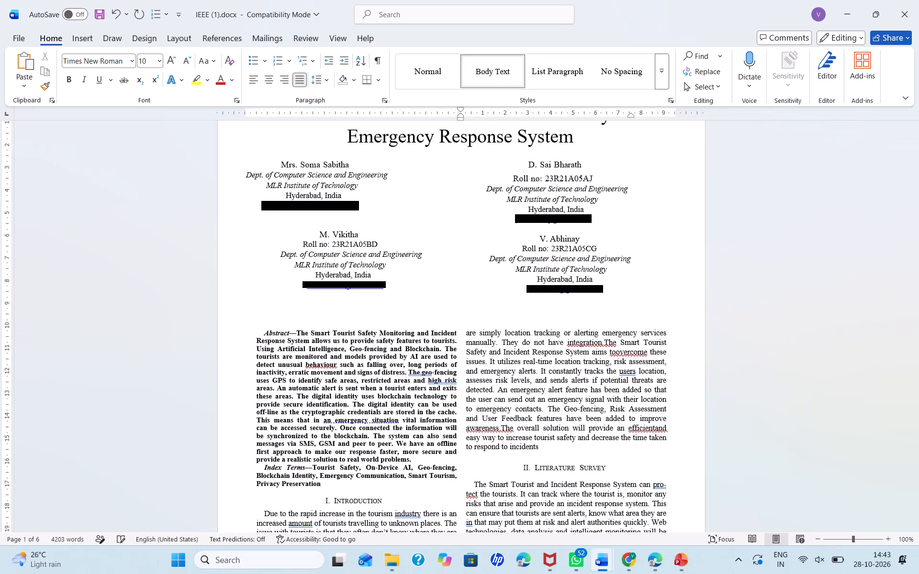
key("space")
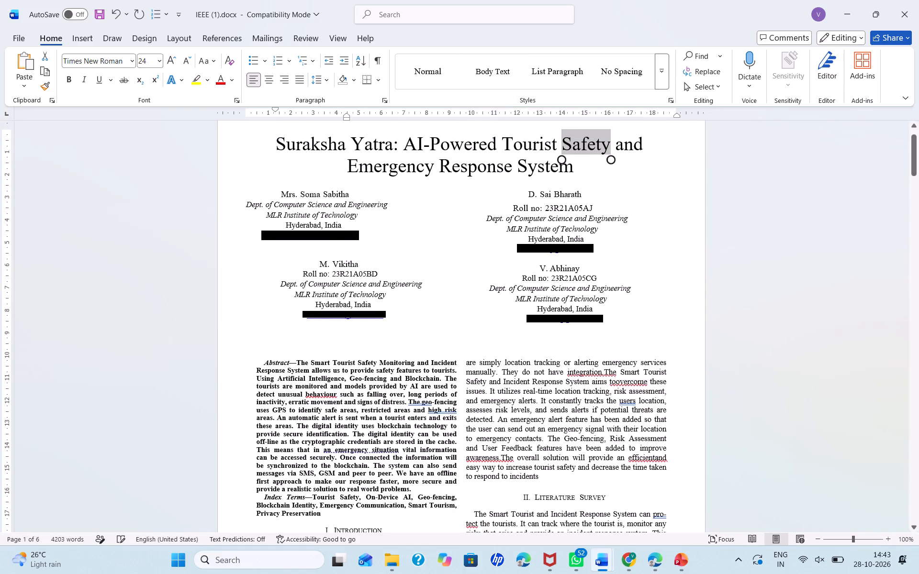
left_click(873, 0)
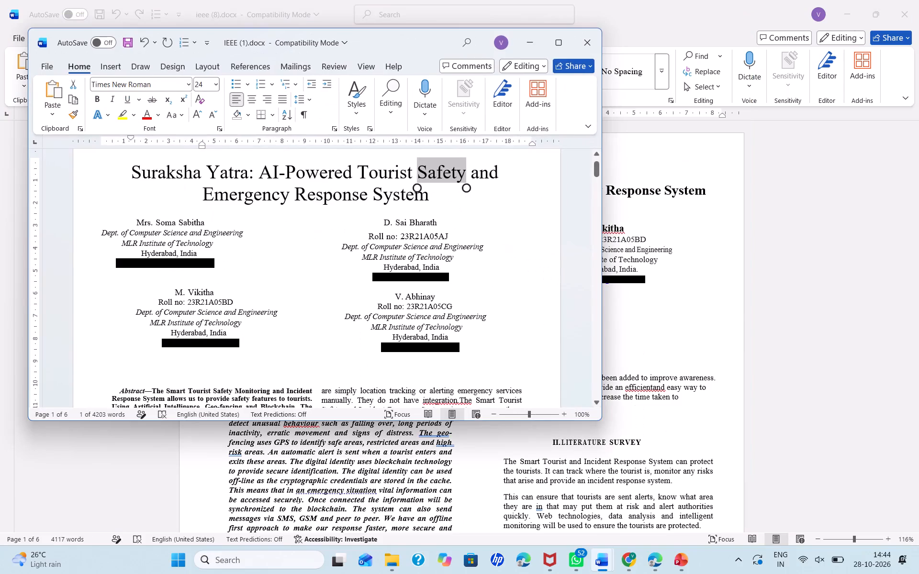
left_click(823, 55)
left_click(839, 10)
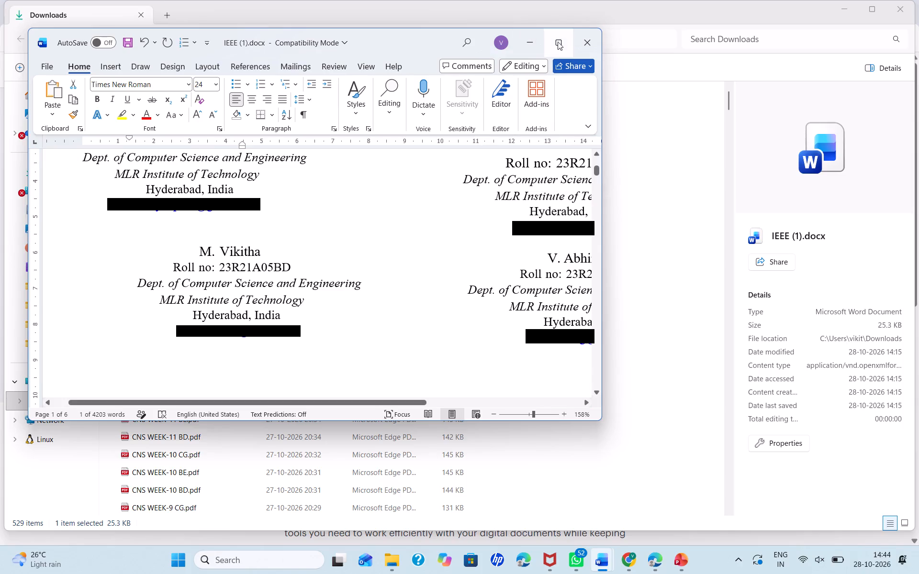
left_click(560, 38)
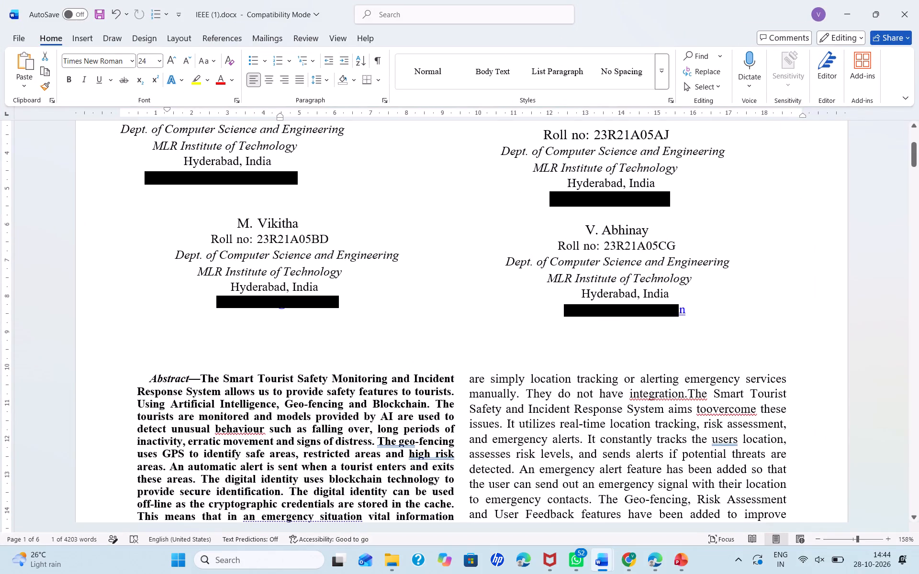
Look over the author block and the paper's layout through the System Architecture page and back to the first page.
scroll(520, 230, "up", 1)
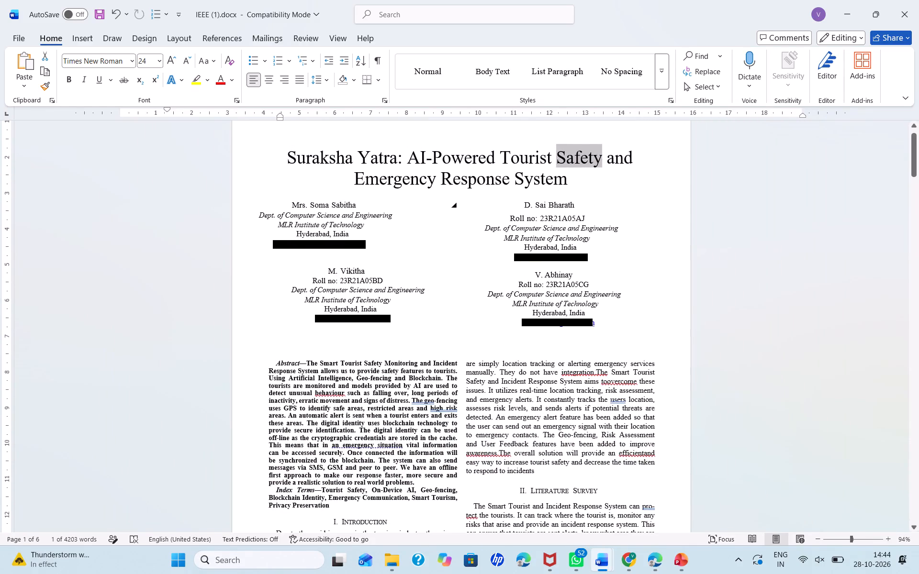
scroll(467, 349, "down", 8)
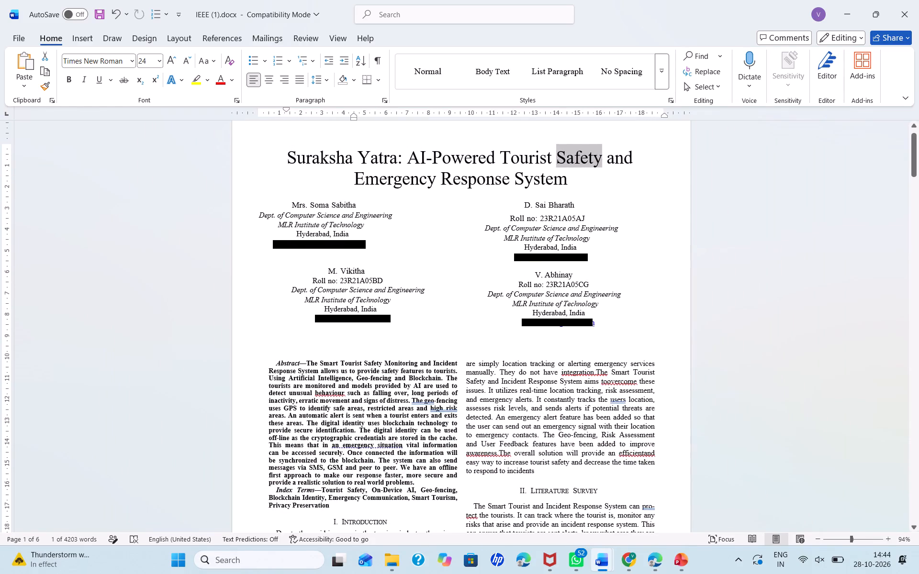
scroll(467, 349, "down", 20)
scroll(467, 349, "down", 20)
scroll(467, 349, "down", 3)
scroll(487, 243, "down", 7)
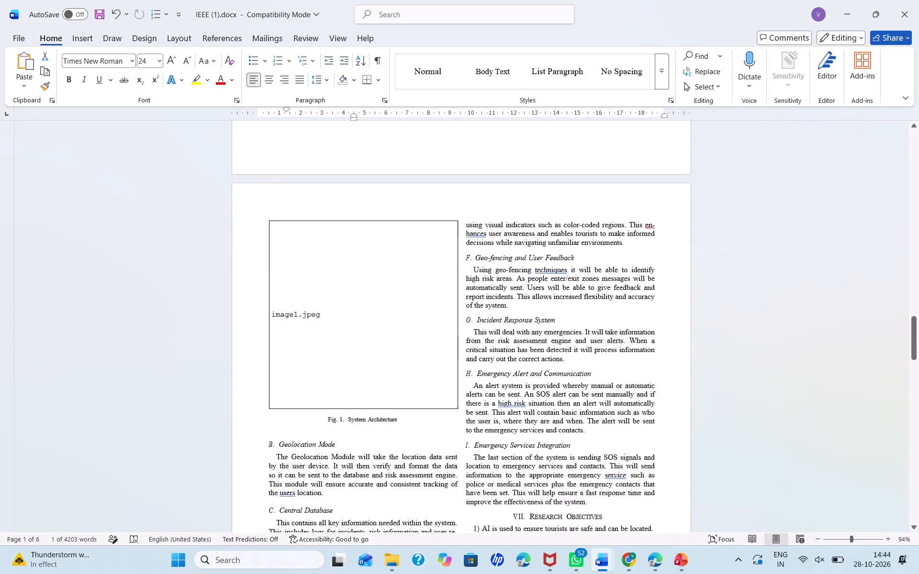
scroll(487, 243, "down", 6)
scroll(487, 243, "up", 20)
scroll(487, 243, "up", 1)
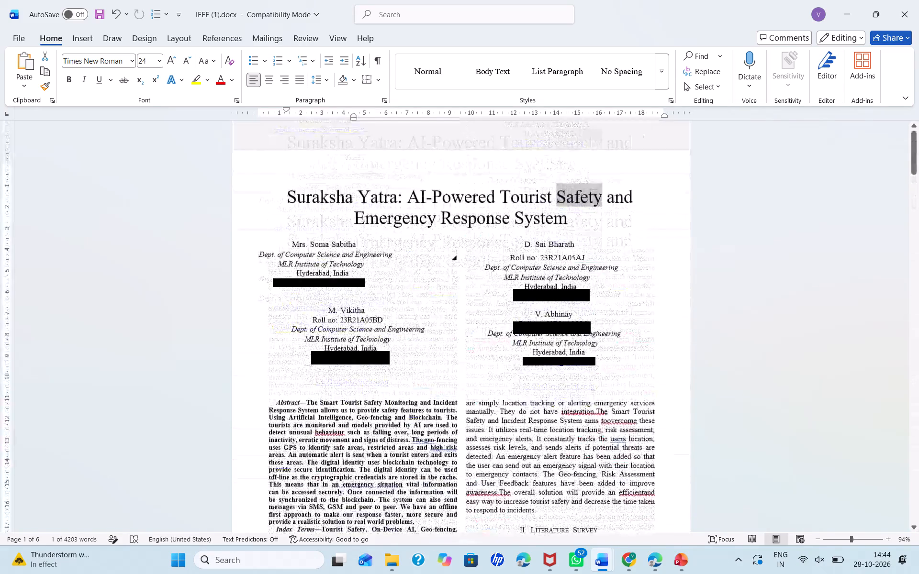
scroll(487, 243, "up", 1)
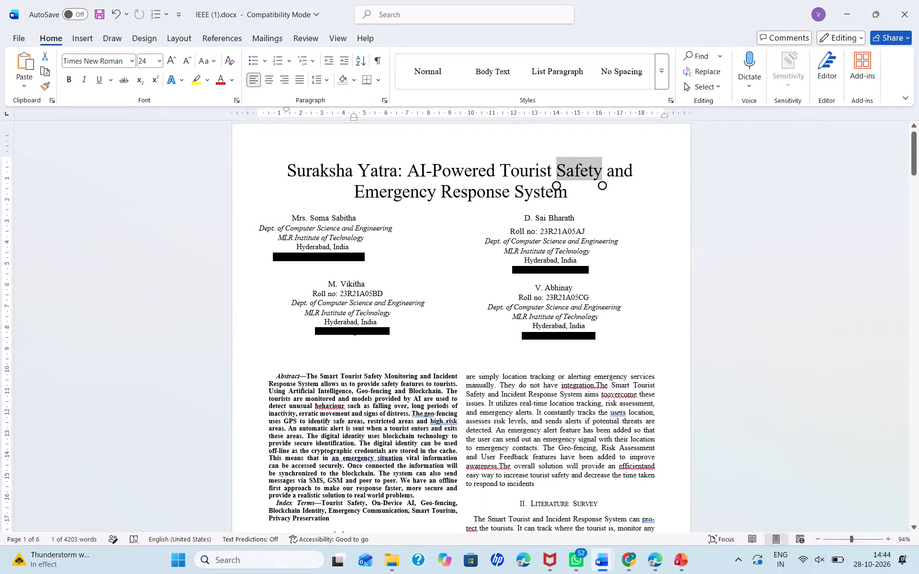
Nudge the second author's department line right by two leading spaces and the roll number line by three.
left_click(485, 242)
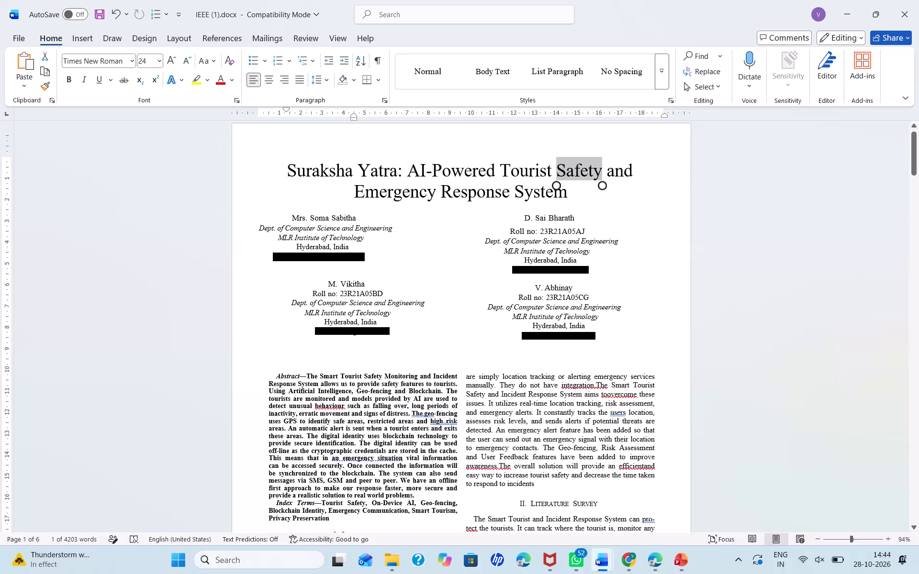
key("space")
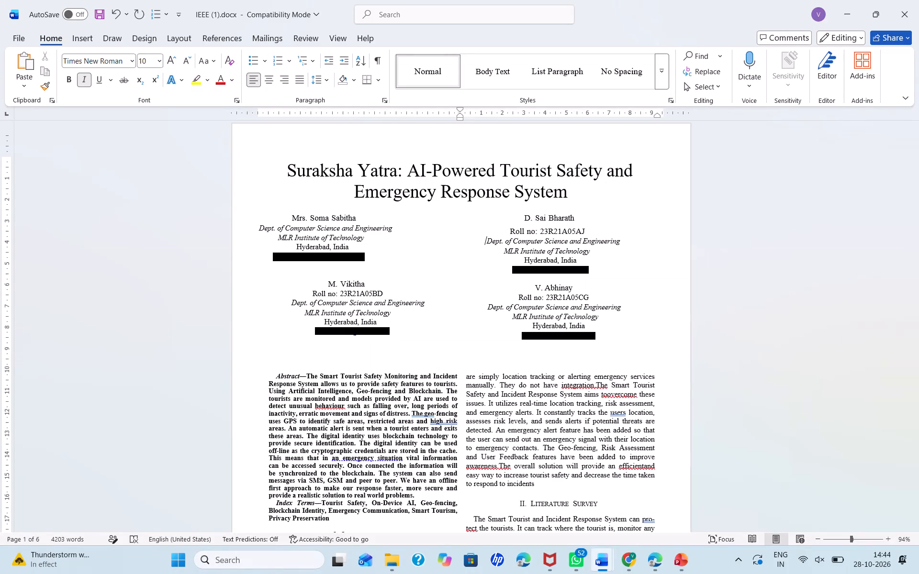
key("space")
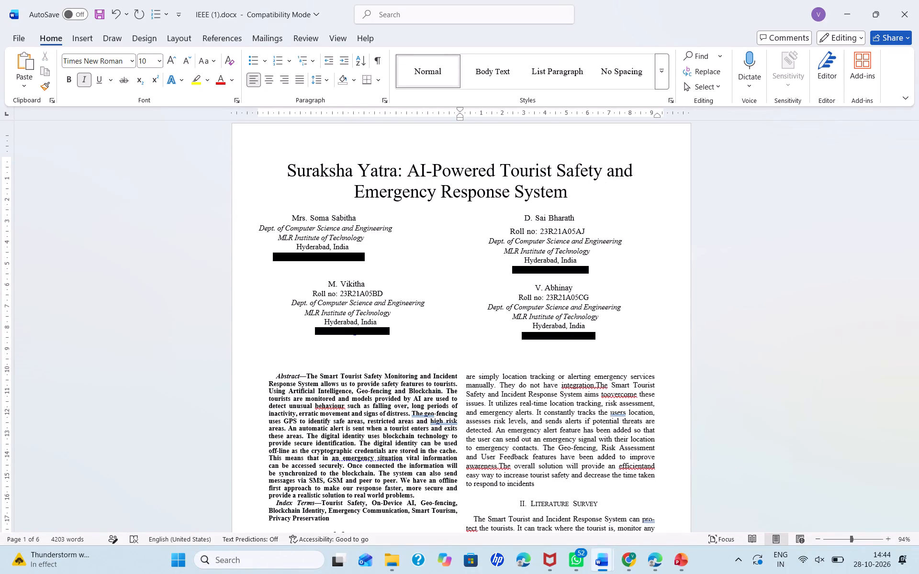
left_click(508, 231)
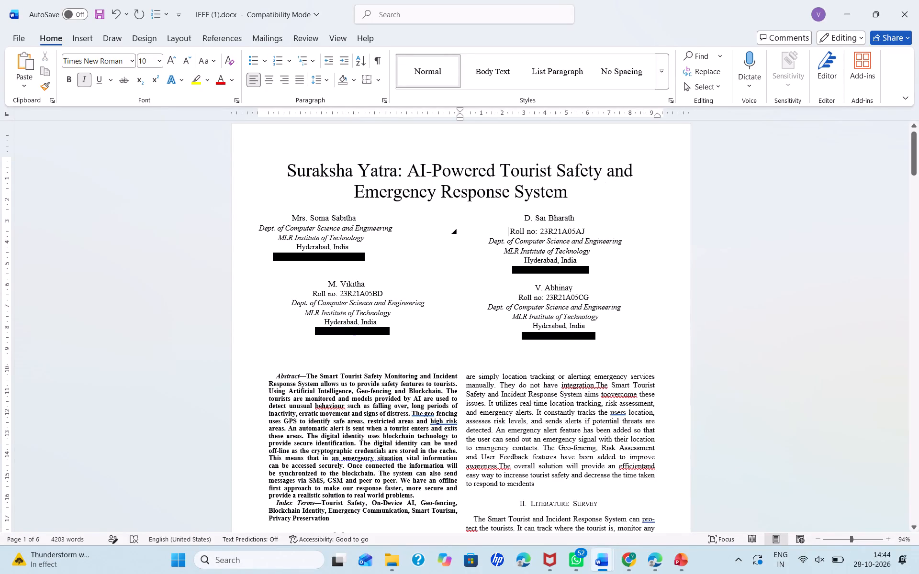
key("space")
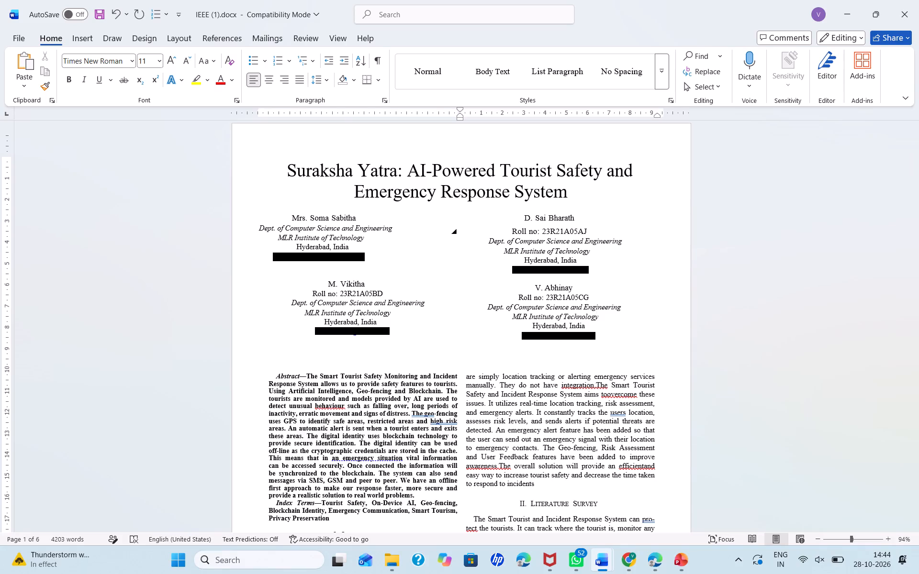
key("space")
key("space")
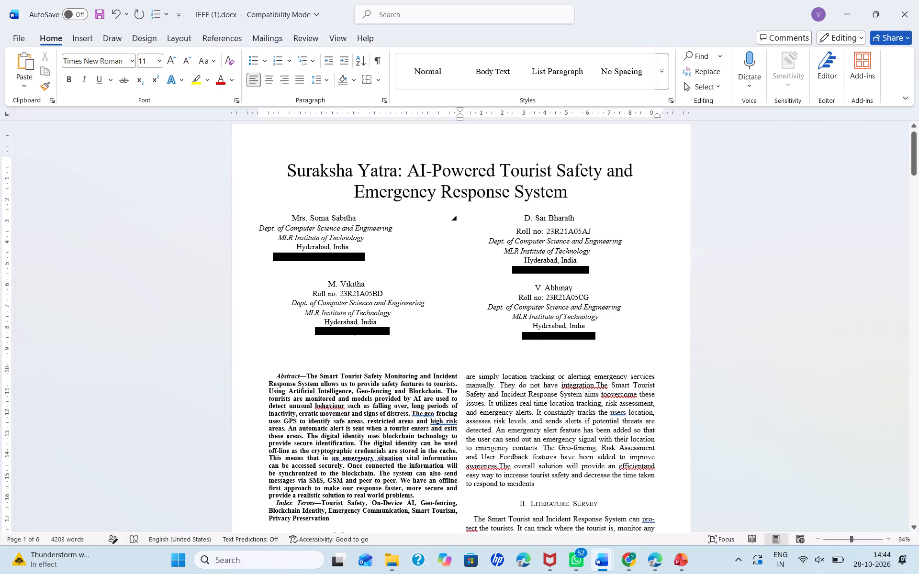
Nudge the second author's name right by one leading space and the "MLR Institute of Technology" line by three.
left_click(524, 218)
key("space")
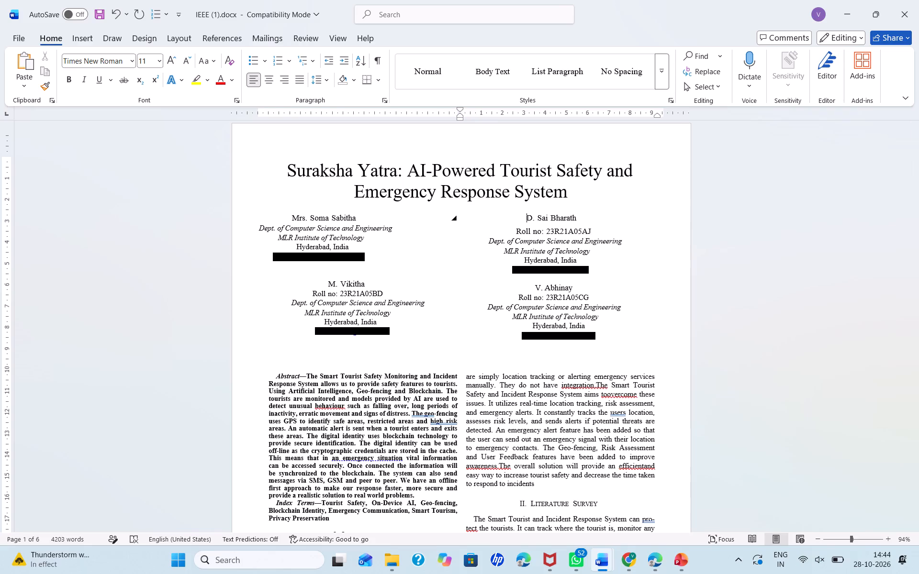
left_click(503, 250)
key("space")
key("space")
key("space")
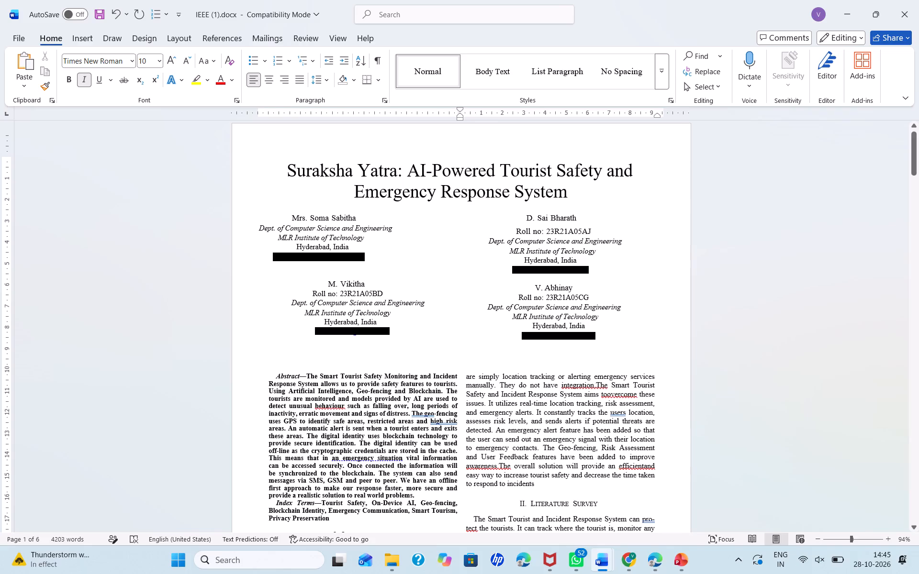
Nudge the second author's "Hyderabad, India" line right by two leading spaces and the e-mail line by three.
left_click(524, 259)
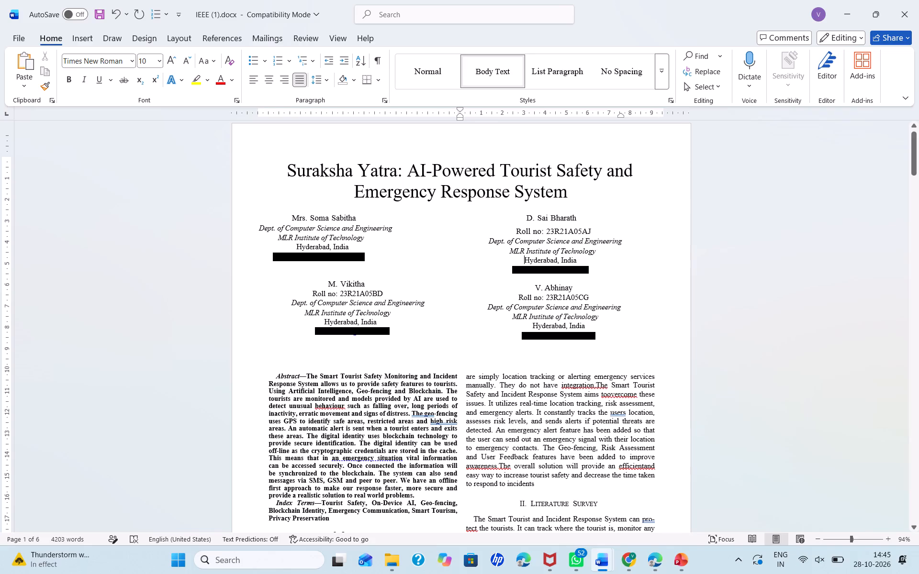
key("space")
key("space")
left_click(515, 271)
key("space")
key("space")
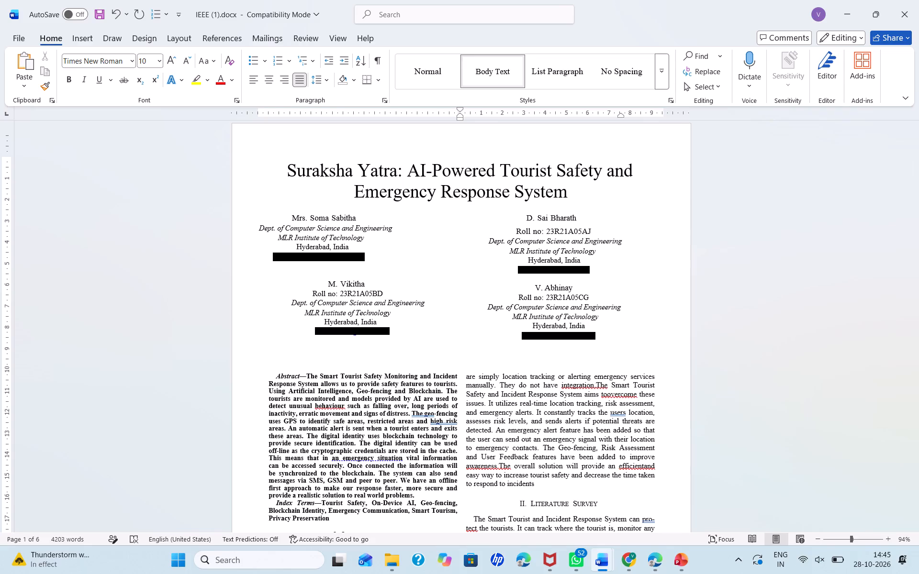
key("space")
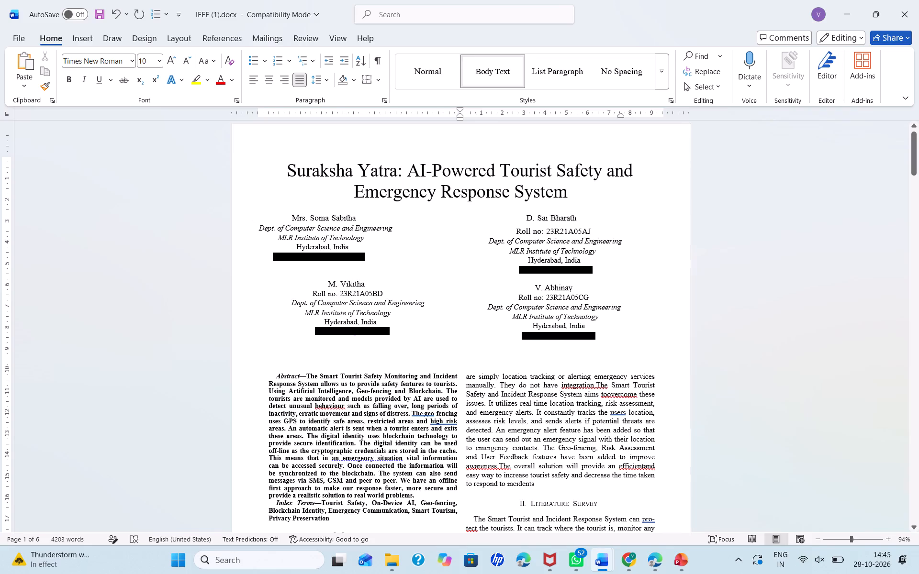
Shift the first author's name about 1.1 cm to the right with 11 leading spaces.
left_click(290, 219)
key("space")
key("space")
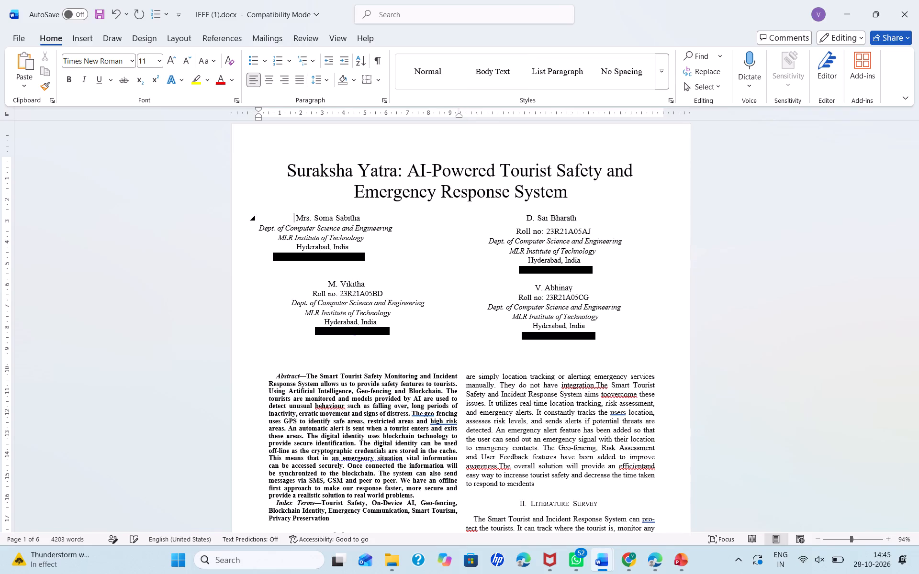
key("space")
key("space")
key("space")
key("space")
key("space")
key("space")
key("space")
key("space")
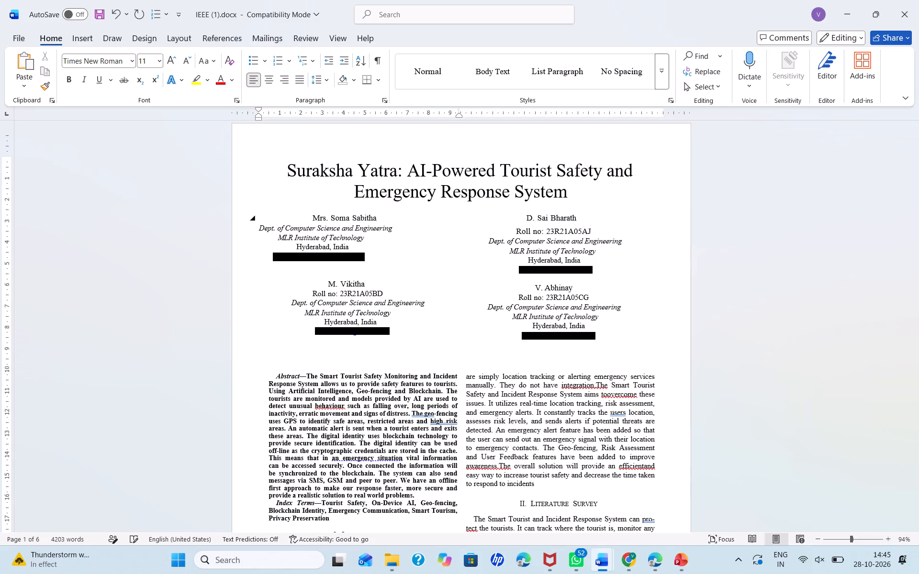
key("space")
Shift the first author's "Dept. of Computer Science and Engineering" line about 1.4 cm to the right with 16 leading spaces.
left_click(258, 230)
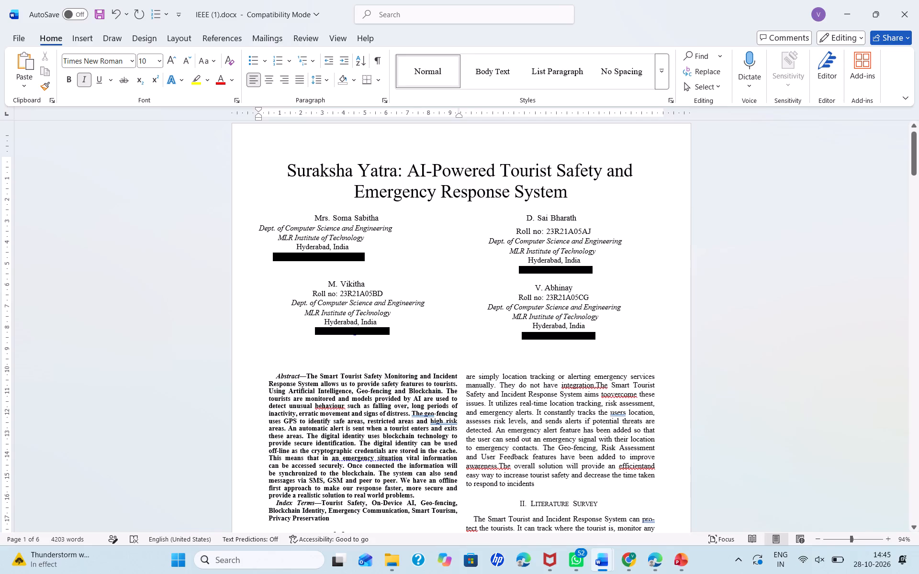
key("space")
key("space")
key("space")
key("space")
key("space")
key("space")
key("space")
key("space")
key("space")
key("space")
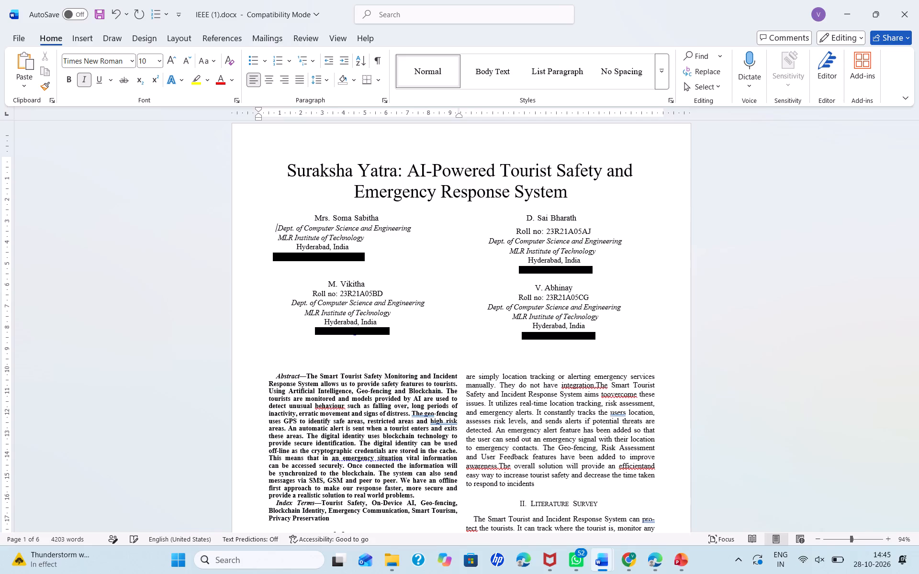
key("space")
key("space")
key("space")
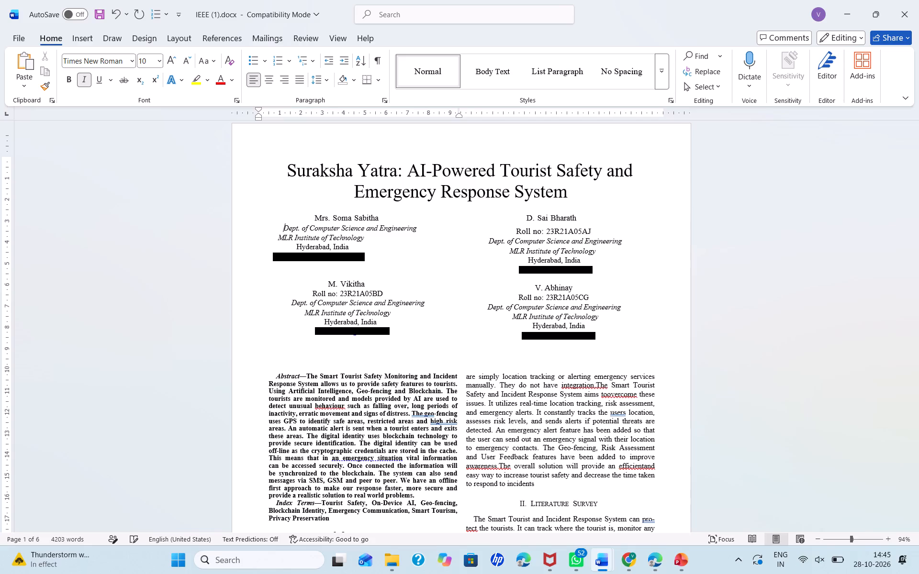
key("space")
key("space")
key("space")
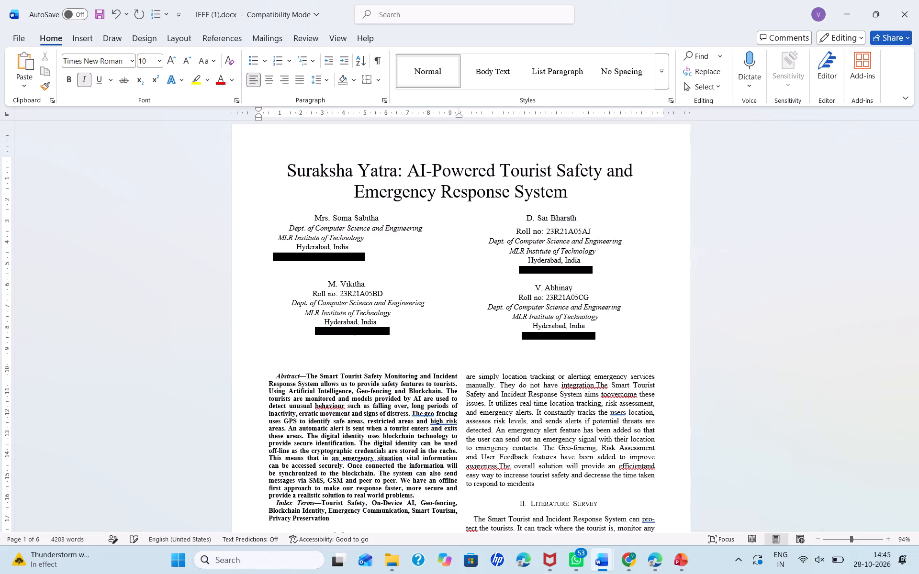
Nudge the first author's department line right by one leading space and shift the "MLR Institute of Technology" line about 1.3 cm right with leading spaces.
key("space")
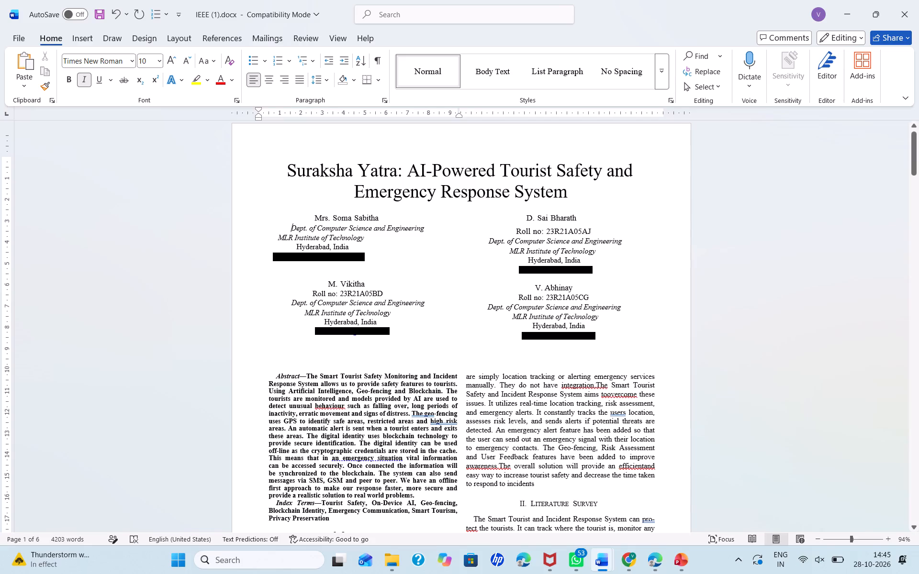
left_click(279, 235)
key("space")
key("space")
key("space")
key("space")
key("space")
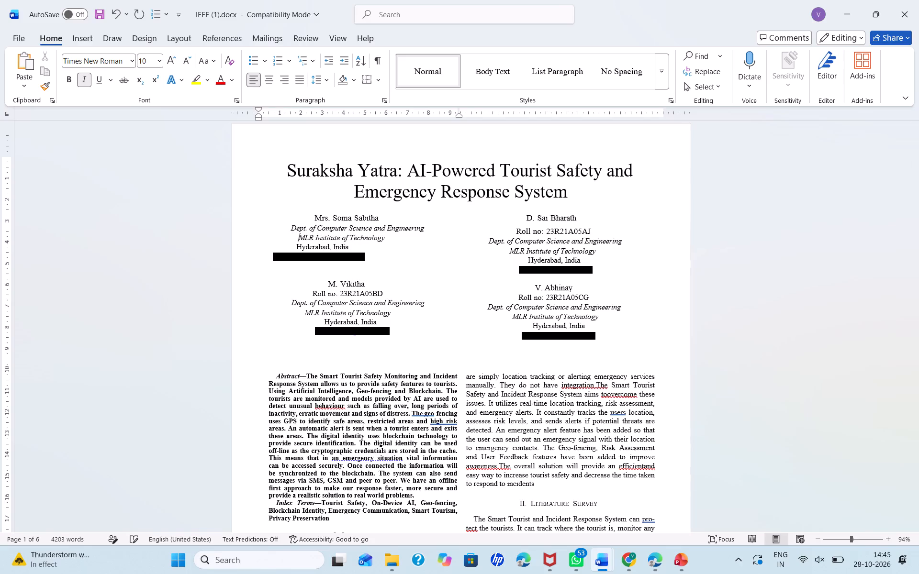
key("space")
key("space")
key("space")
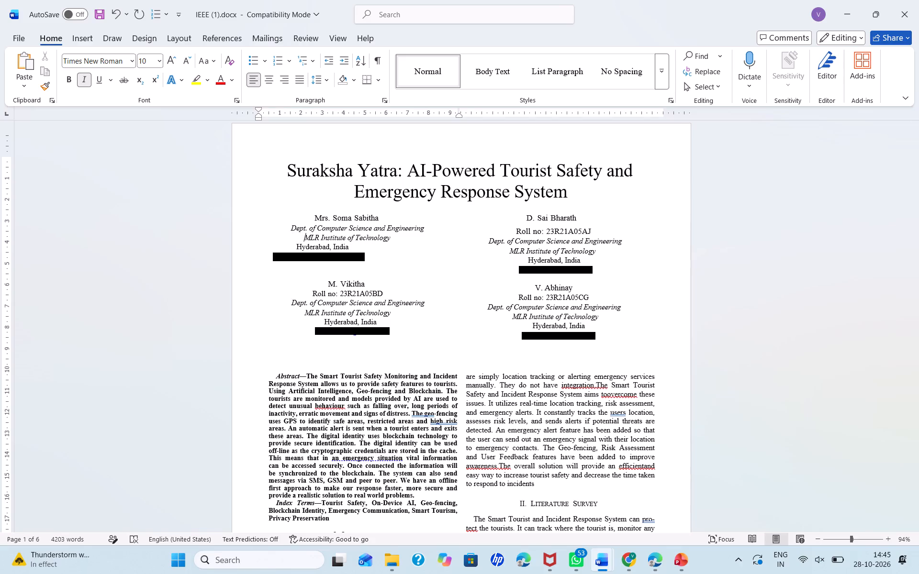
key("space")
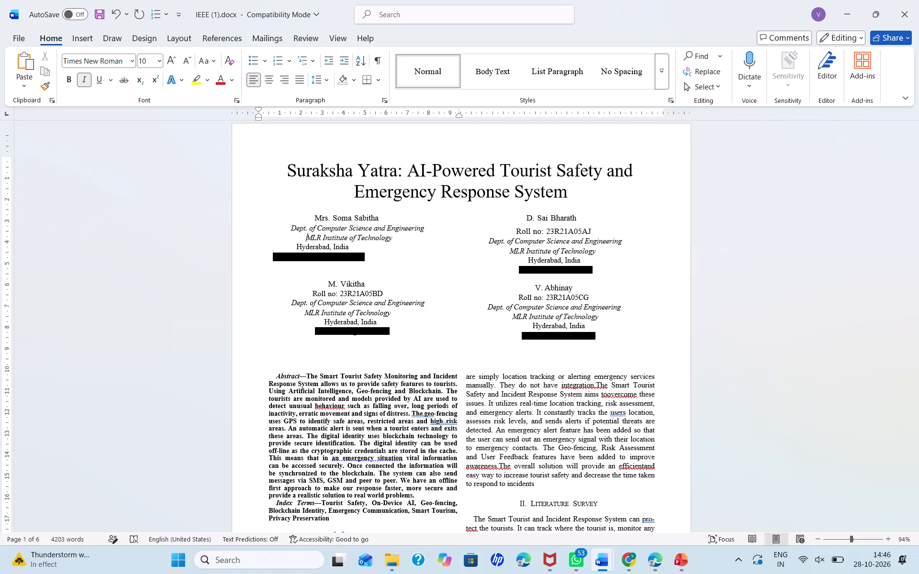
Shift the first author's "Hyderabad, India" line about 1 cm to the right with leading spaces.
left_click(298, 248)
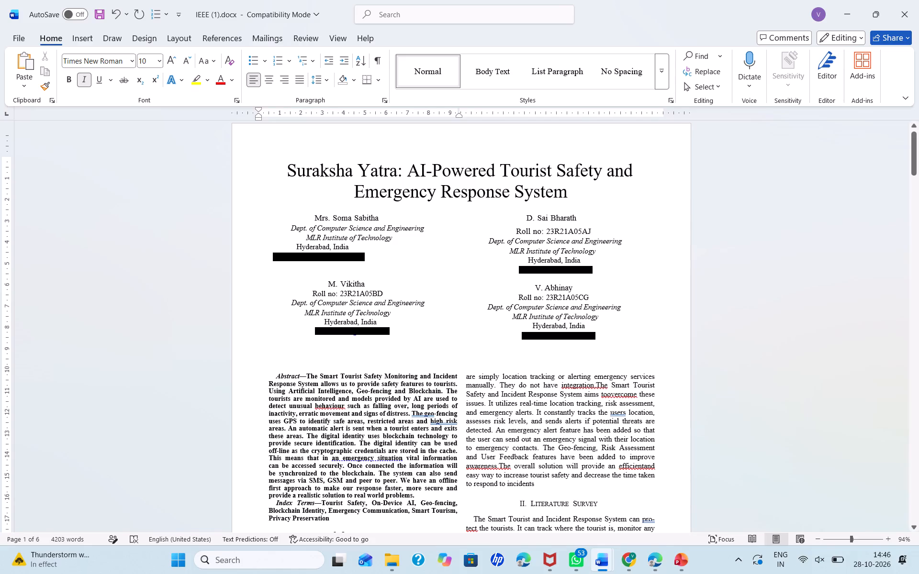
key("space")
key("space")
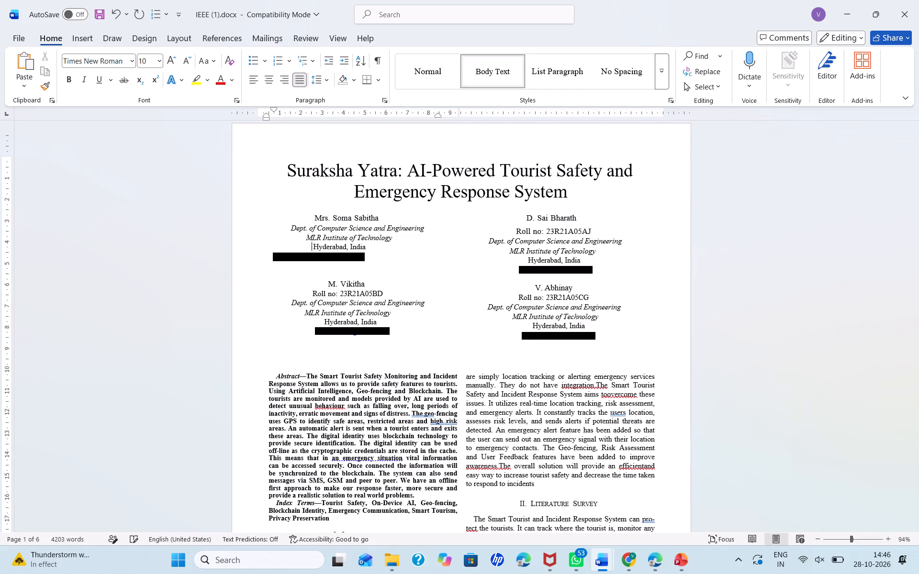
key("space")
key("BackSpace")
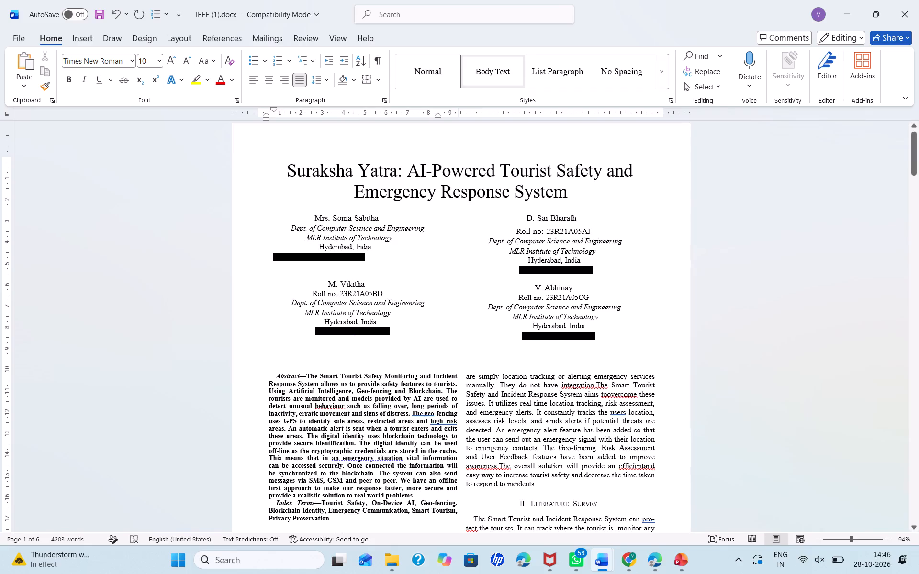
Shift the first author's e-mail line about 1.9 cm to the right with leading spaces.
left_click(275, 258)
key("space")
key("space")
key("space")
key("space")
key("space")
key("space")
key("space")
key("space")
key("space")
key("space")
key("space")
key("space")
key("space")
key("space")
key("space")
key("space")
key("space")
key("space")
key("space")
key("space")
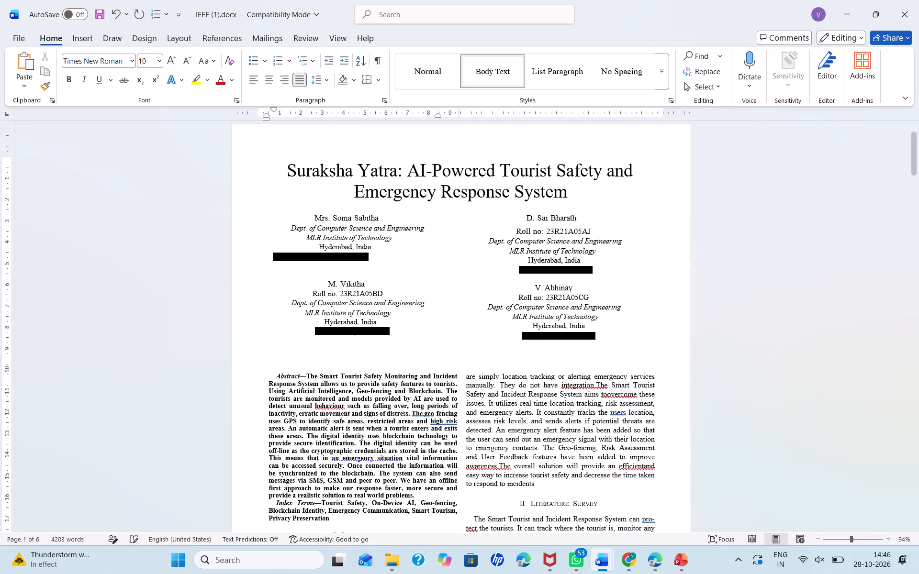
key("space")
key("space")
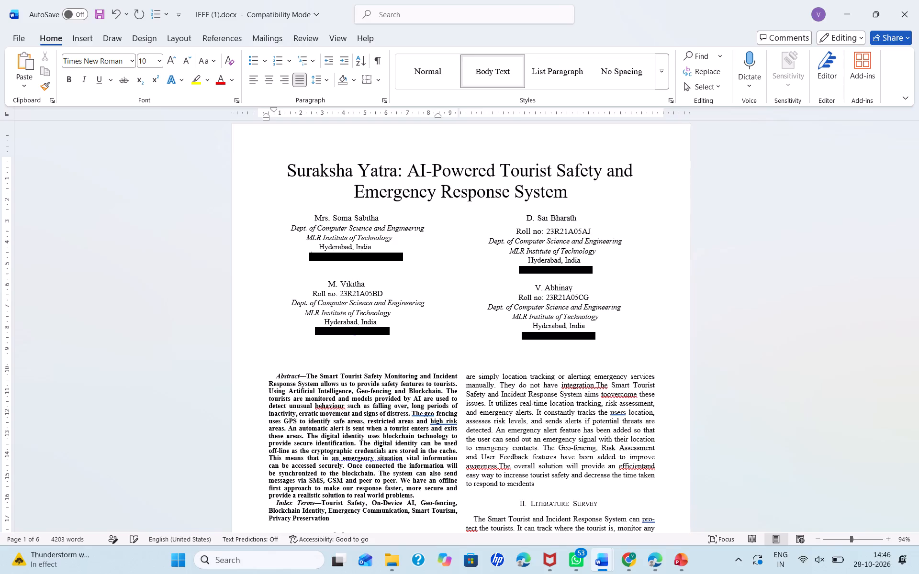
key("space")
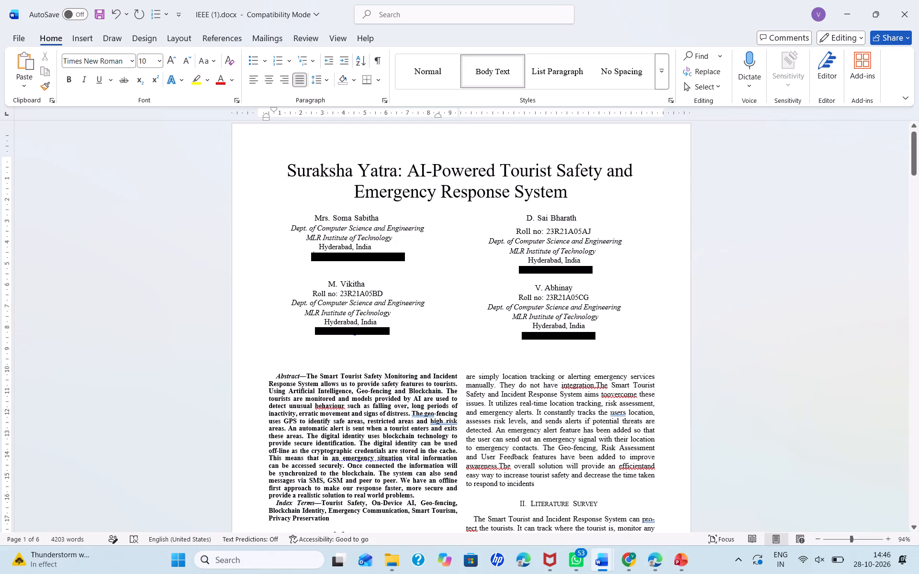
Nudge the first author's department line right by one leading space and the name line by four.
left_click(292, 225)
key("space")
key("space")
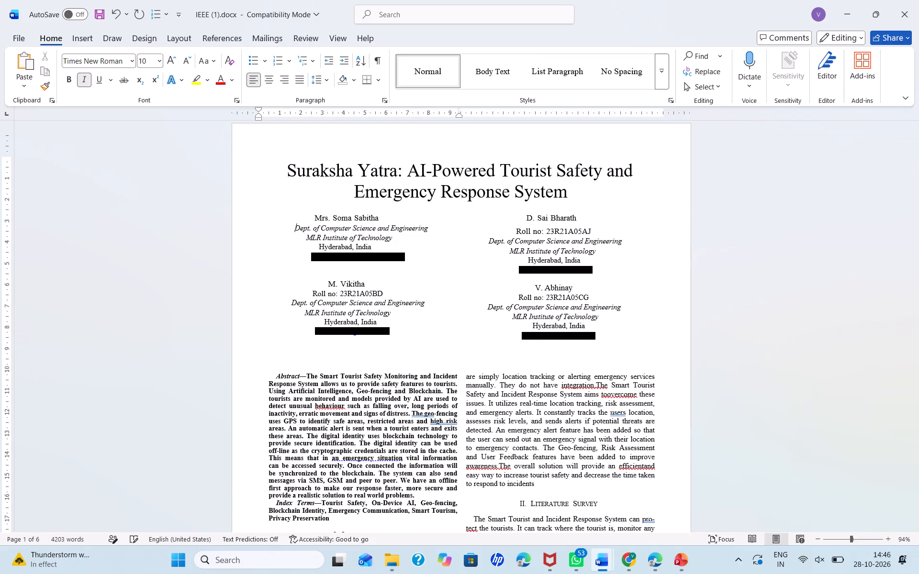
key("BackSpace")
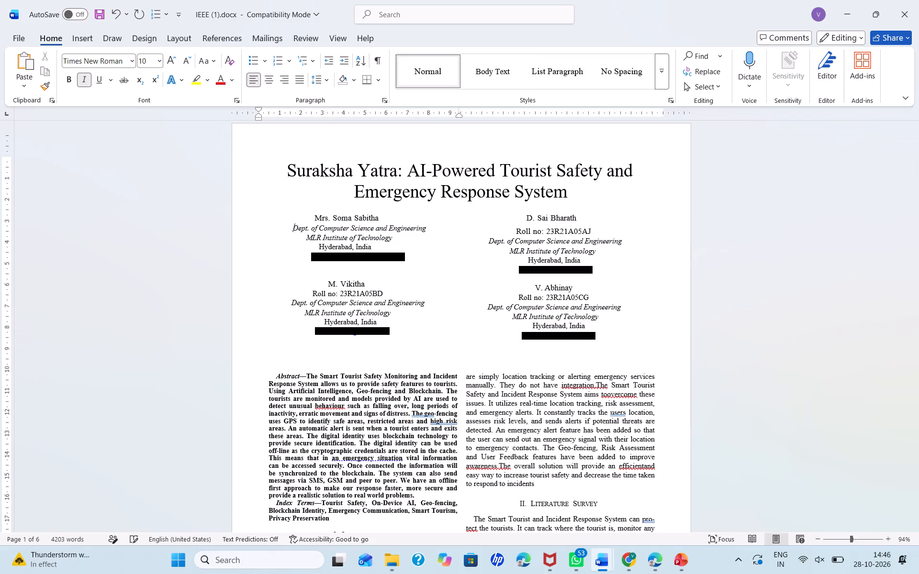
left_click(316, 217)
key("space")
key("space")
key("space")
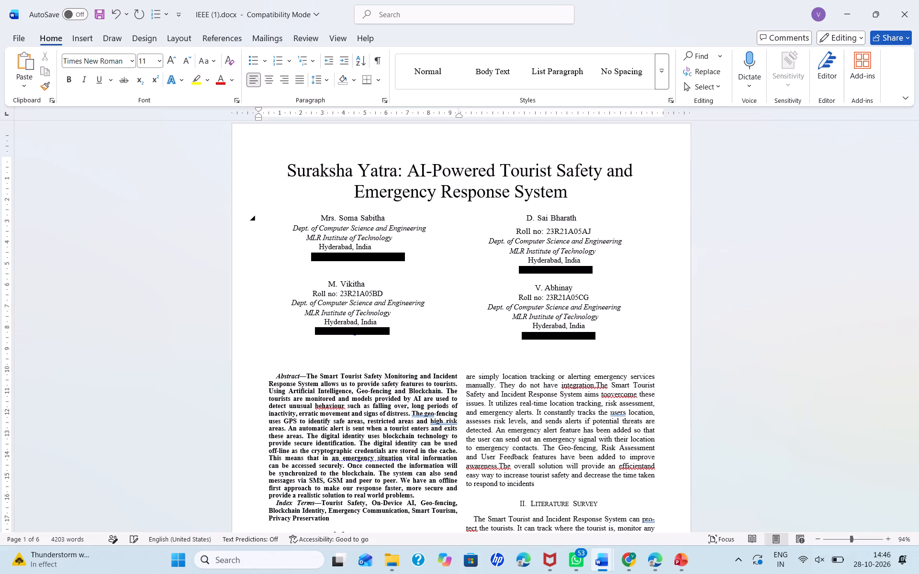
key("space")
Nudge the first author's "MLR Institute of Technology" line right by three leading spaces and the "Hyderabad, India" line by five.
left_click(307, 239)
key("space")
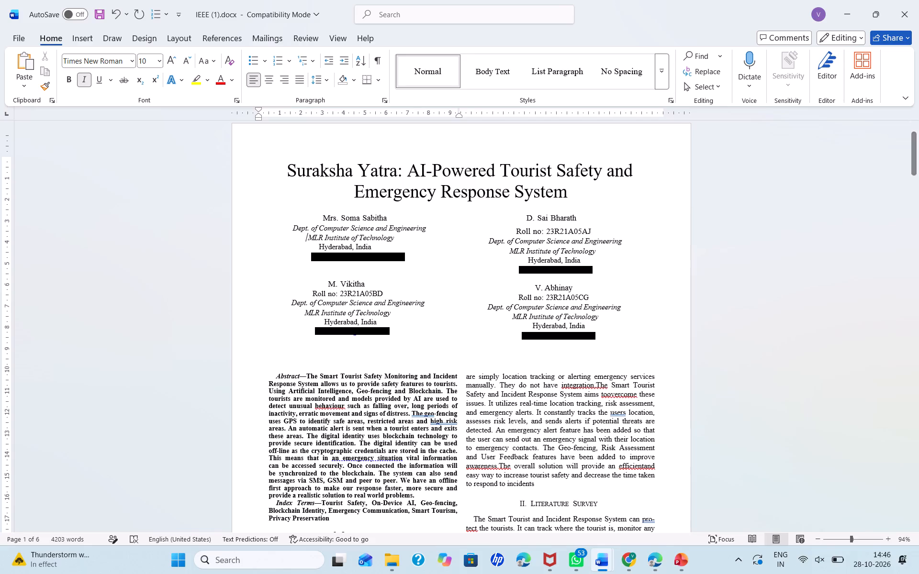
key("space")
key("space")
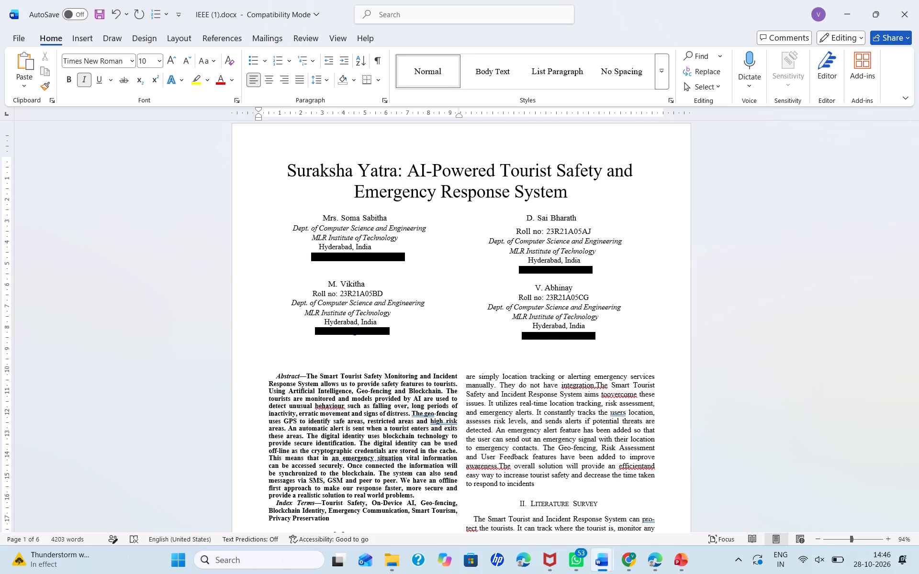
left_click(319, 246)
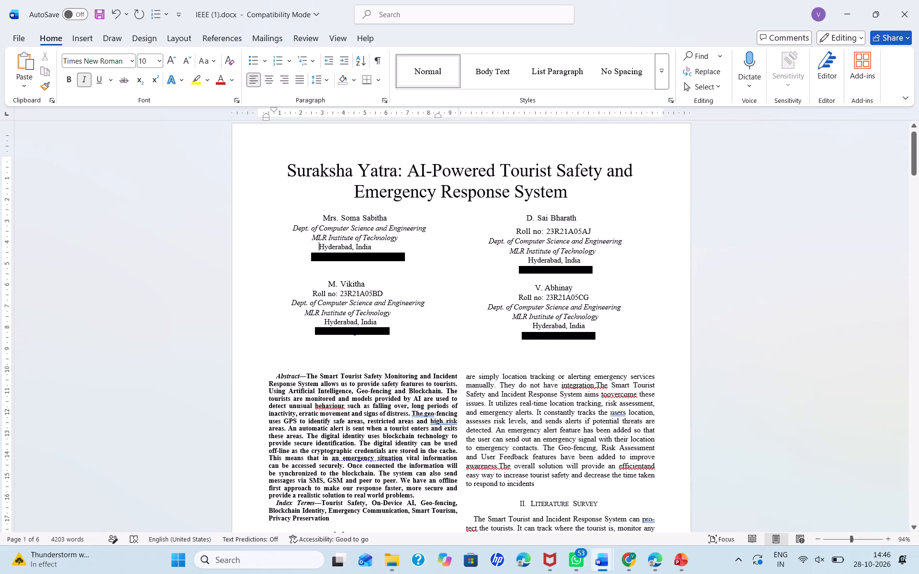
key("space")
key("space")
key("space")
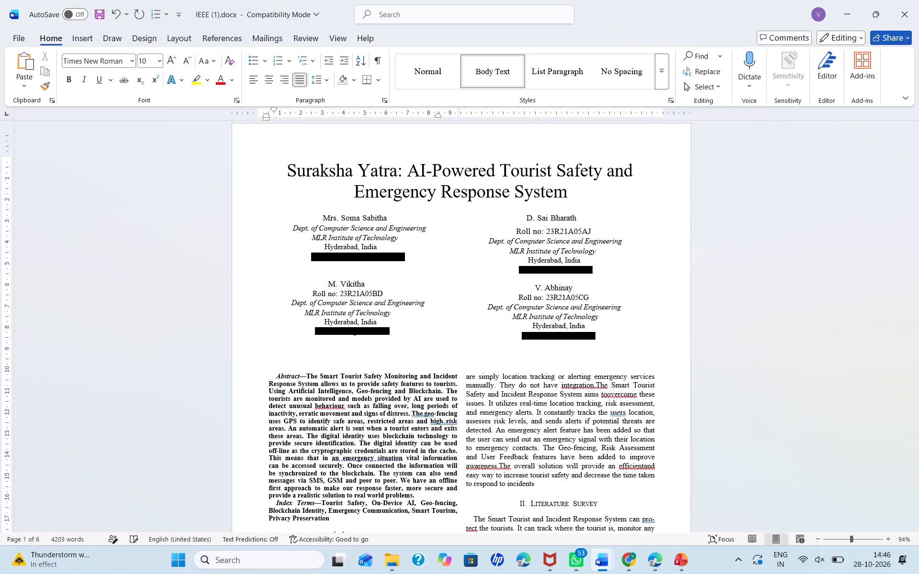
key("space")
key("space")
Remove one leading space from the first author's e-mail line.
left_click(311, 259)
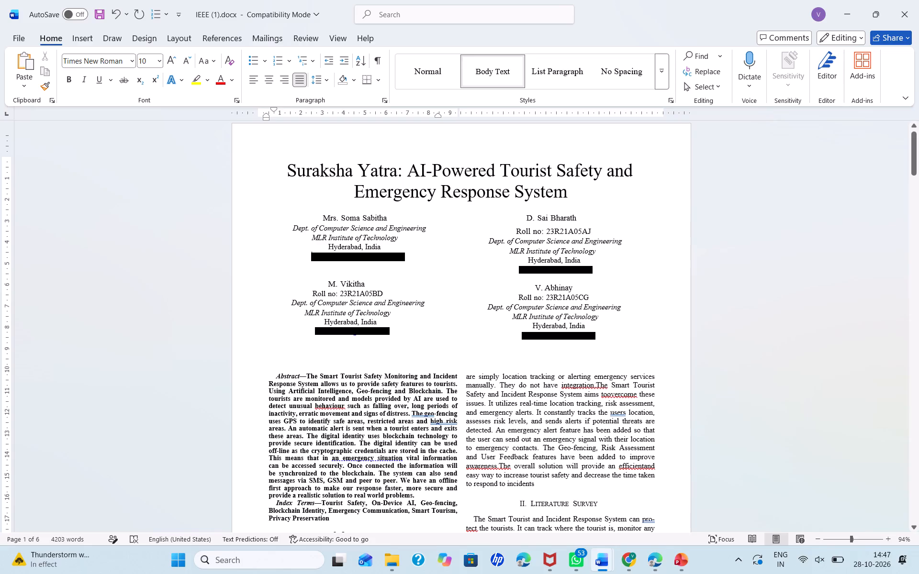
key("BackSpace")
scroll(459, 364, "down", 1)
scroll(459, 364, "up", 1)
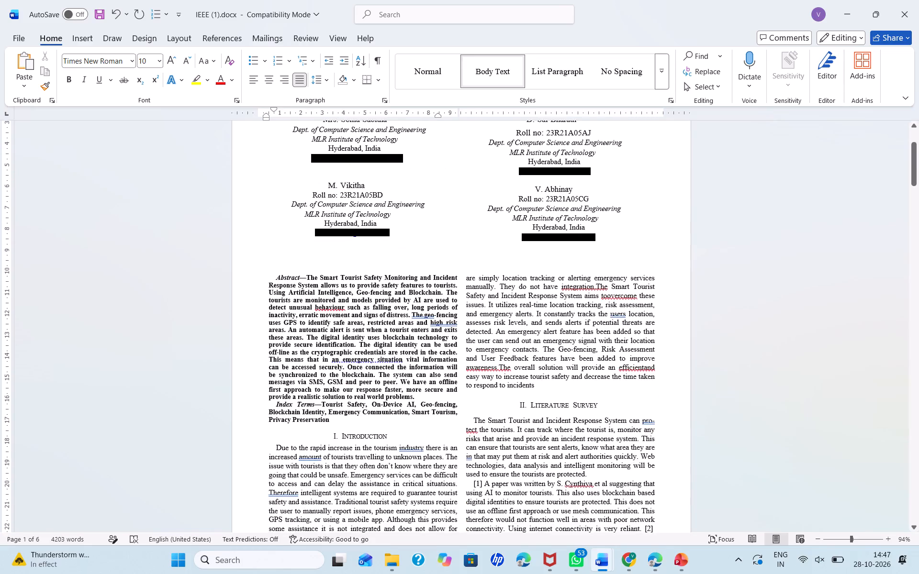
scroll(459, 364, "up", 2)
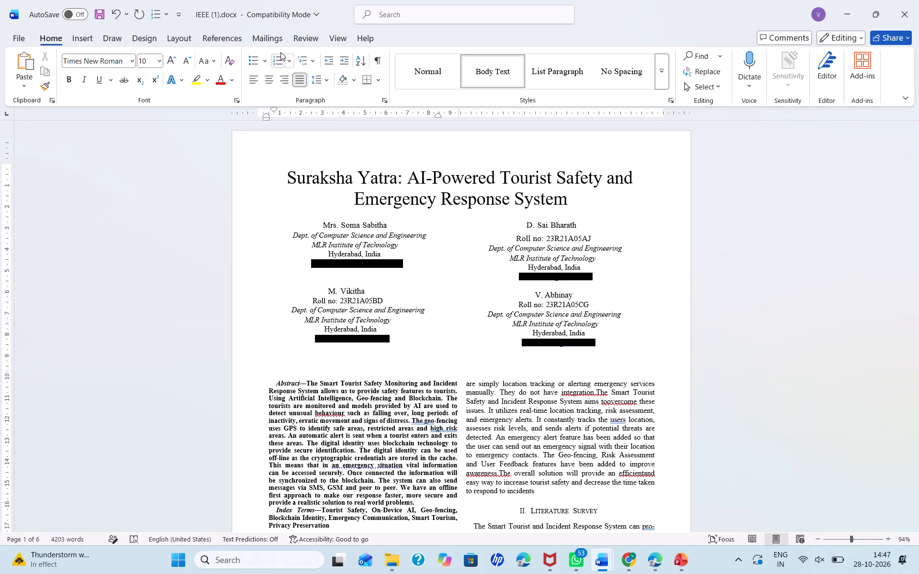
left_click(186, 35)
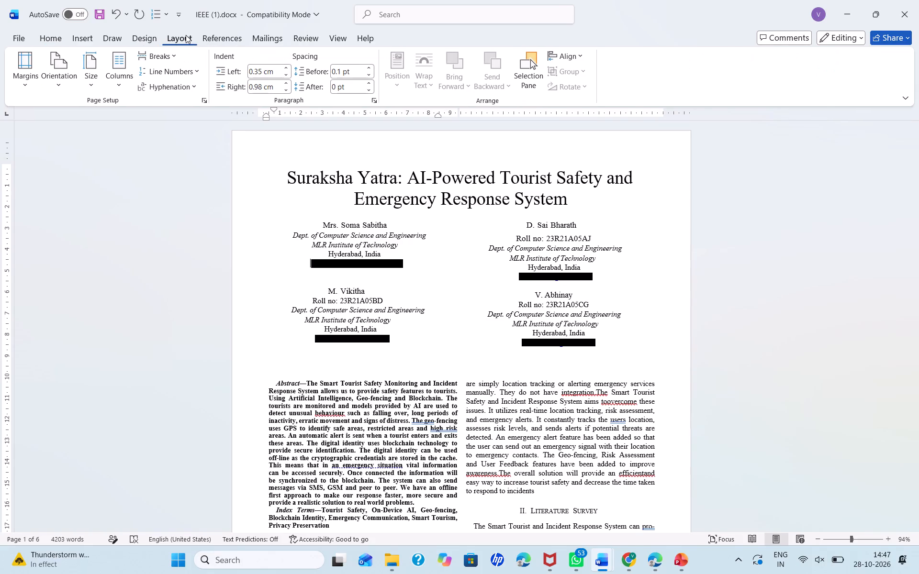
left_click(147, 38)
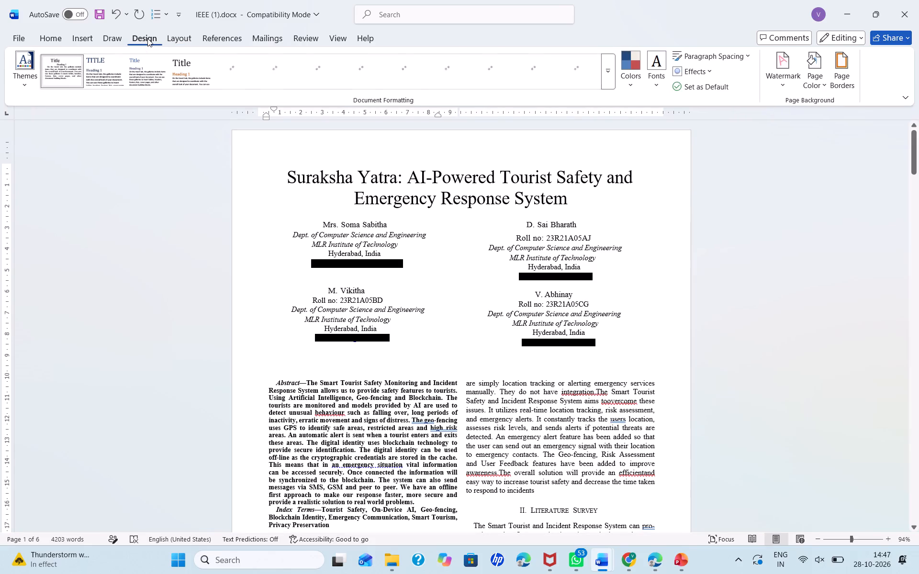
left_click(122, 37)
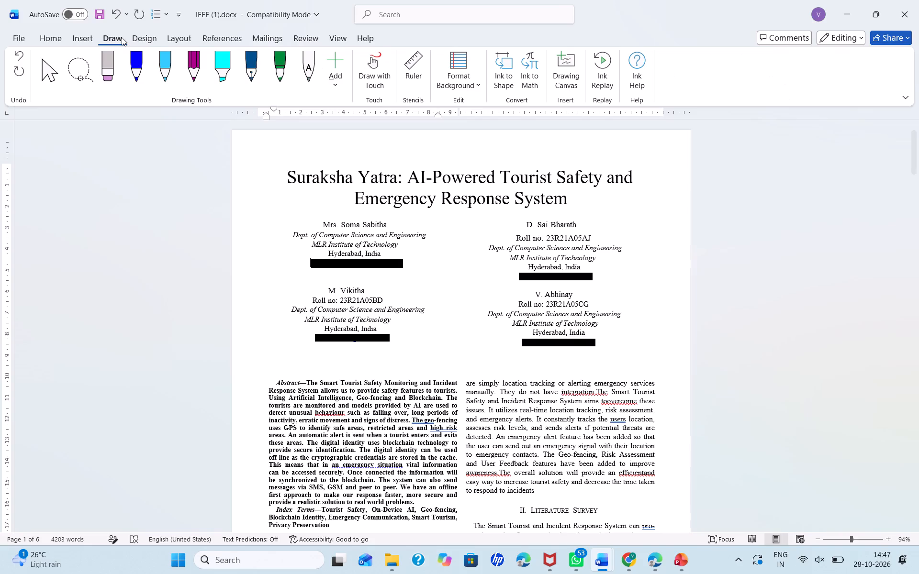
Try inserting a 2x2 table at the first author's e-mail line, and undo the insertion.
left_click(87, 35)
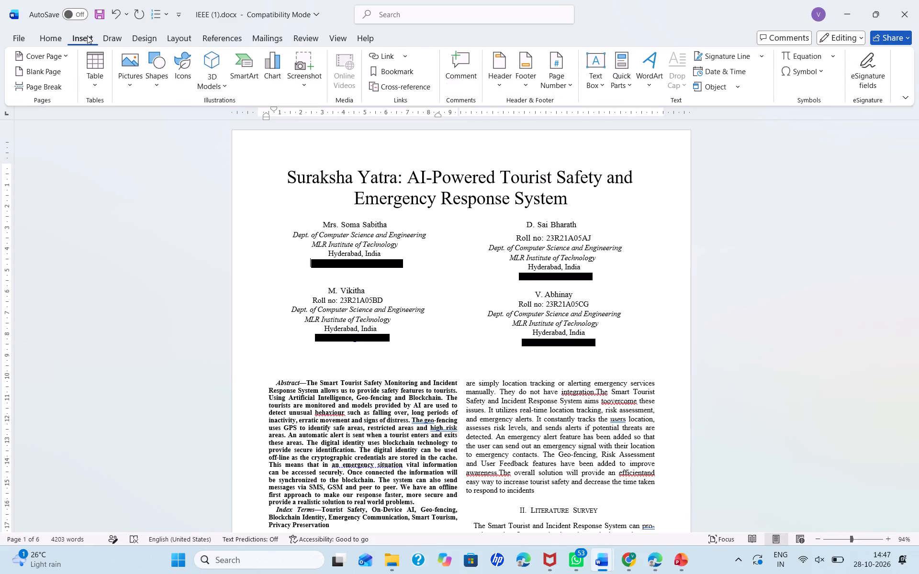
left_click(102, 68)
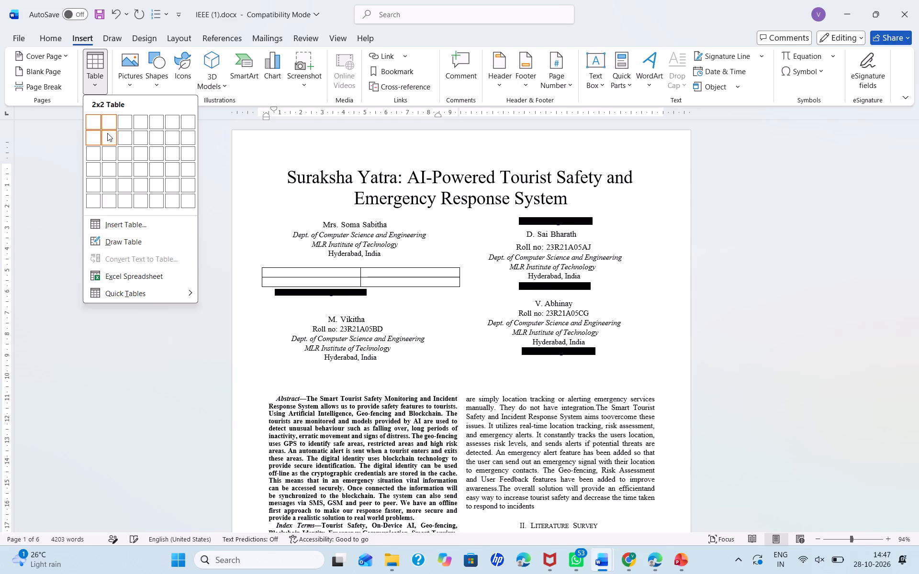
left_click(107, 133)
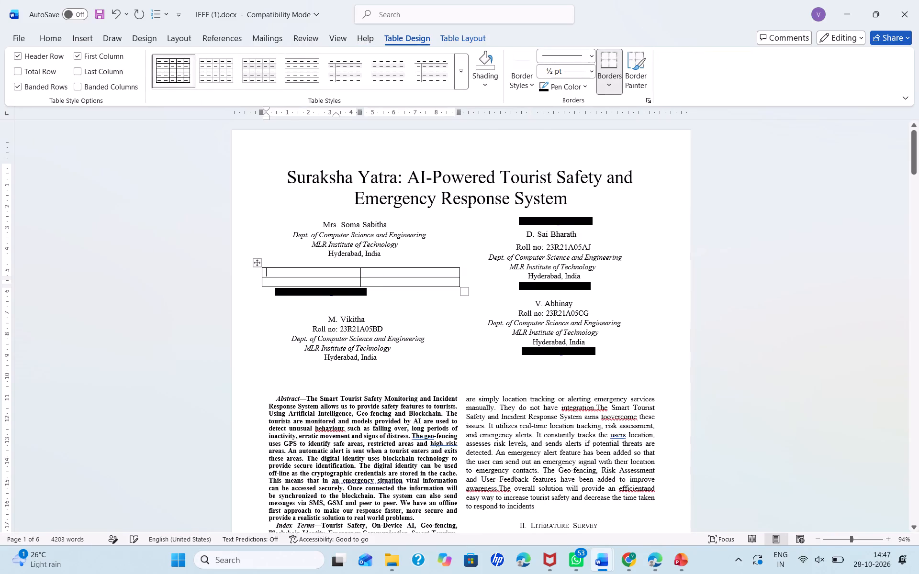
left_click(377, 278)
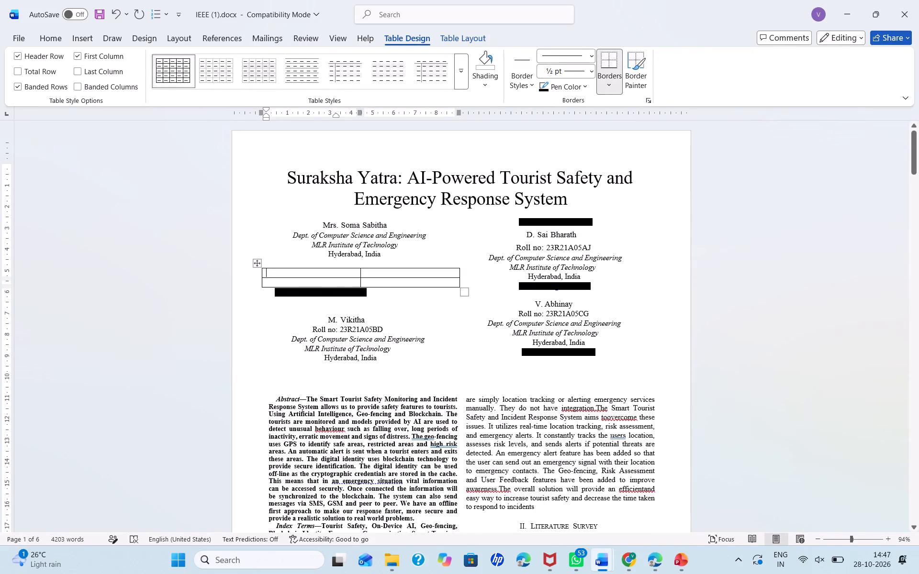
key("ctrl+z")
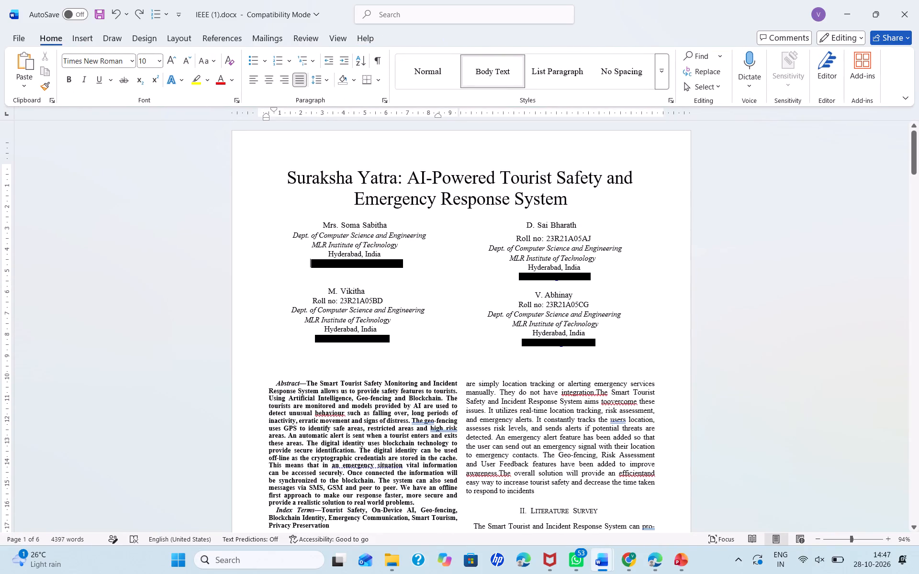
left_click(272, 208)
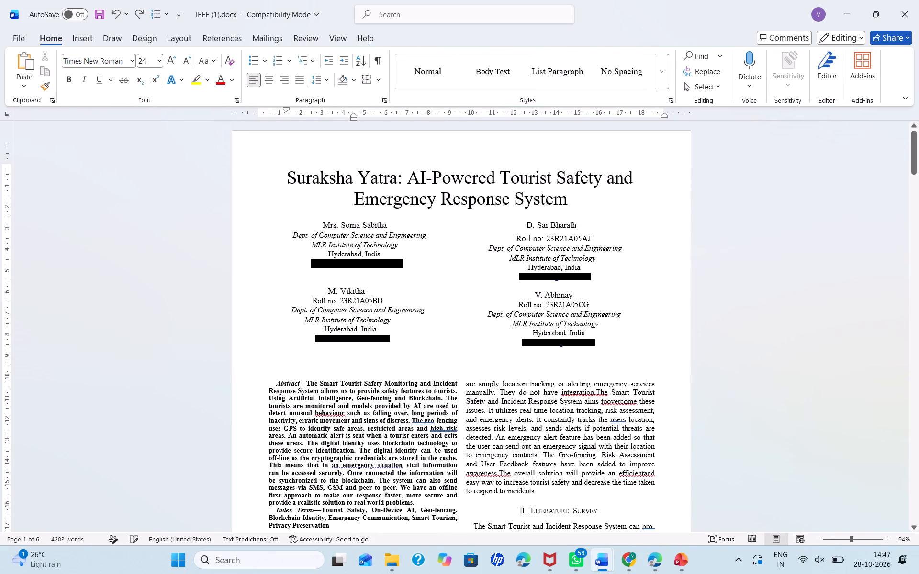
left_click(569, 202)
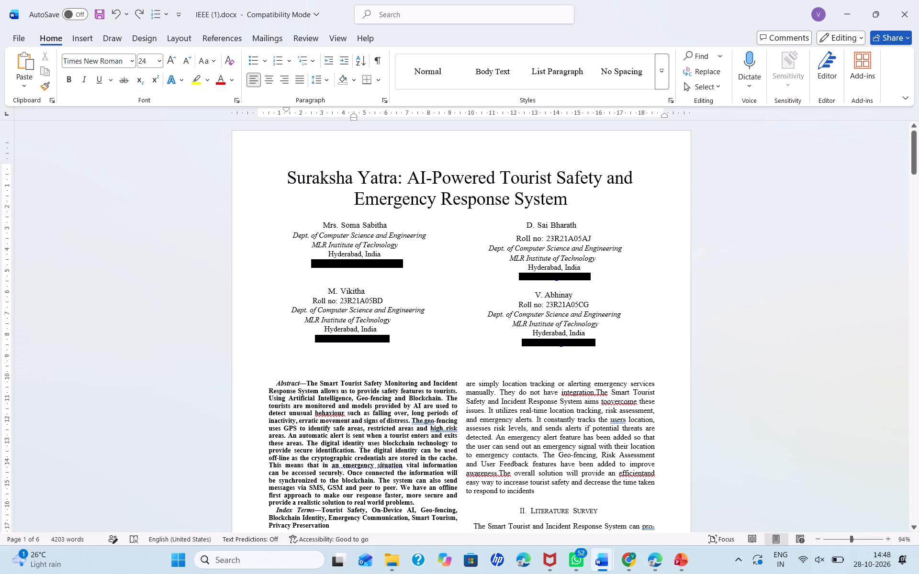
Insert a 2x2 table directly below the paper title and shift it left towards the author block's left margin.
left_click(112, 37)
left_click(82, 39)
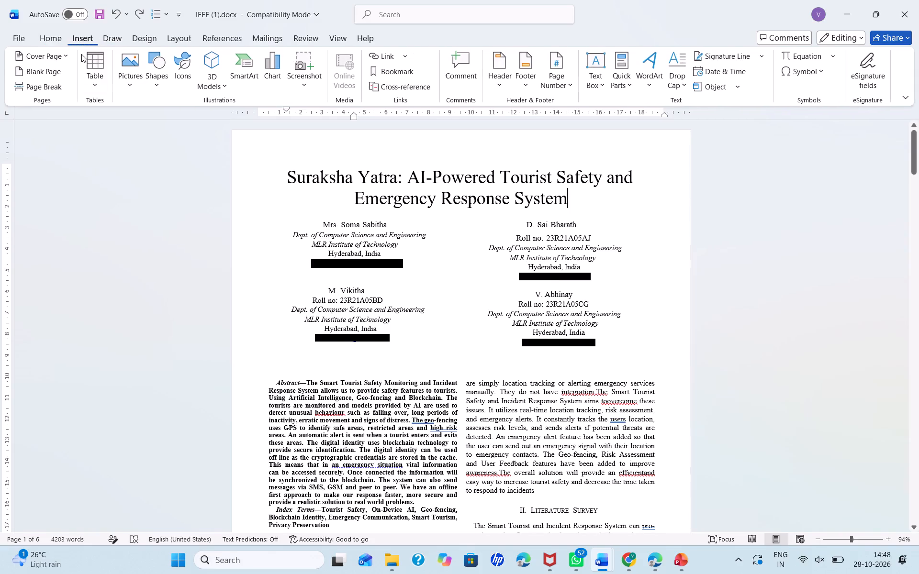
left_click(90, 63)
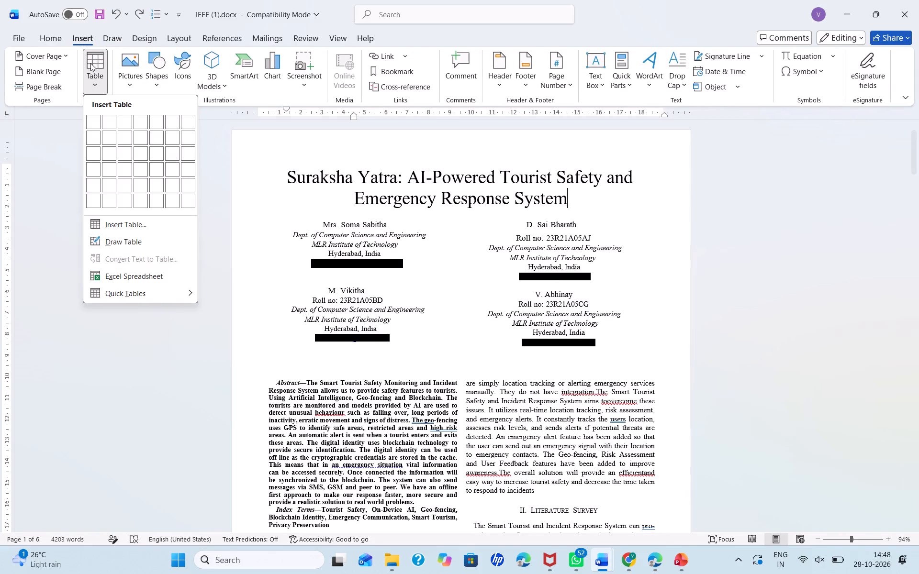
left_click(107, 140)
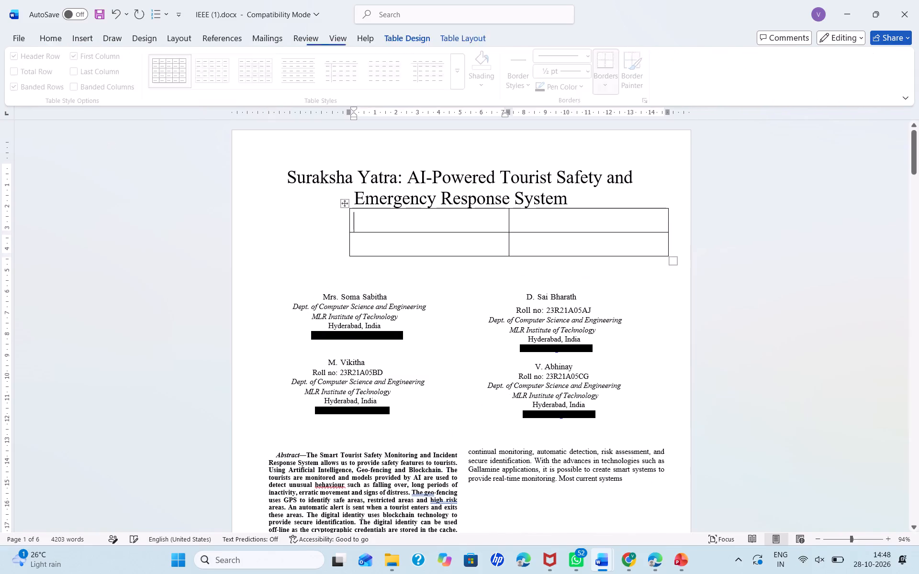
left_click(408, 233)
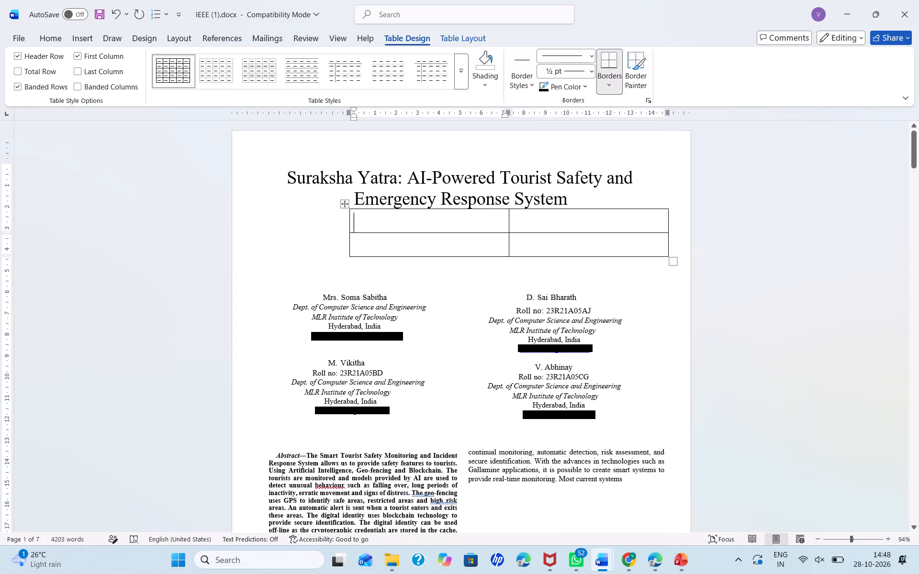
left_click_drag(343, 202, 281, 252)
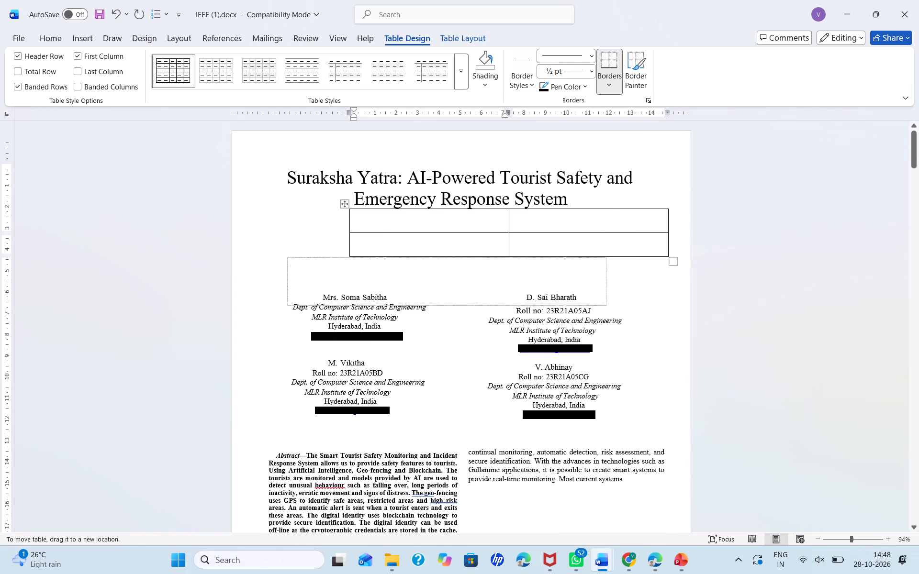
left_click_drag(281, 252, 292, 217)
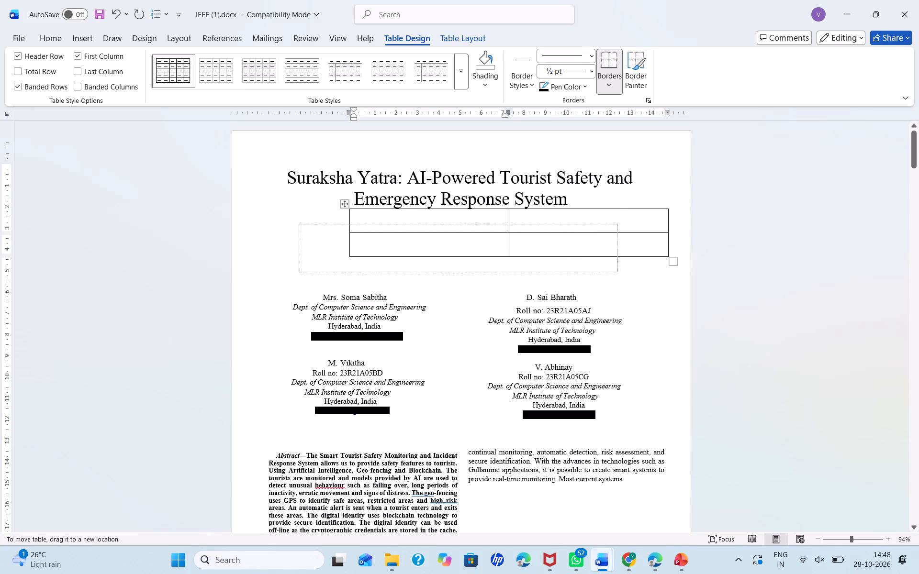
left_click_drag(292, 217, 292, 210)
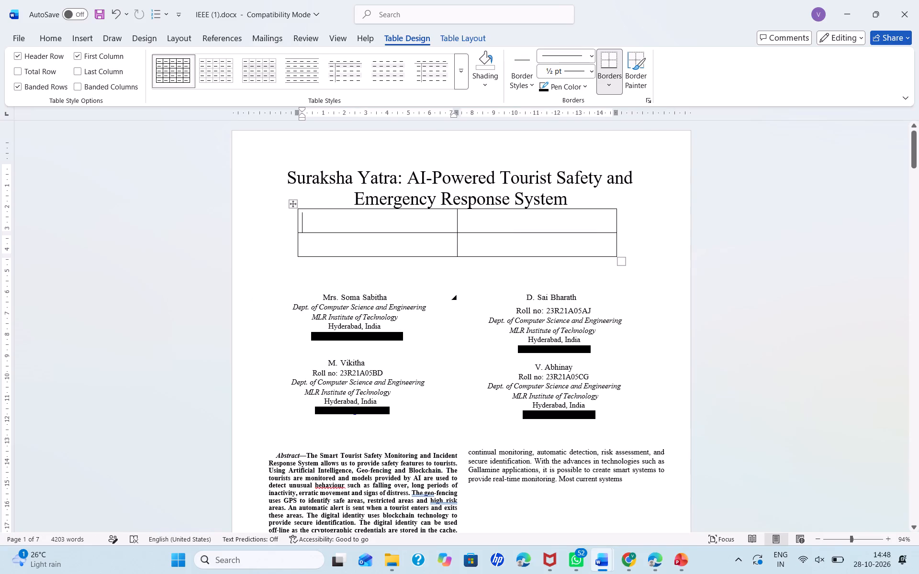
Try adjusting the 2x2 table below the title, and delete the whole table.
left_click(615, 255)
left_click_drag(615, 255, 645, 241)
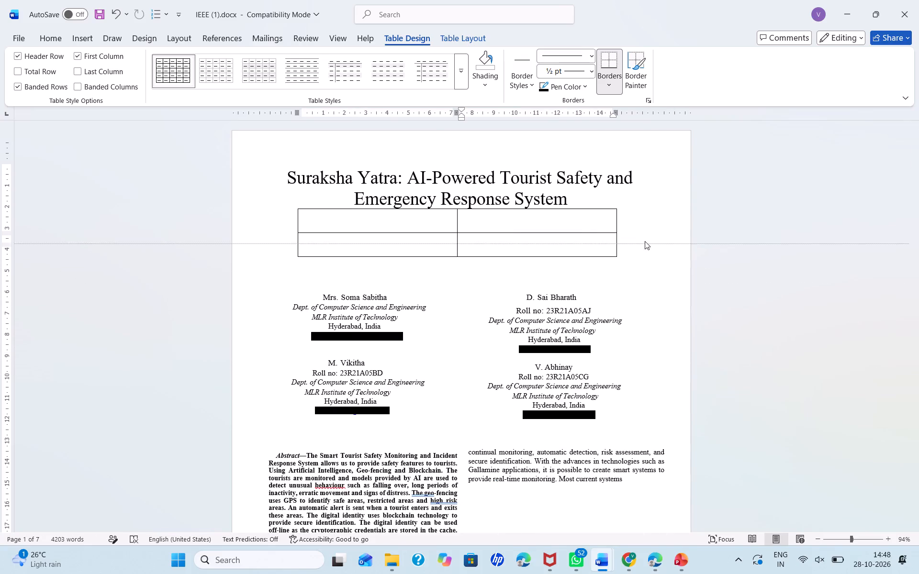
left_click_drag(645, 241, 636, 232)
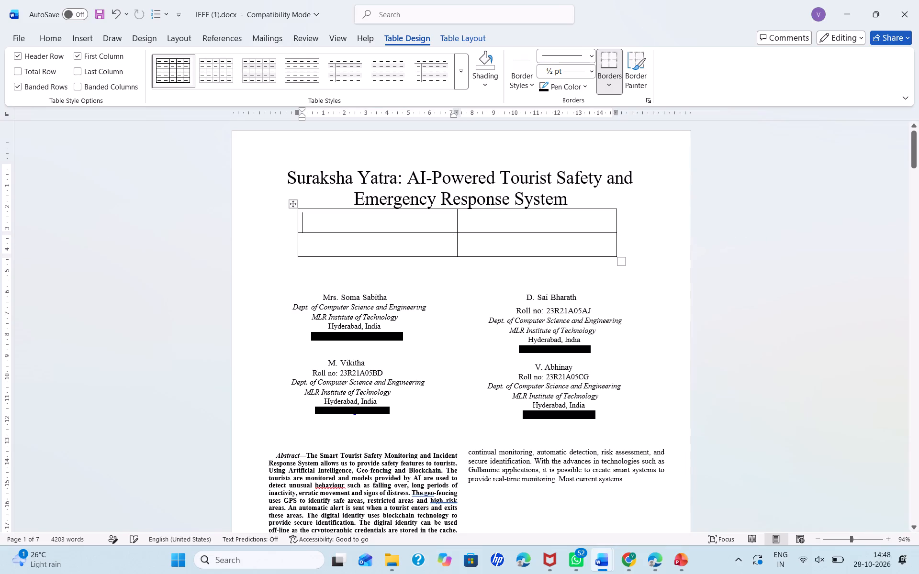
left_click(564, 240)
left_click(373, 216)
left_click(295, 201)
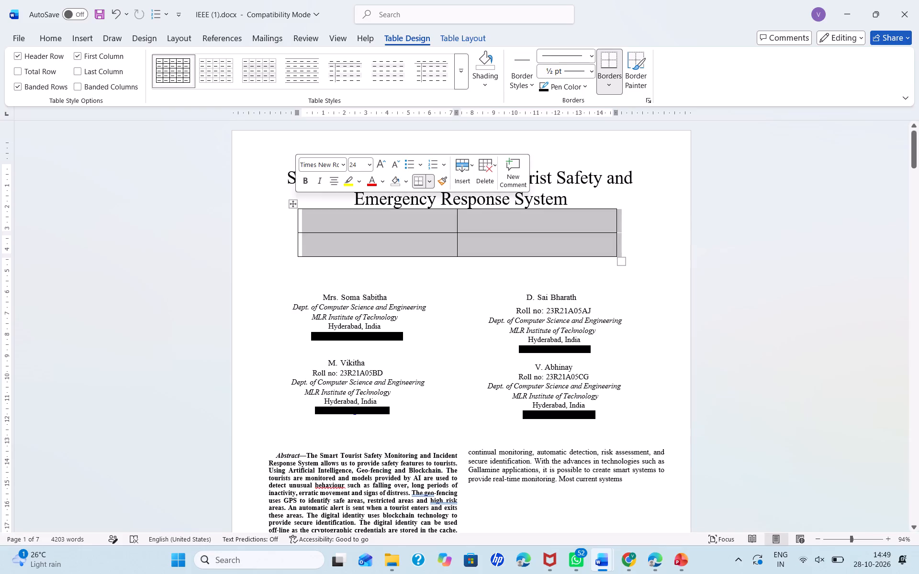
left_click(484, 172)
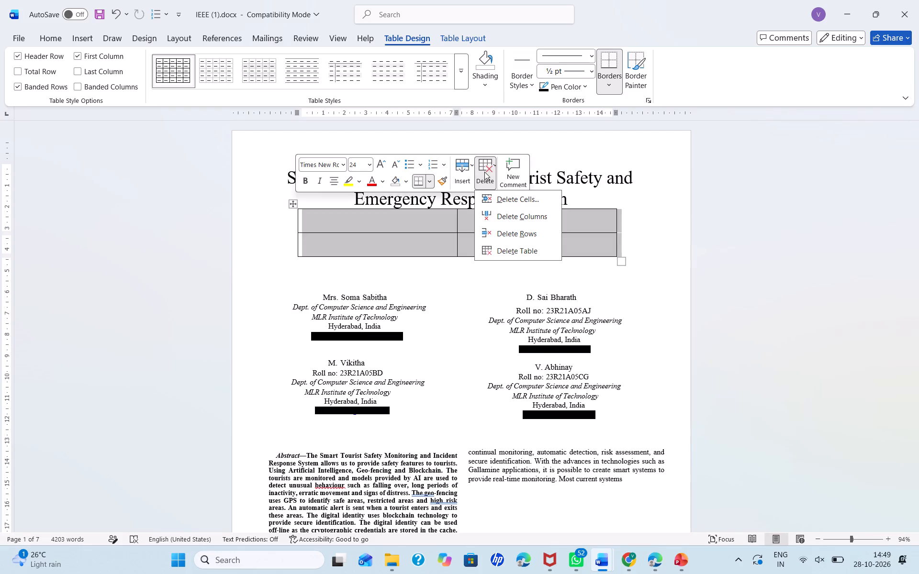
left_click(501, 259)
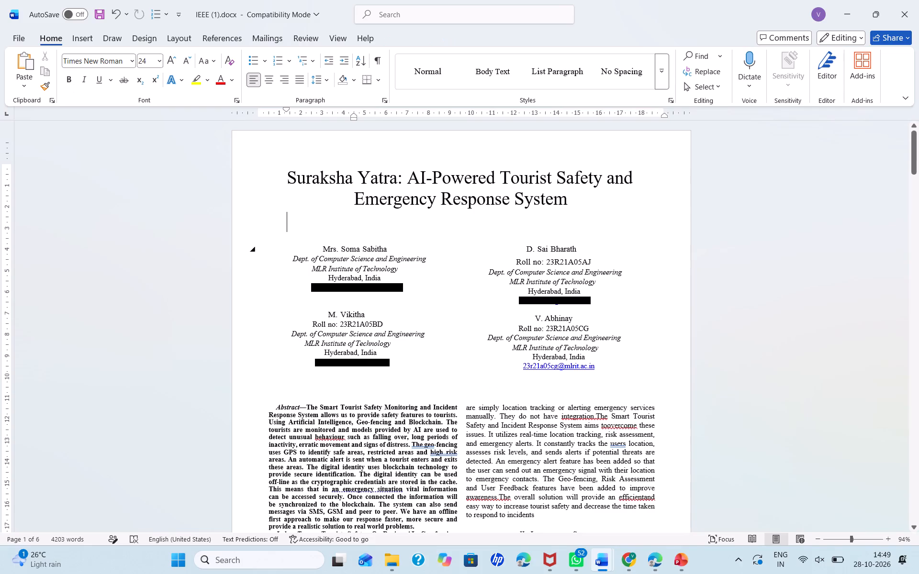
Remove the extra blank line between the paper title and the author block.
left_click(345, 240)
key("BackSpace")
key("BackSpace")
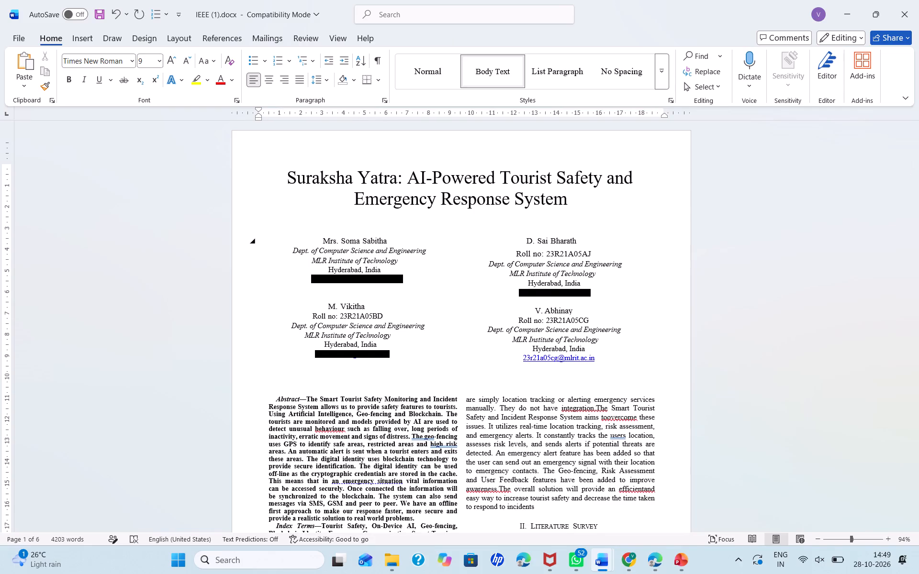
Look through the paper down to the last page and check the text formatting of the closing paragraph and first reference.
scroll(682, 252, "down", 1)
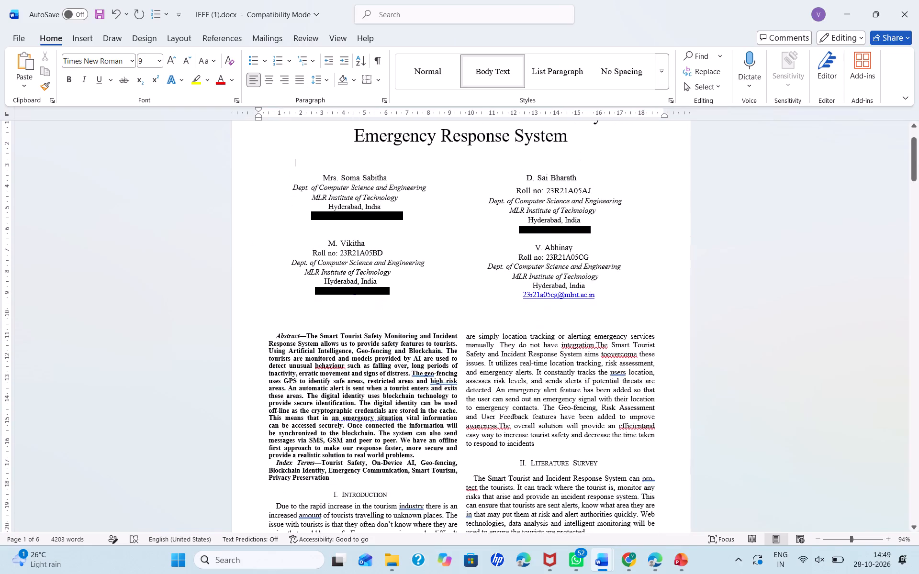
scroll(682, 252, "down", 11)
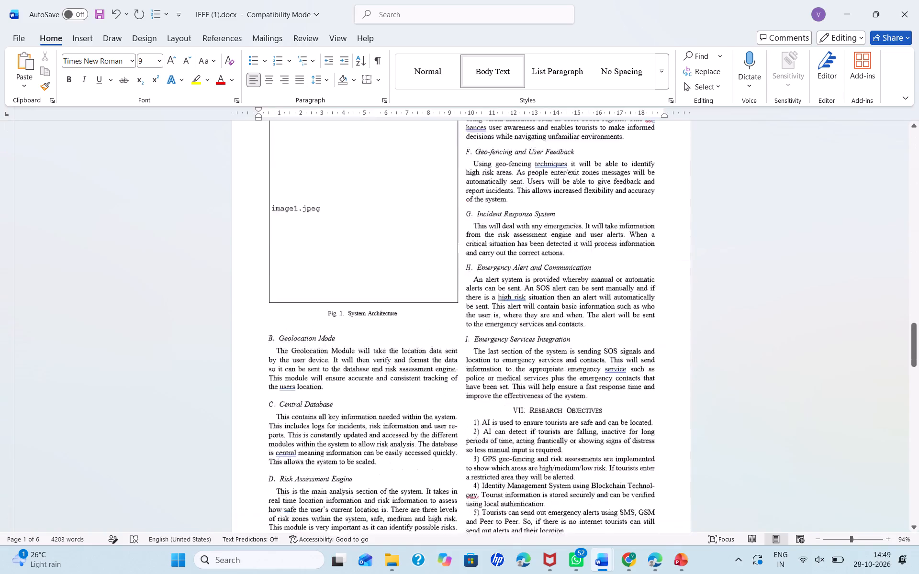
scroll(682, 252, "down", 3)
scroll(682, 252, "up", 5)
scroll(682, 252, "down", 3)
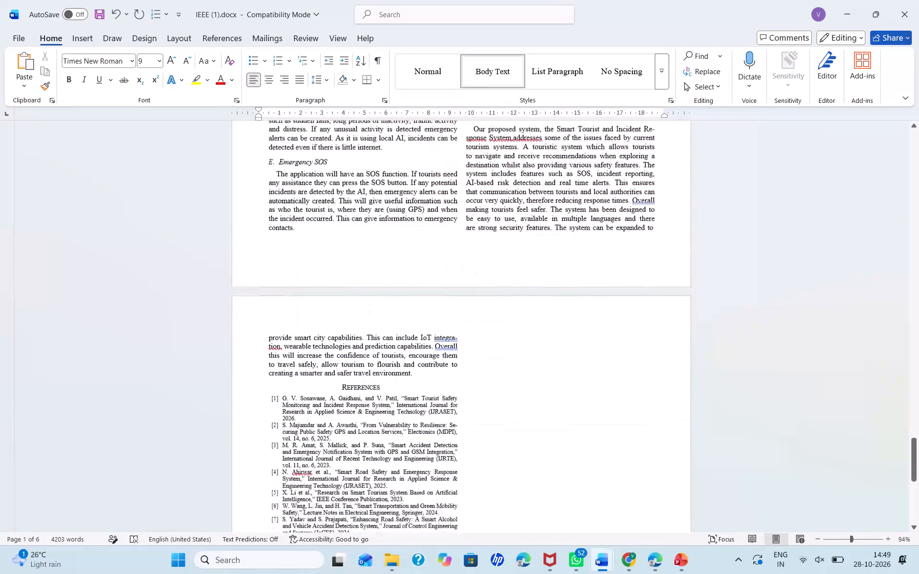
scroll(682, 252, "down", 2)
scroll(682, 252, "up", 1)
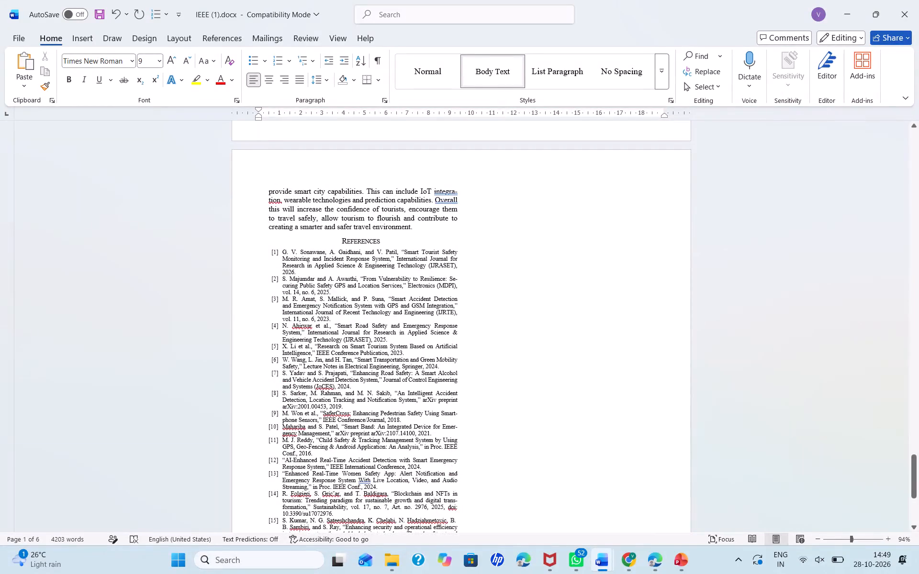
left_click(386, 201)
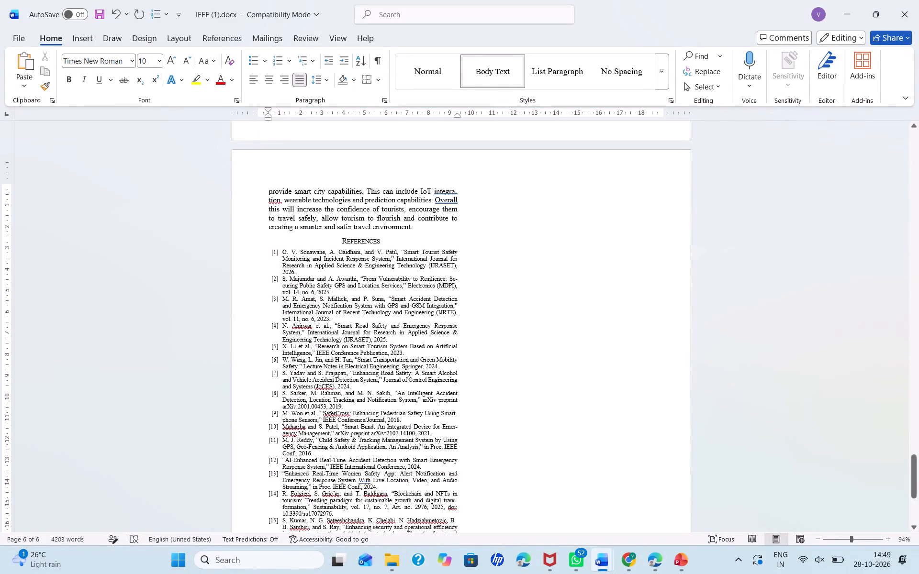
left_click(368, 252)
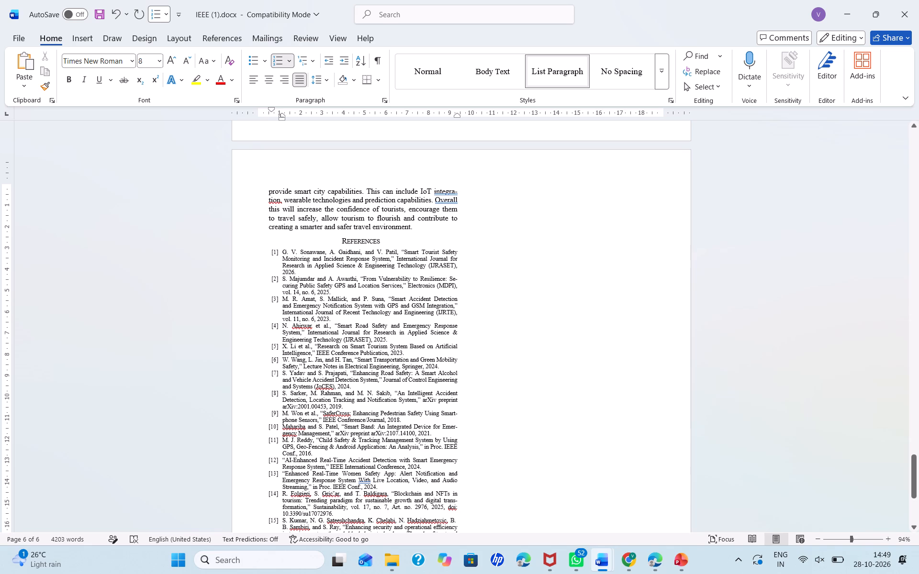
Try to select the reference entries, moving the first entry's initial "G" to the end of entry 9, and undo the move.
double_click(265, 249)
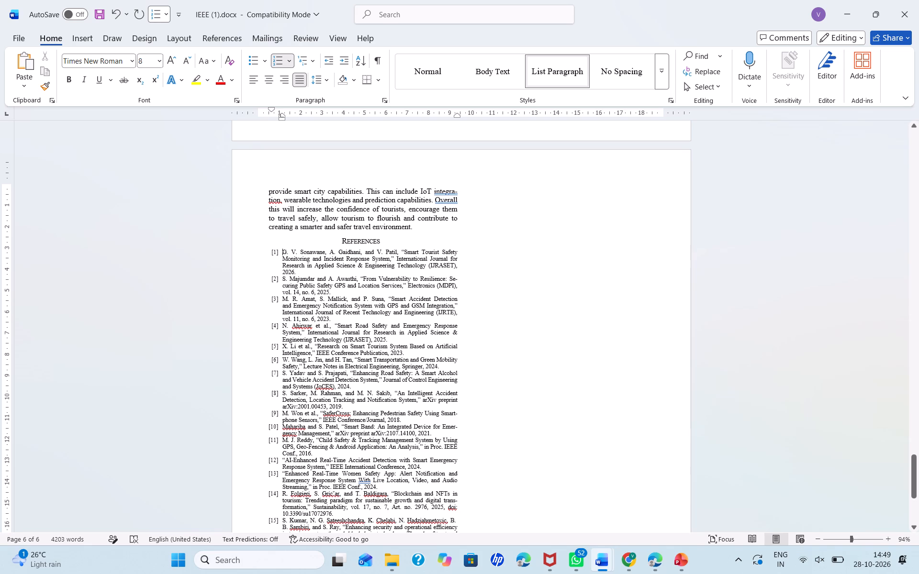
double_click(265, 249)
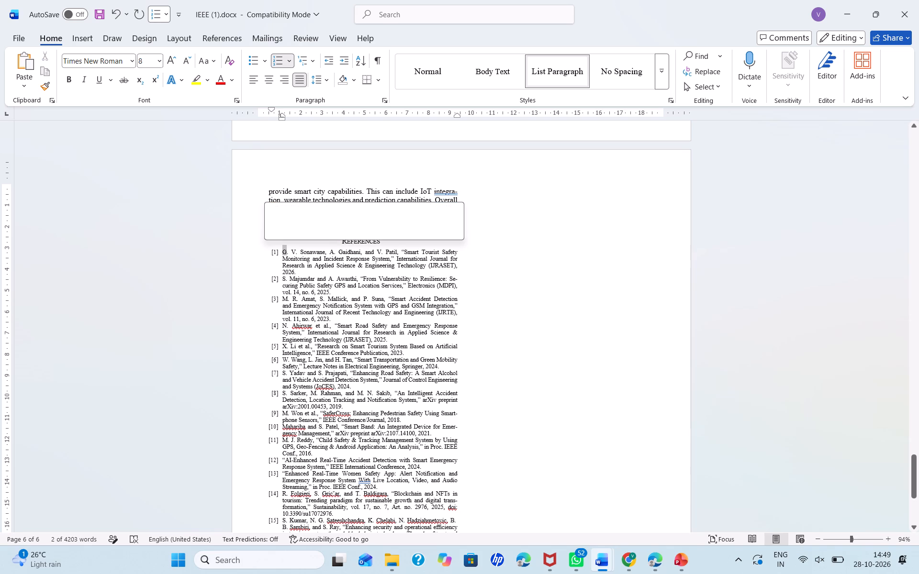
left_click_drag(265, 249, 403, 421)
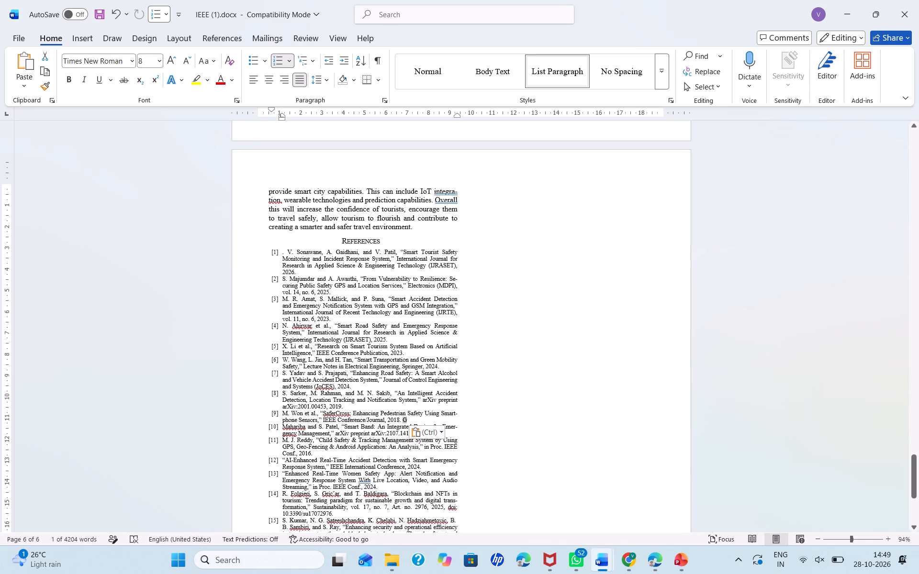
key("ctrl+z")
Select all reference entries [1] to [15] to check their font size, and compare it with the closing Conclusion paragraph.
left_click(315, 258)
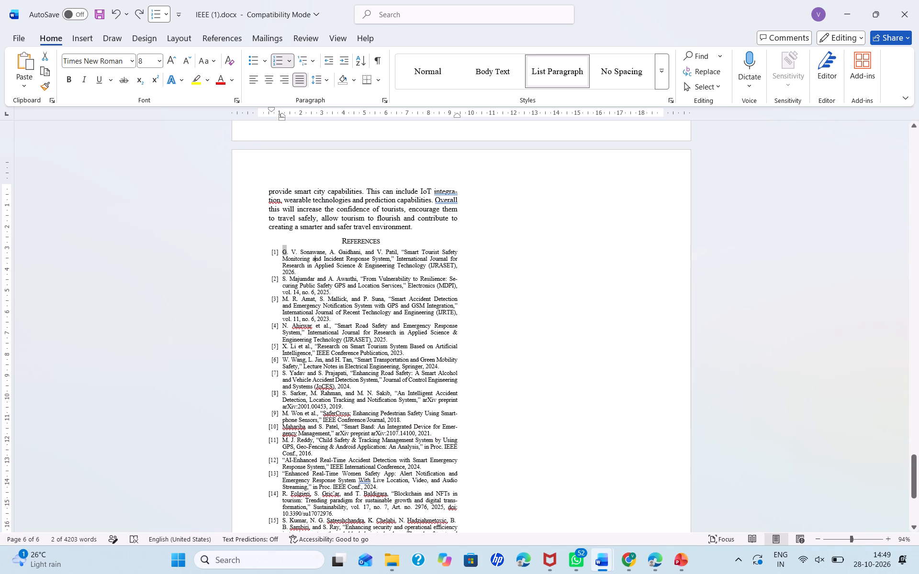
left_click(283, 250)
left_click_drag(283, 250, 399, 538)
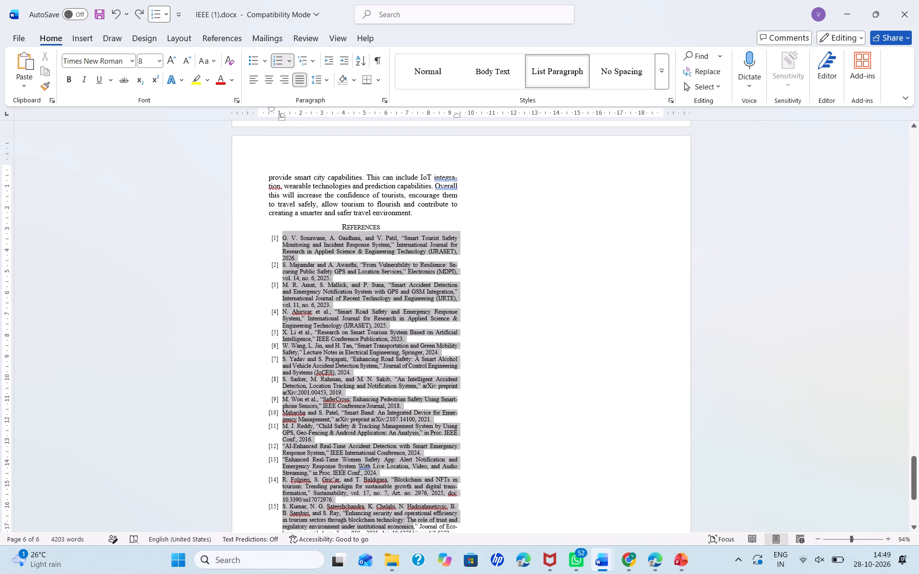
left_click_drag(399, 538, 541, 440)
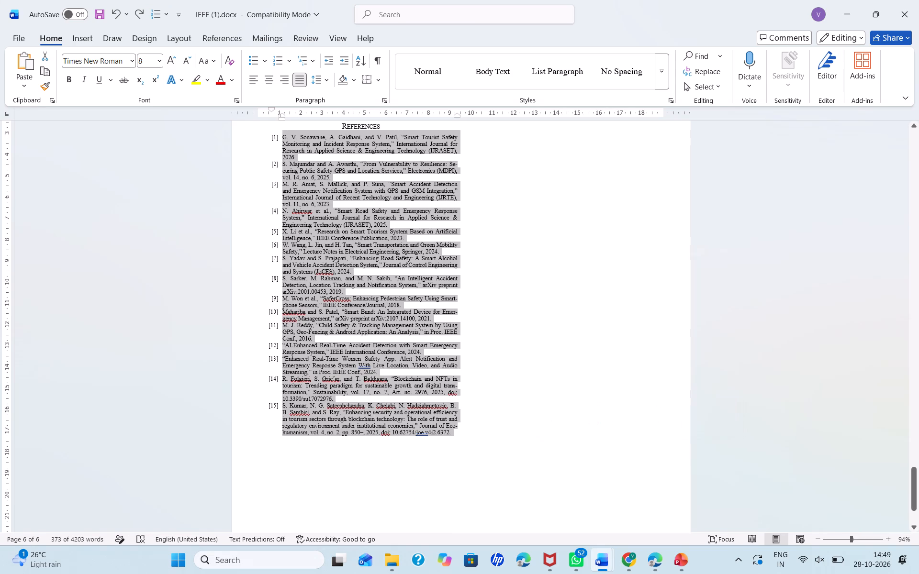
left_click(161, 61)
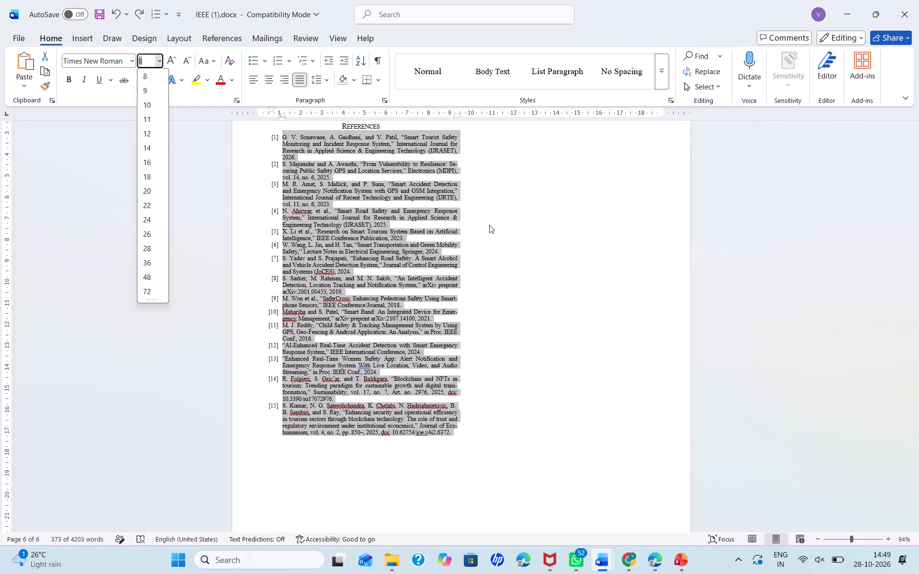
scroll(536, 201, "up", 2)
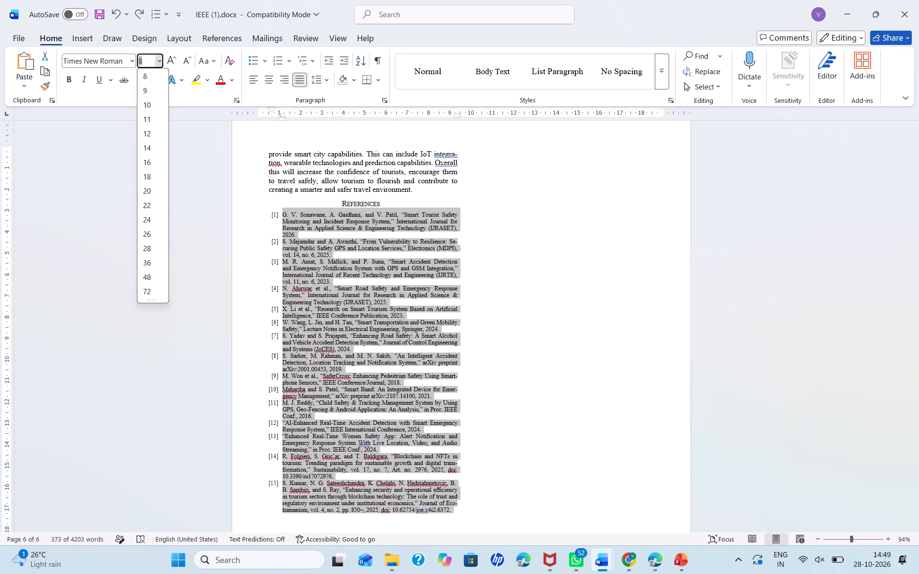
left_click(536, 201)
left_click(388, 168)
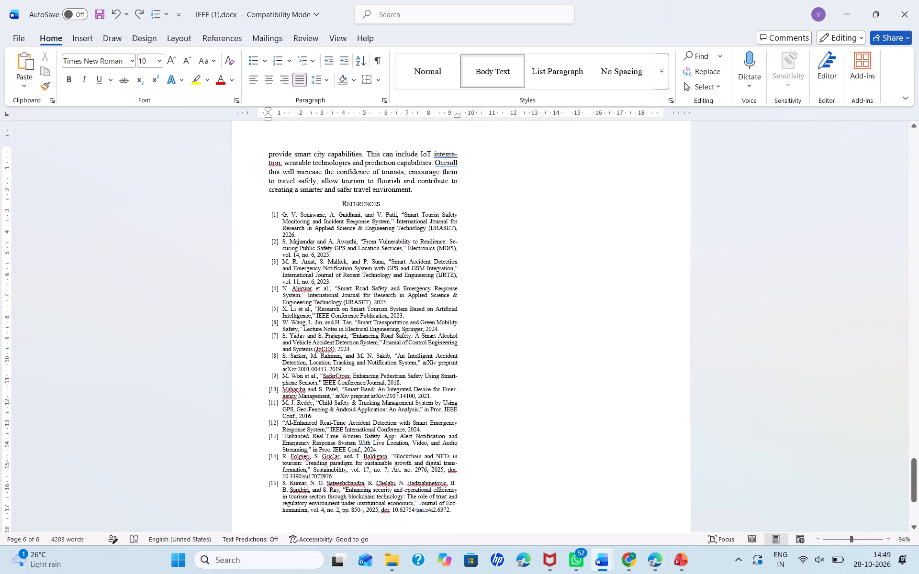
left_click(286, 171)
scroll(598, 181, "up", 6)
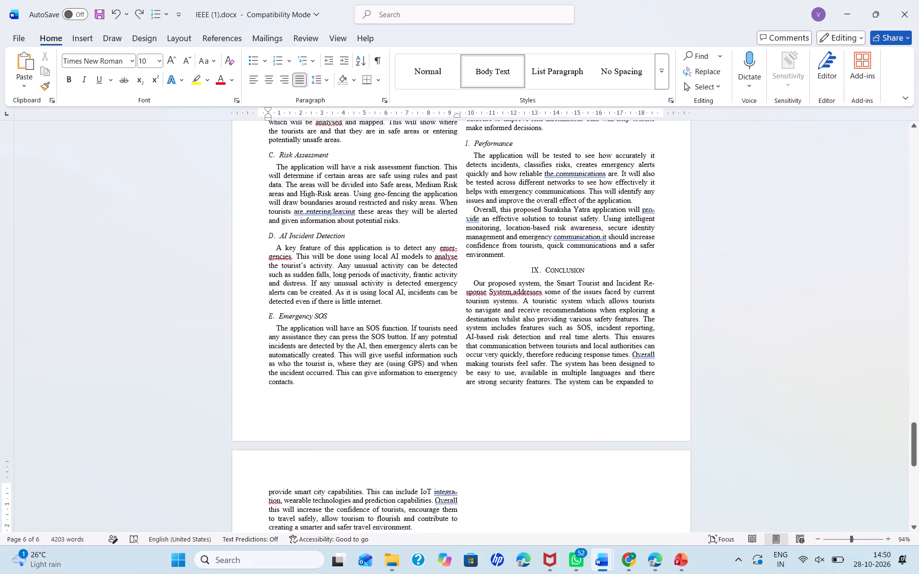
Set the font size of all reference entries [1] to [15] to 10 and check how the enlarged list fits the last page.
scroll(598, 181, "up", 1)
left_click(388, 204)
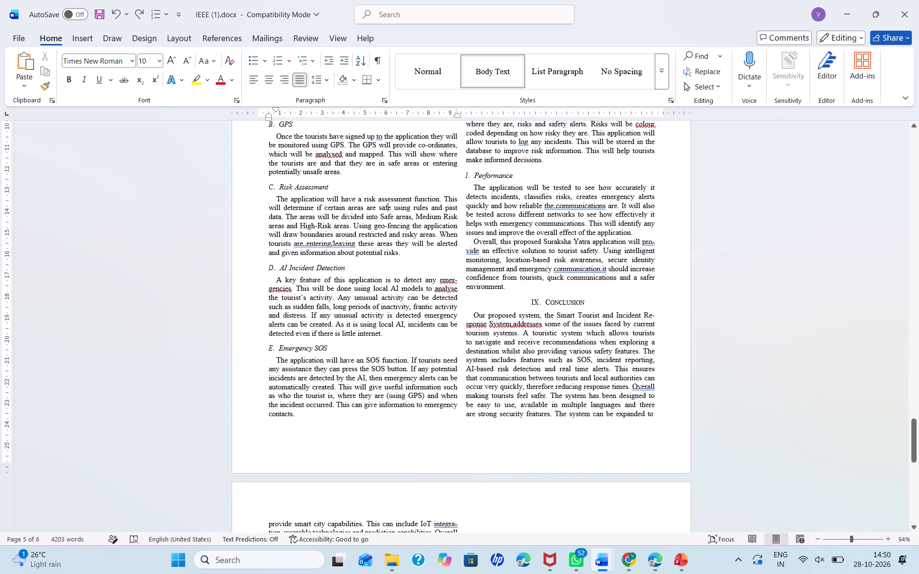
scroll(383, 344, "down", 4)
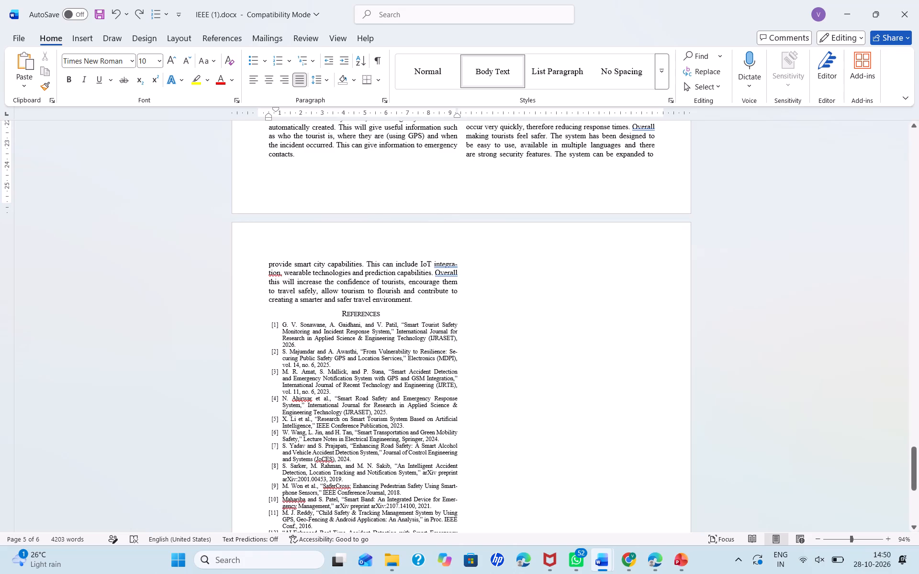
left_click(280, 324)
left_click_drag(280, 324, 466, 564)
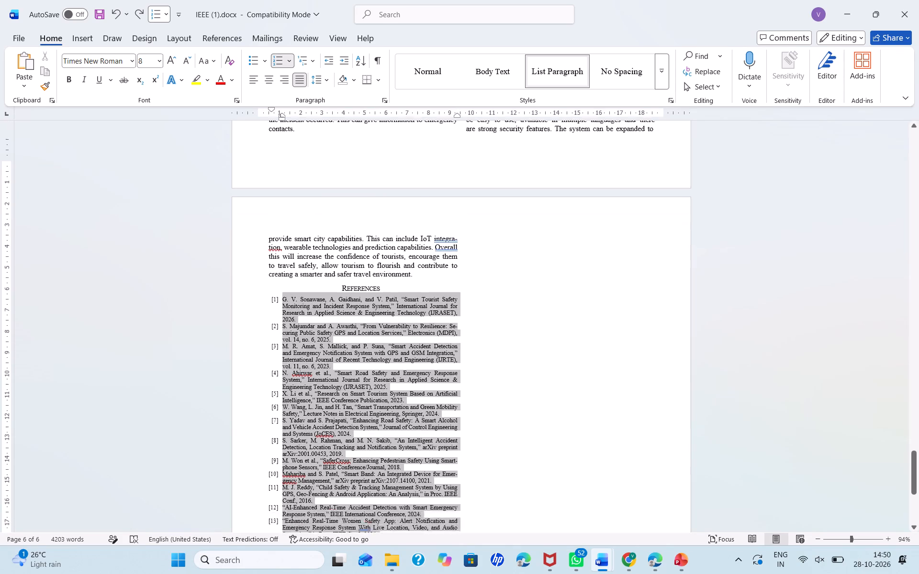
left_click_drag(466, 564, 502, 407)
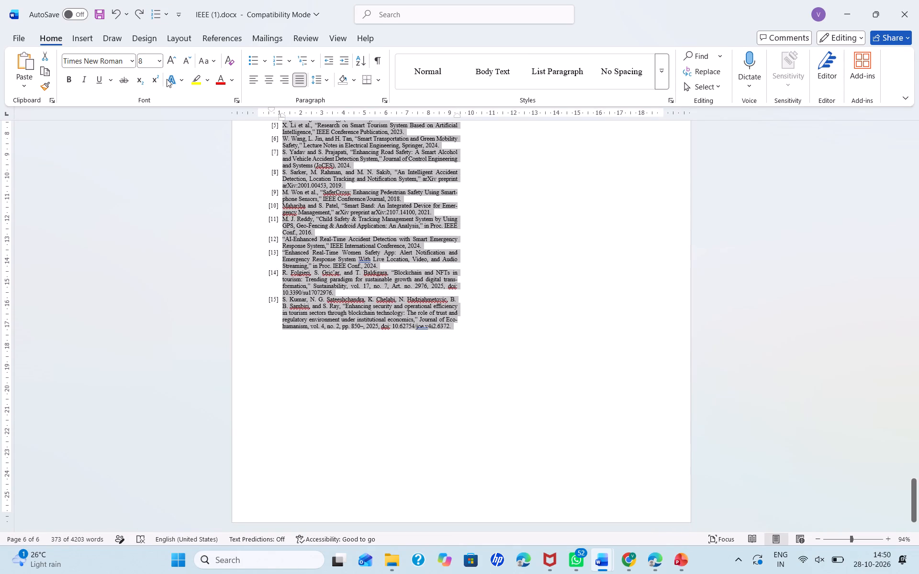
left_click(158, 65)
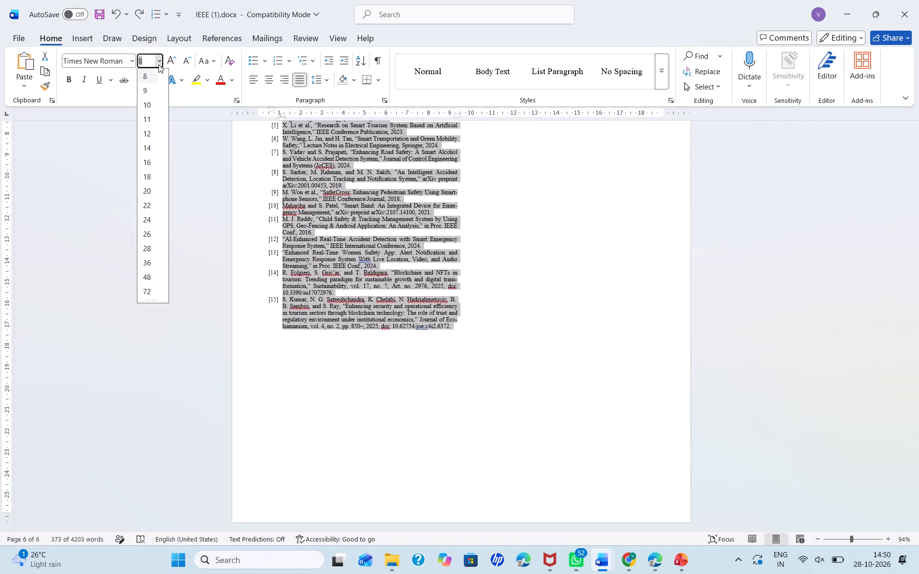
left_click(146, 103)
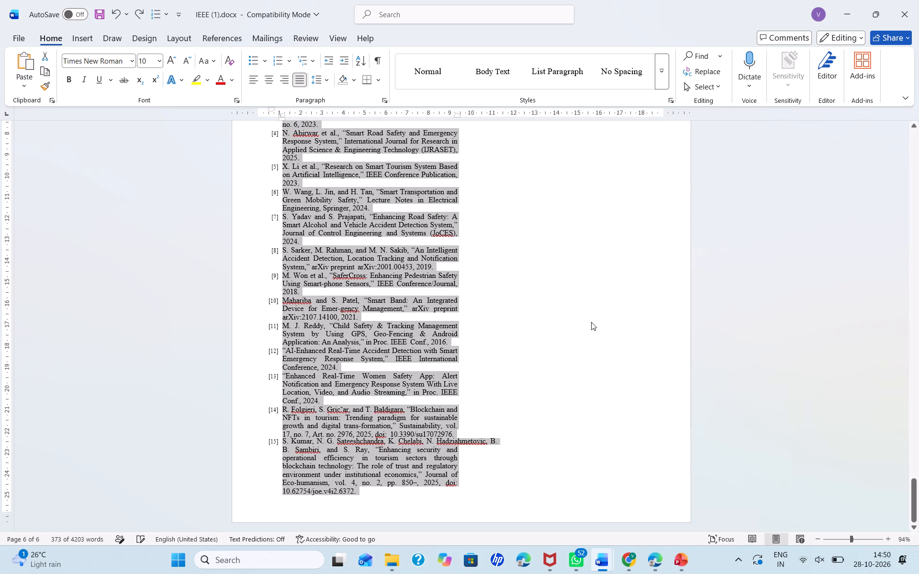
left_click(611, 280)
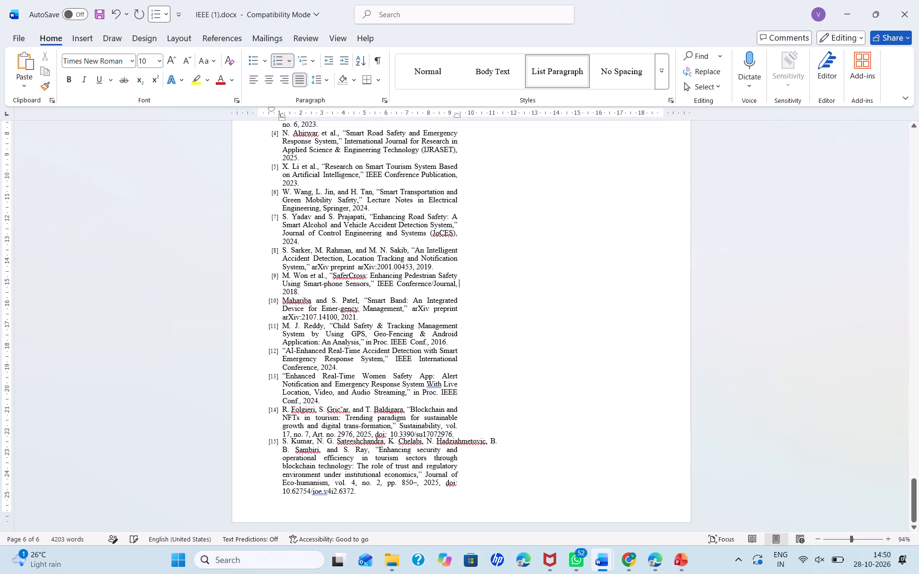
left_click(554, 234)
scroll(469, 267, "up", 4)
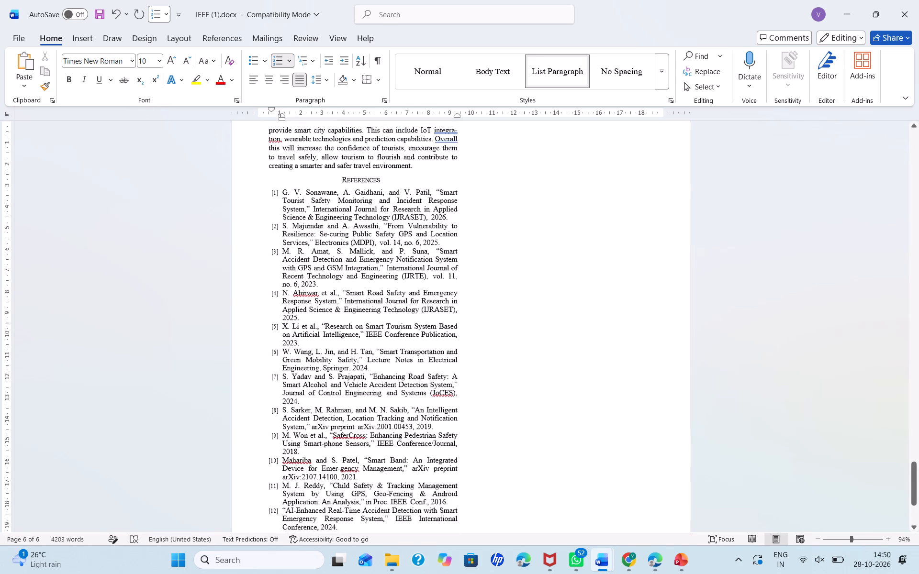
scroll(469, 267, "up", 4)
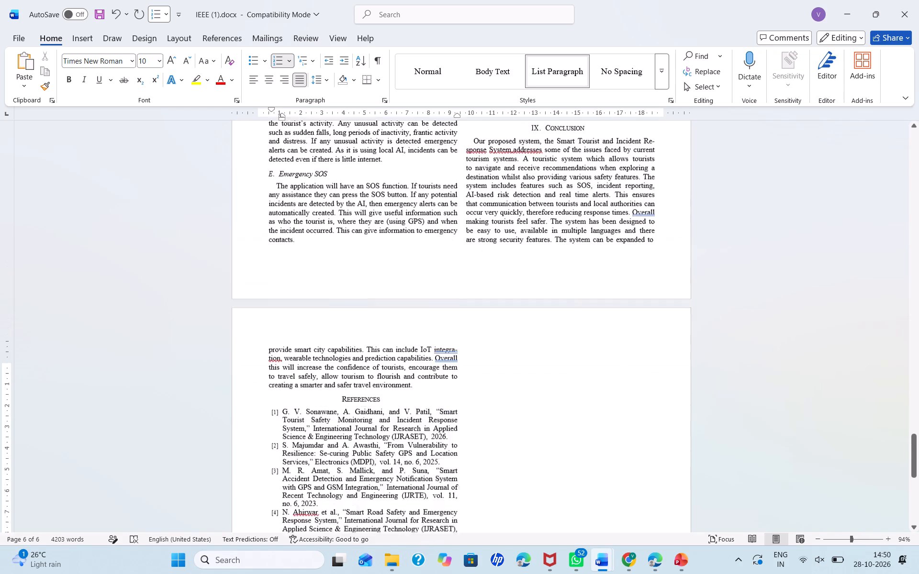
scroll(469, 267, "down", 7)
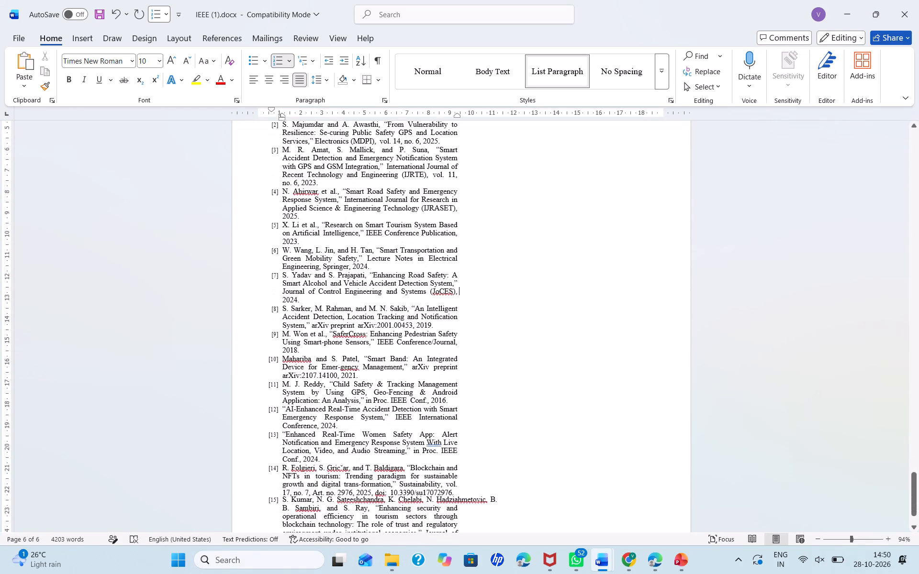
scroll(469, 267, "down", 1)
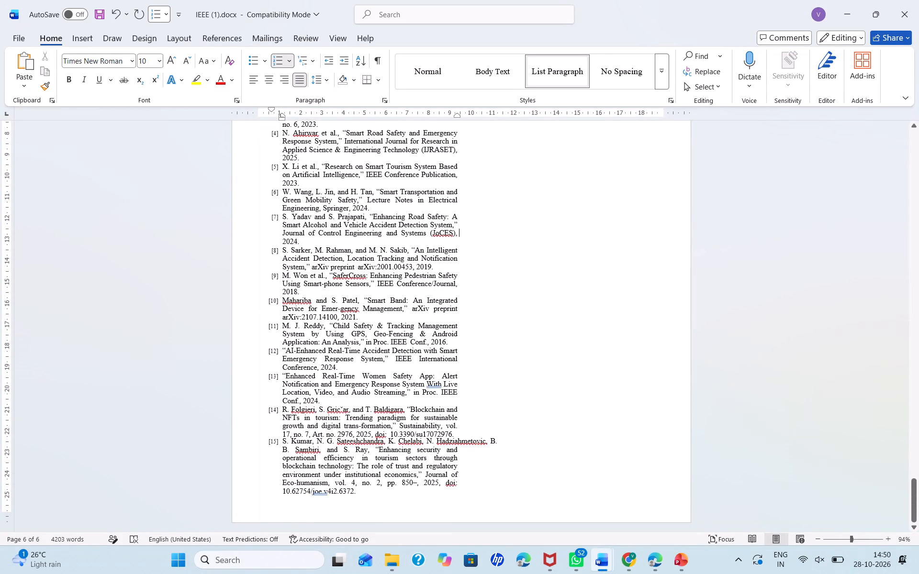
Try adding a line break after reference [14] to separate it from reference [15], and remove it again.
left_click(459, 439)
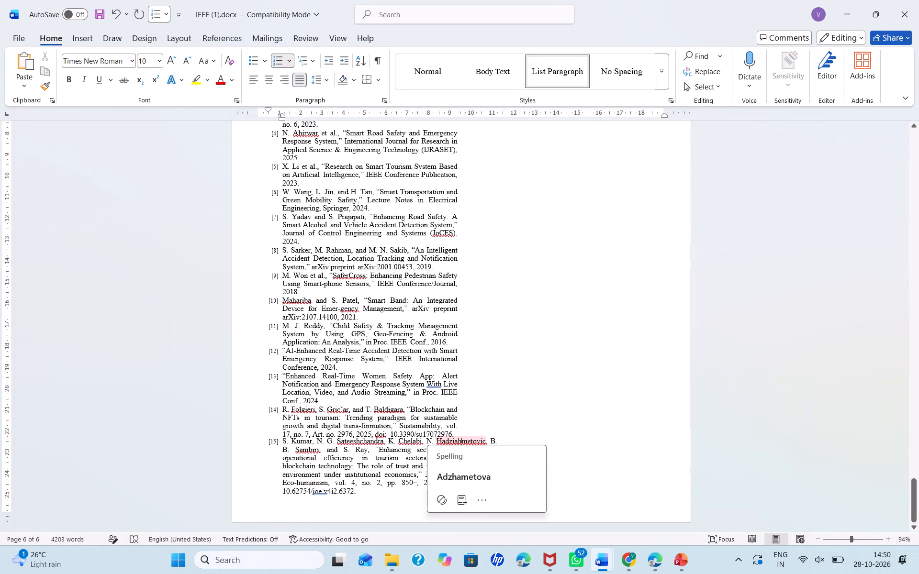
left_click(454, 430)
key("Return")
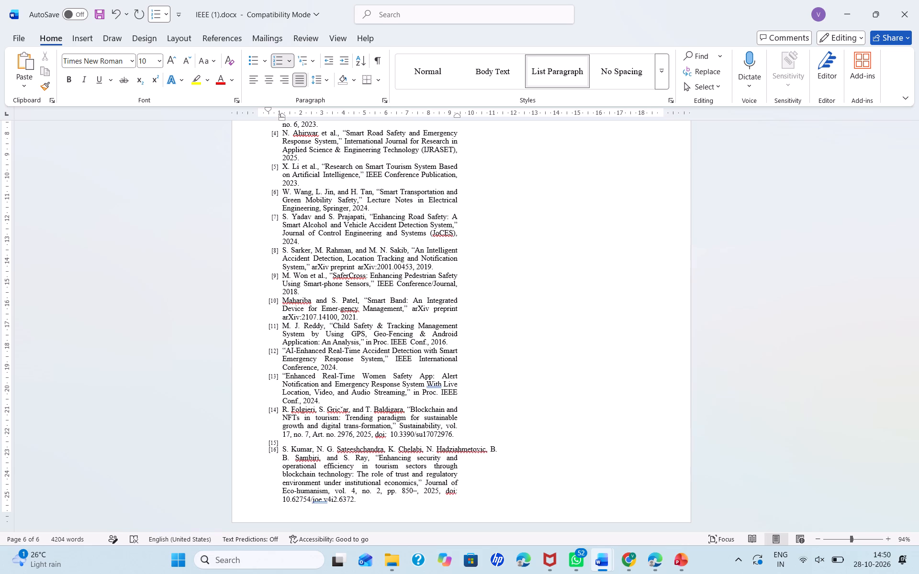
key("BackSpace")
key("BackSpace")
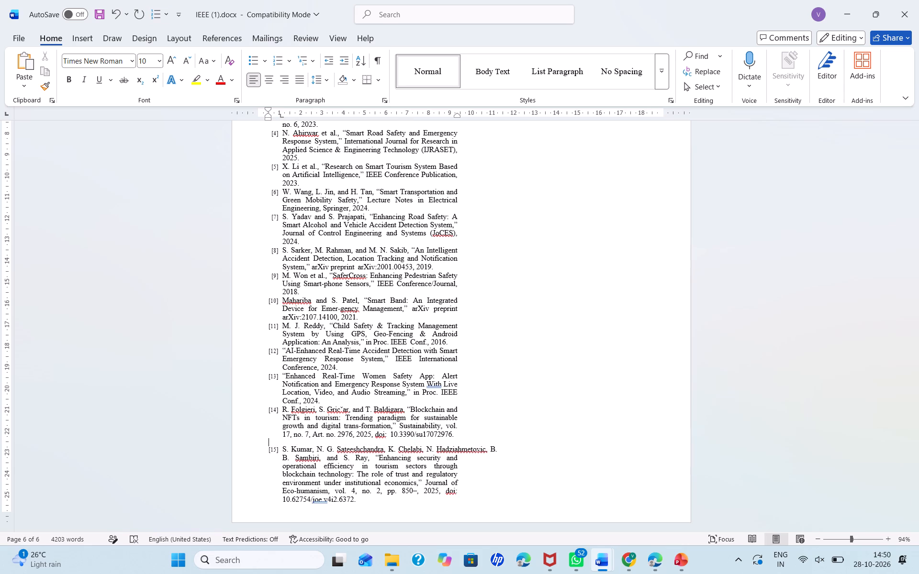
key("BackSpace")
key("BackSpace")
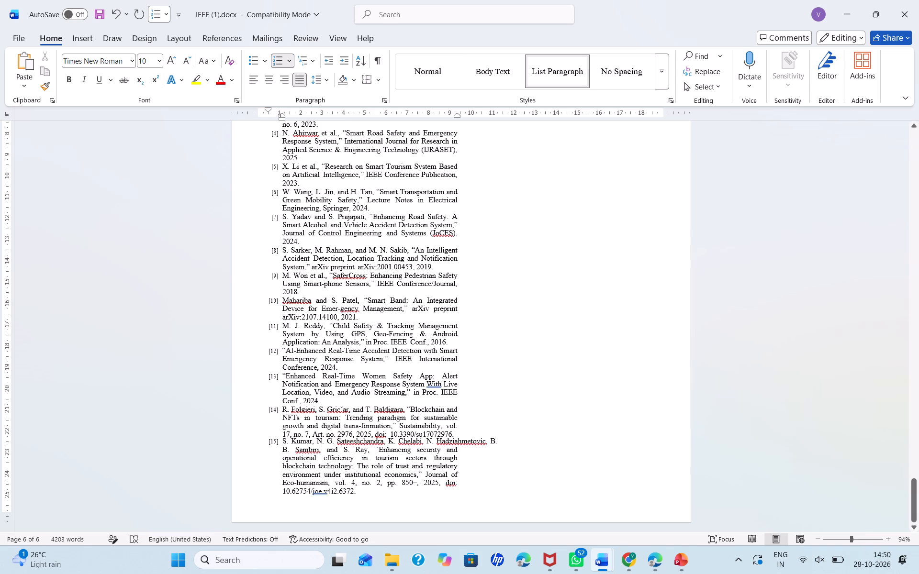
Replace the flagged surname after "N." in reference [15] with the suggested spelling "Adzhametova".
left_click(460, 442)
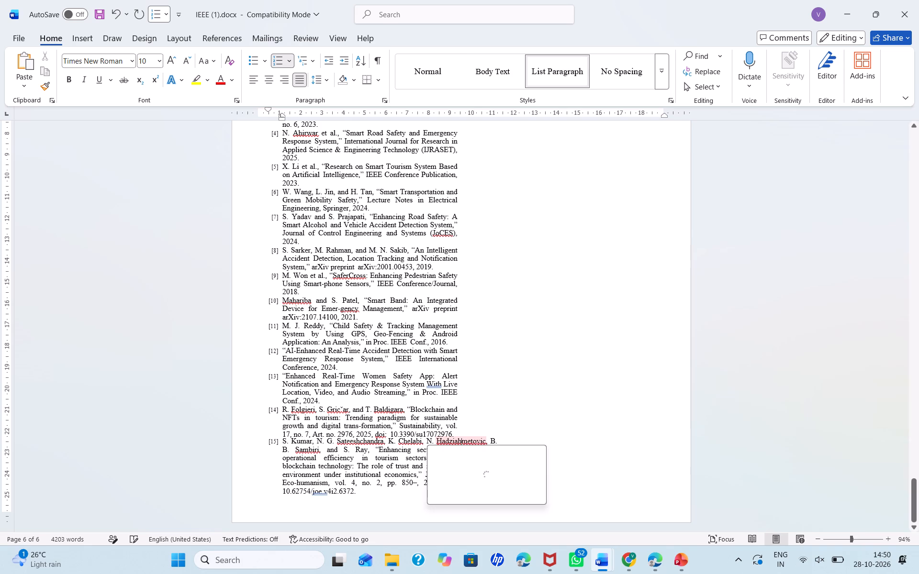
left_click(459, 477)
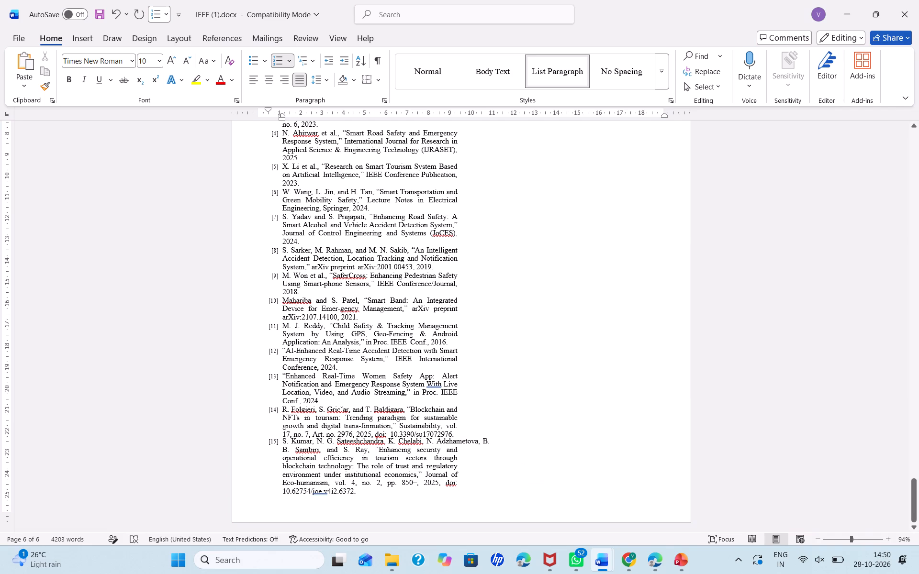
Trim the overflowing first line of reference [15] so that it ends with "N. Adzha".
left_click(494, 443)
key("BackSpace")
key("BackSpace")
key("BackSpace")
key("BackSpace")
key("BackSpace")
key("BackSpace")
key("BackSpace")
key("BackSpace")
key("BackSpace")
key("BackSpace")
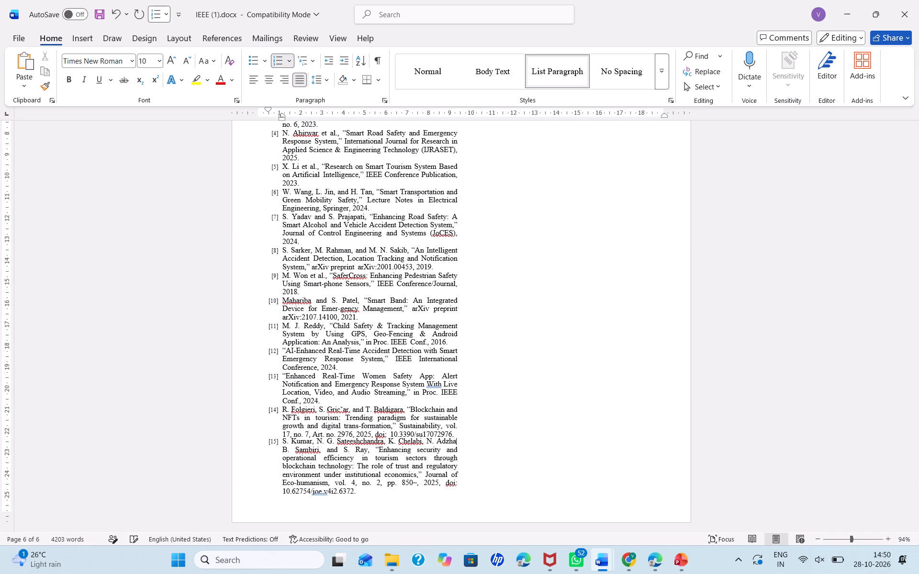
key("BackSpace")
key("a")
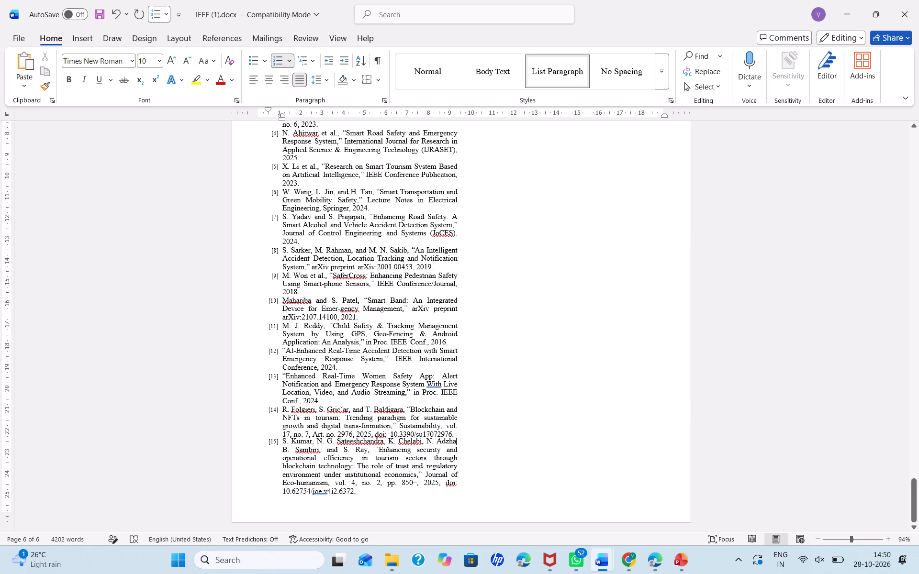
Look through the paper from the references back to the title page, and down again to the System Architecture figure.
left_click(569, 389)
scroll(569, 389, "up", 9)
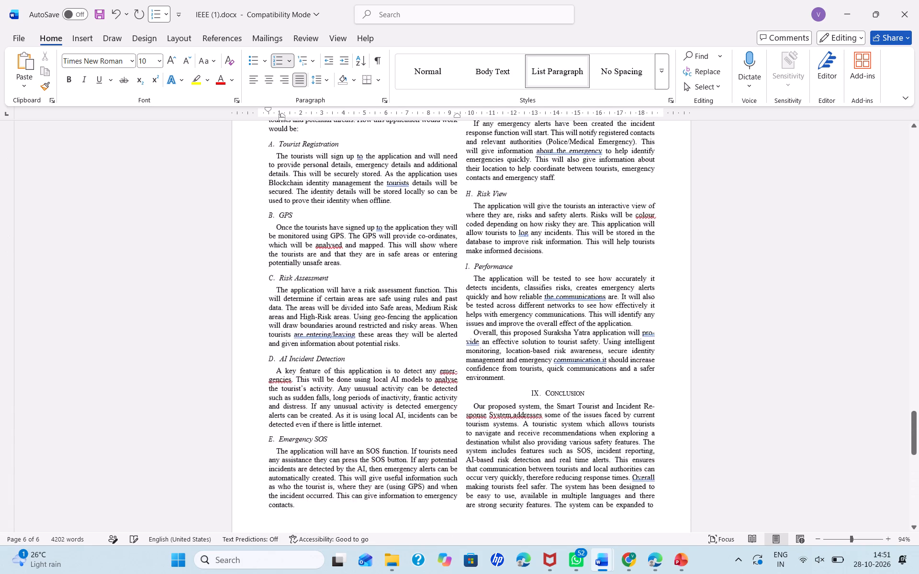
scroll(569, 389, "up", 12)
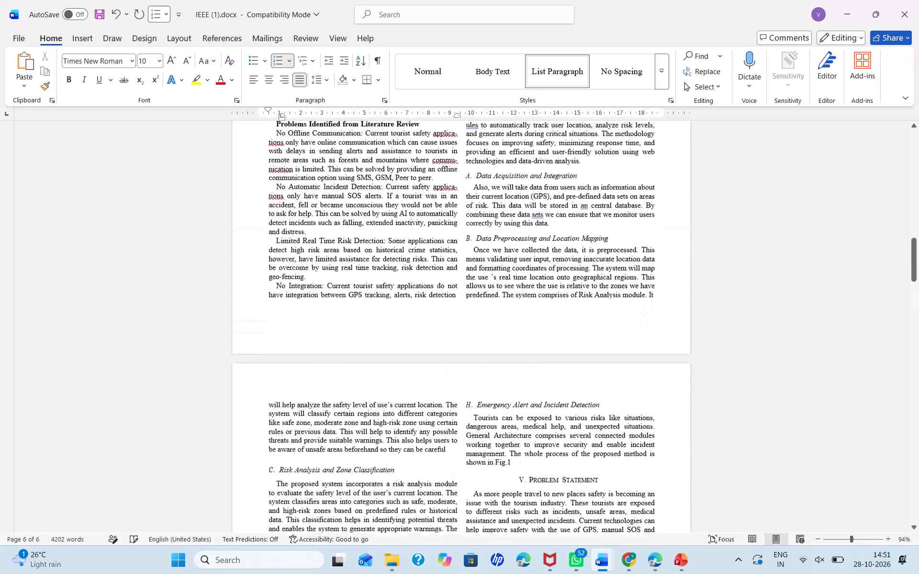
scroll(569, 389, "up", 7)
scroll(569, 389, "down", 9)
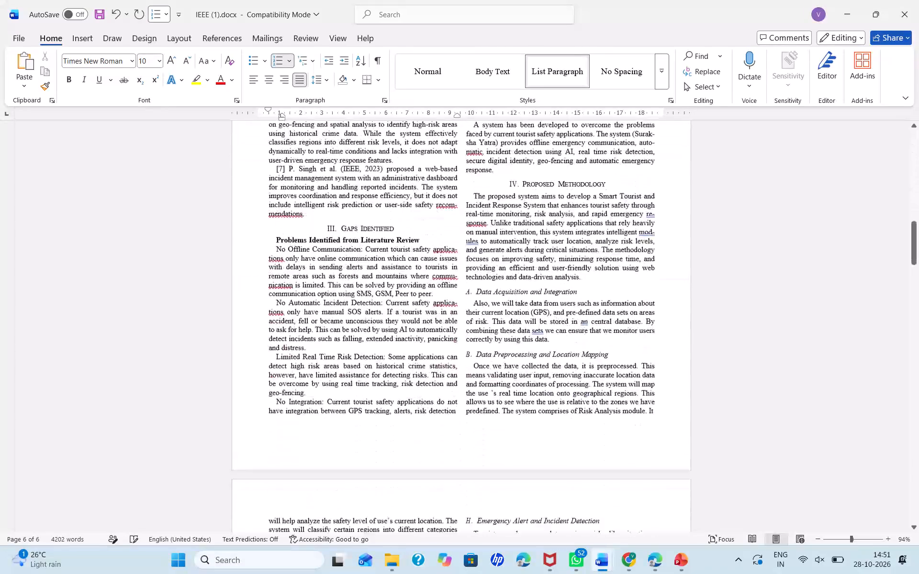
scroll(569, 389, "down", 4)
scroll(569, 389, "up", 4)
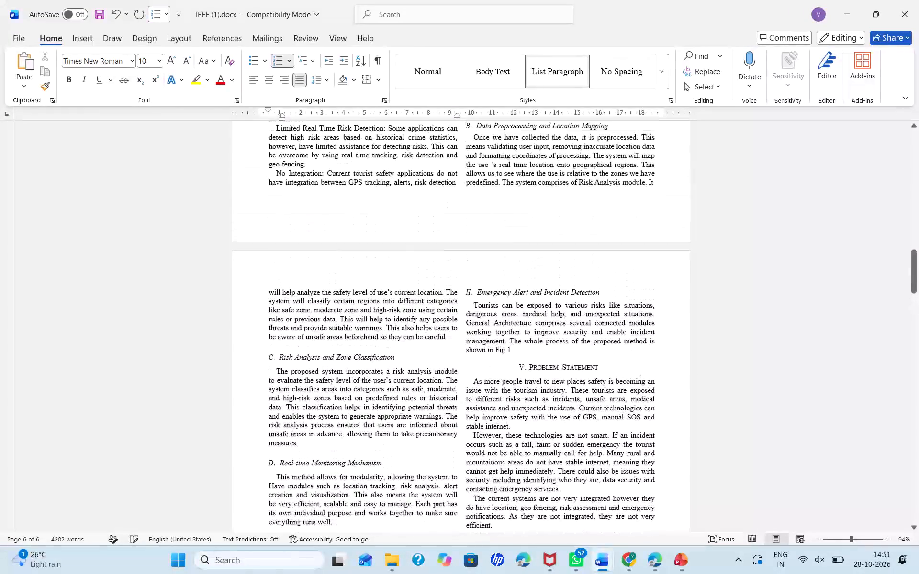
scroll(569, 389, "up", 8)
scroll(569, 389, "down", 1)
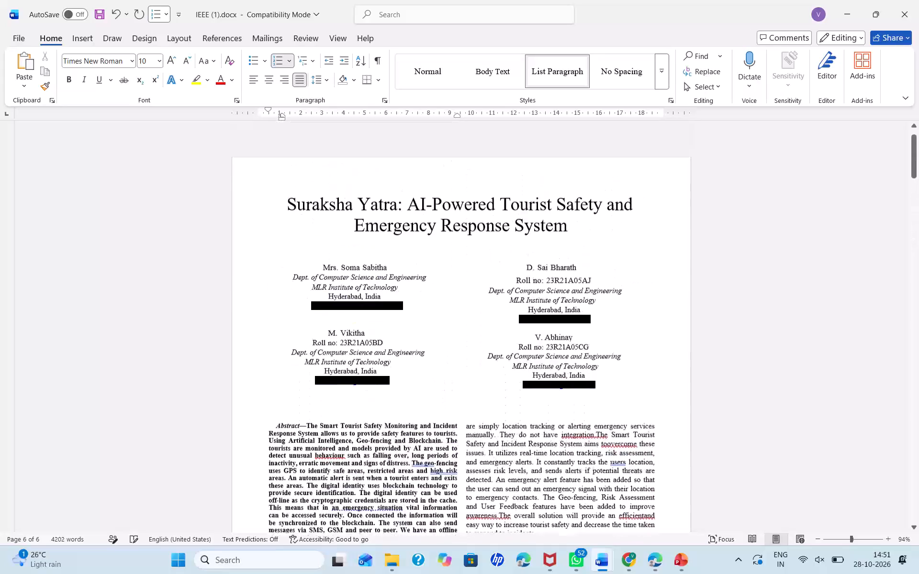
scroll(569, 389, "down", 6)
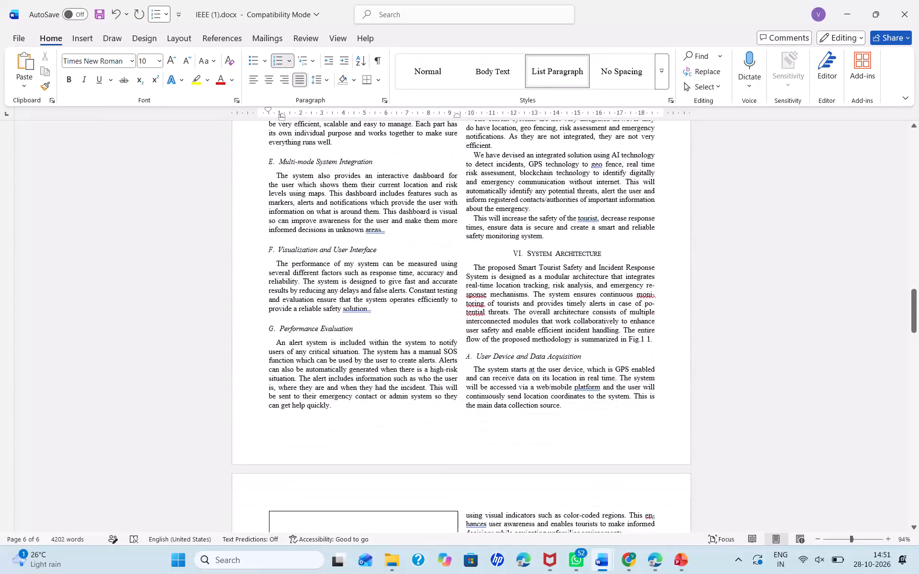
scroll(569, 389, "down", 3)
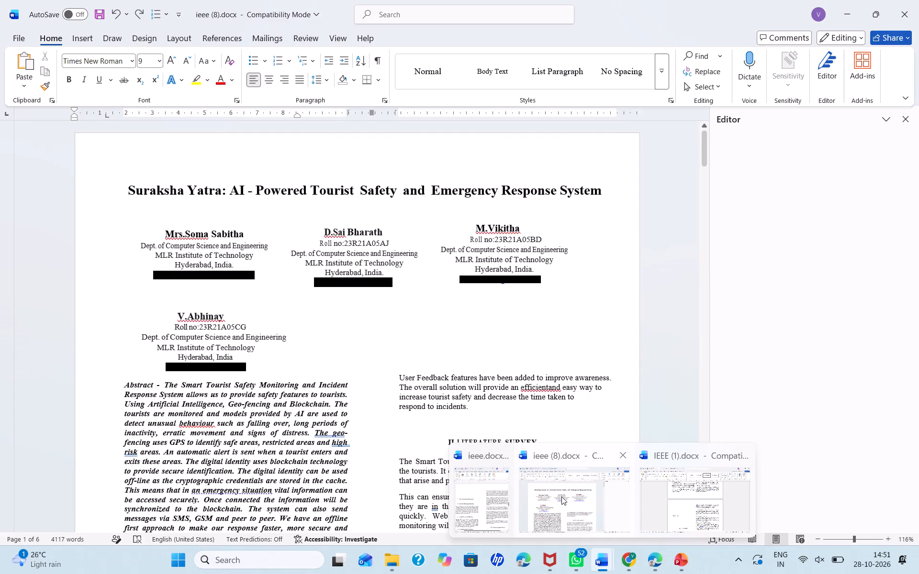
Copy the system architecture diagram from ieee (8).docx and paste it into the image1.jpeg placeholder box above the Fig. 1 caption in IEEE (1).docx.
left_click(561, 497)
scroll(445, 321, "down", 8)
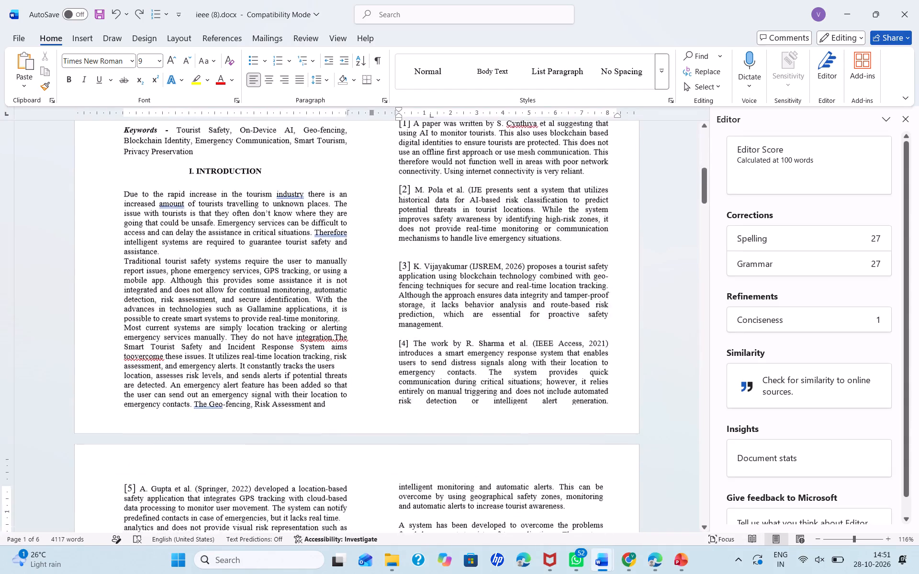
scroll(445, 321, "down", 9)
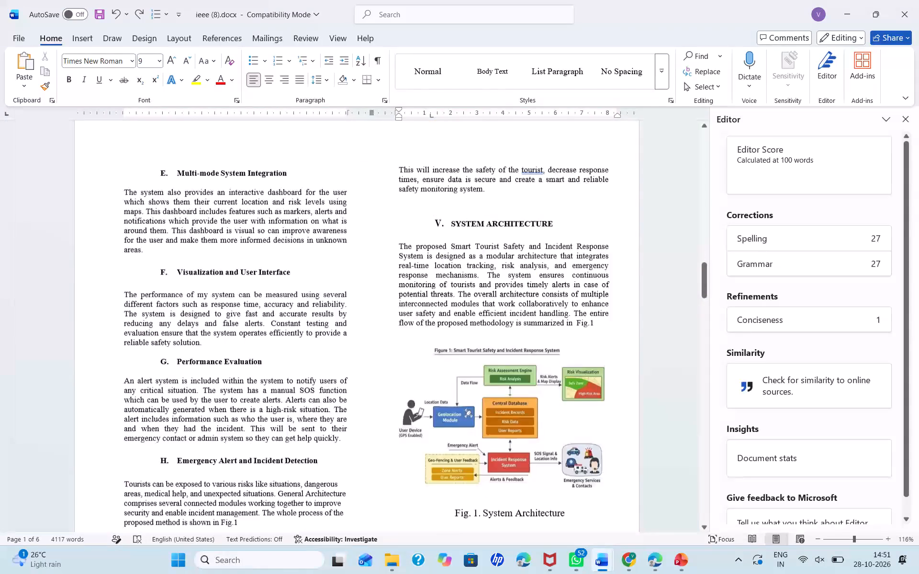
left_click(448, 400)
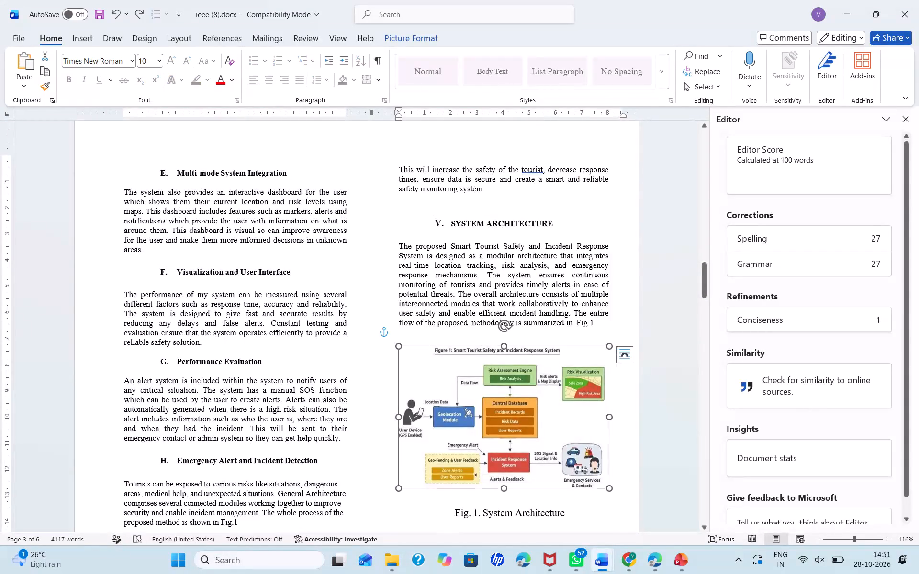
key("ctrl+c")
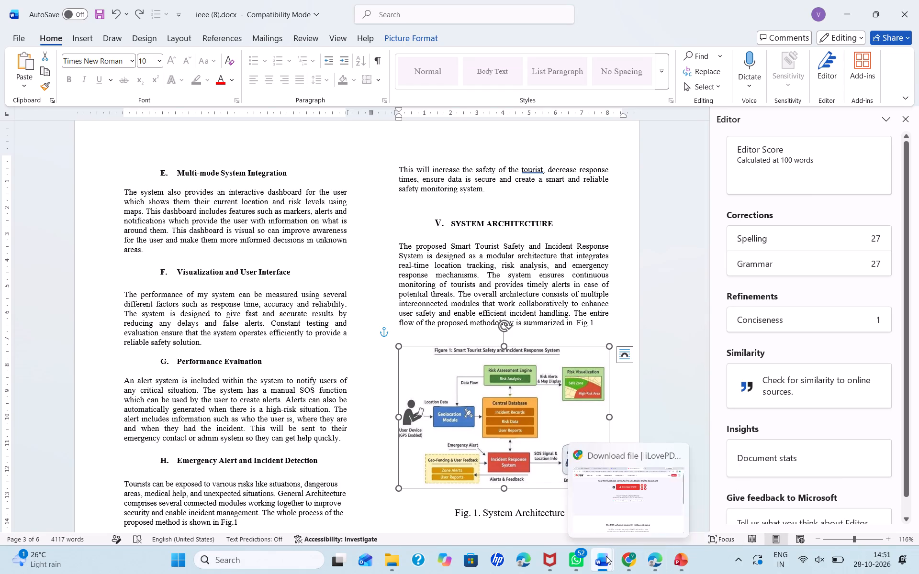
left_click(677, 497)
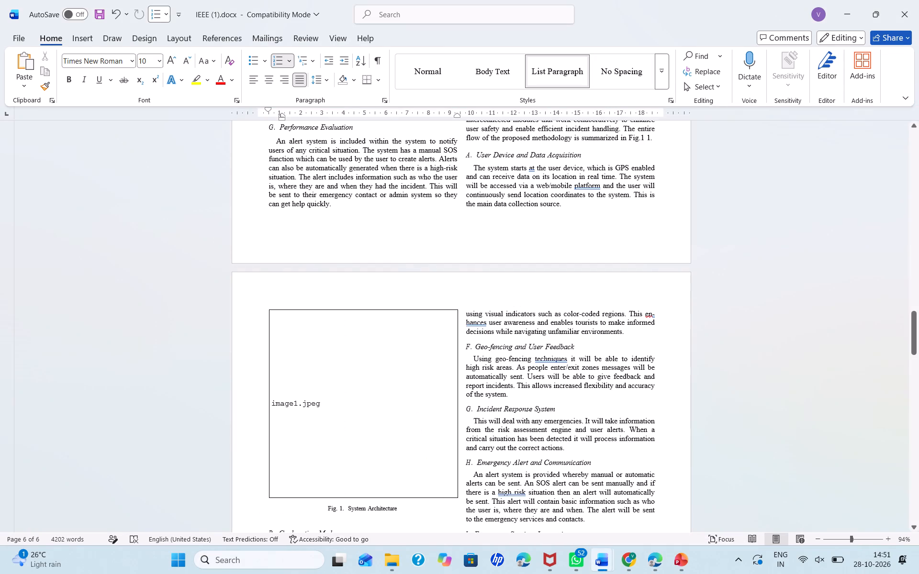
left_click(329, 374)
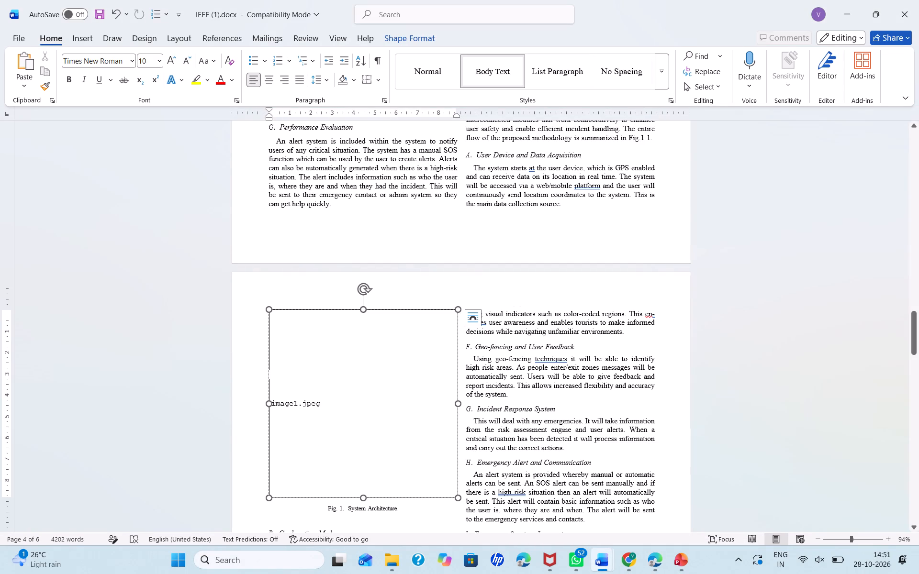
key("ctrl+v")
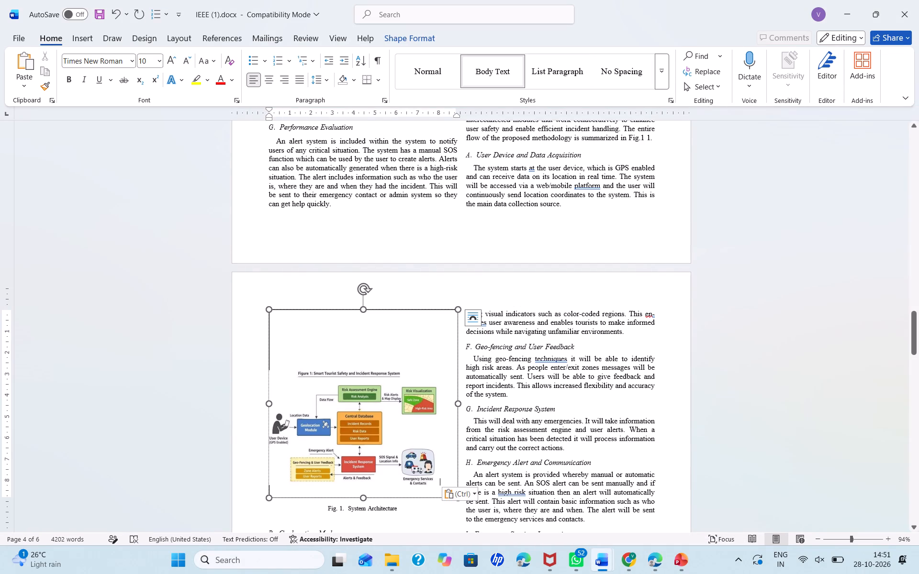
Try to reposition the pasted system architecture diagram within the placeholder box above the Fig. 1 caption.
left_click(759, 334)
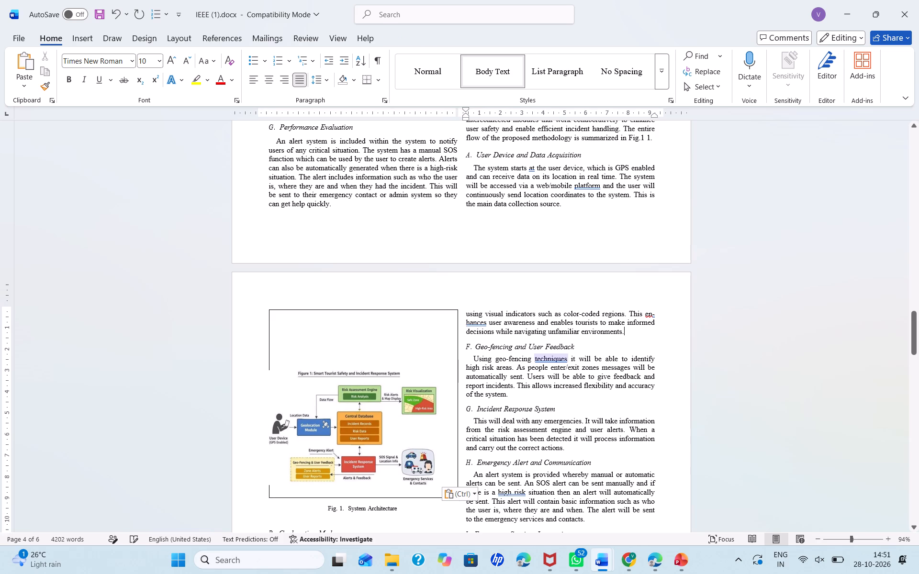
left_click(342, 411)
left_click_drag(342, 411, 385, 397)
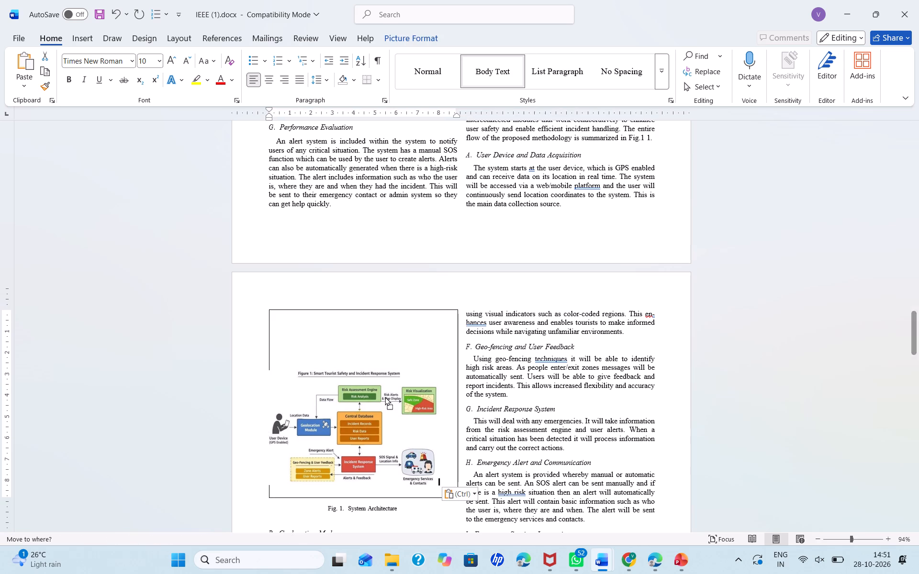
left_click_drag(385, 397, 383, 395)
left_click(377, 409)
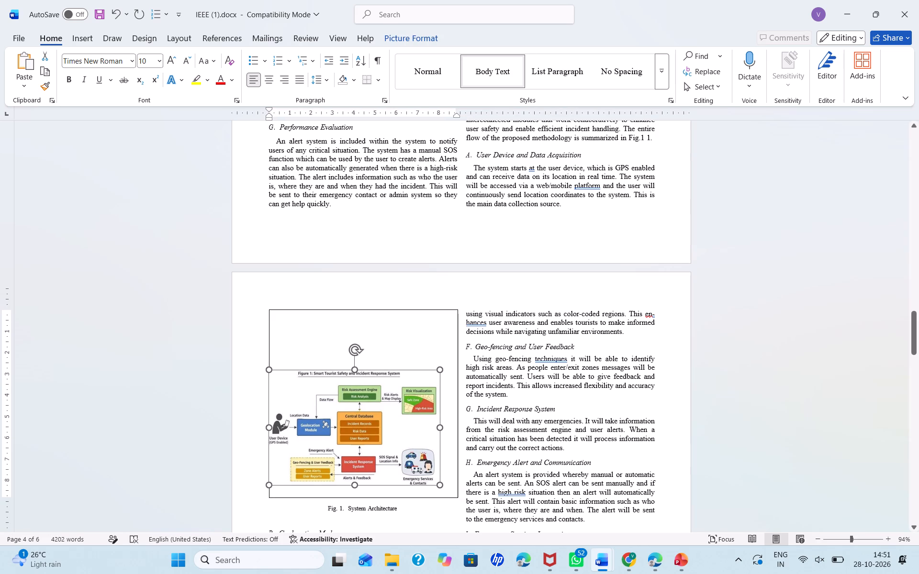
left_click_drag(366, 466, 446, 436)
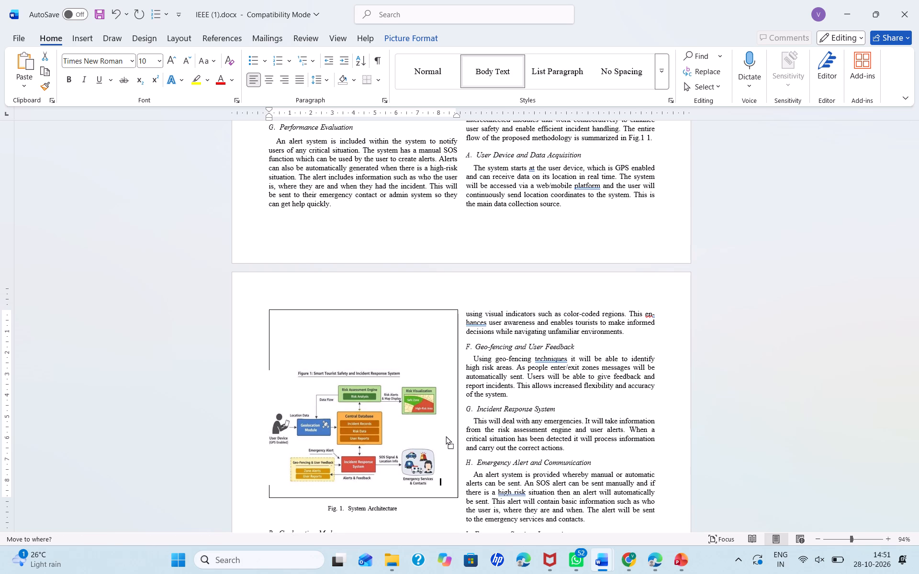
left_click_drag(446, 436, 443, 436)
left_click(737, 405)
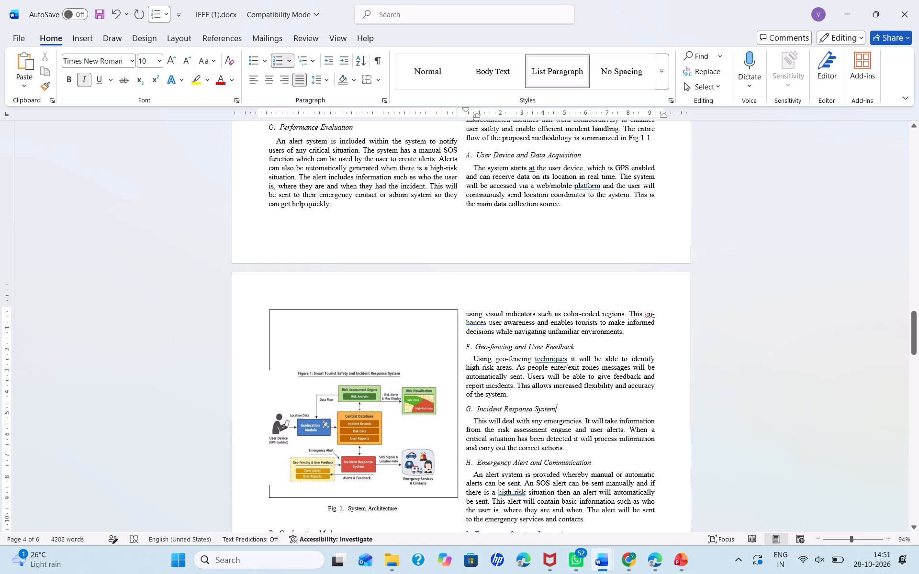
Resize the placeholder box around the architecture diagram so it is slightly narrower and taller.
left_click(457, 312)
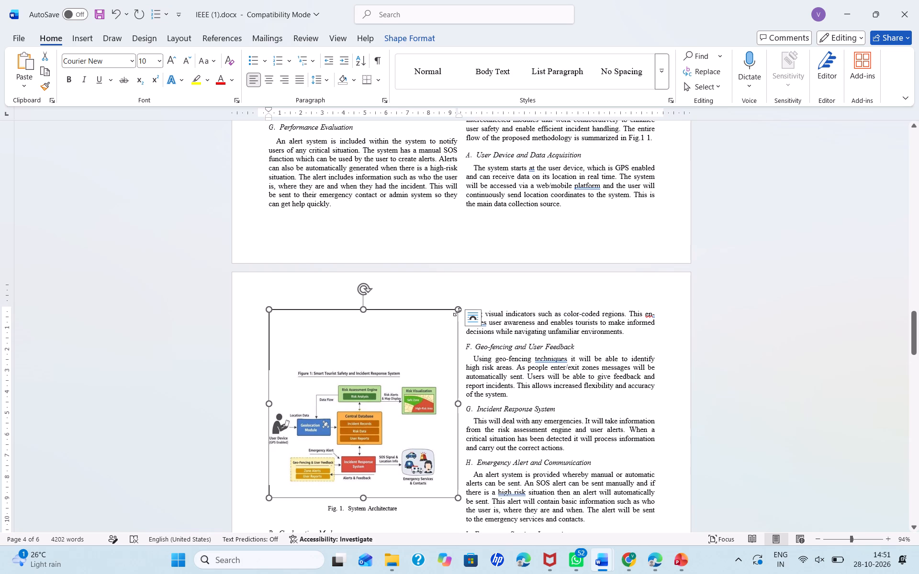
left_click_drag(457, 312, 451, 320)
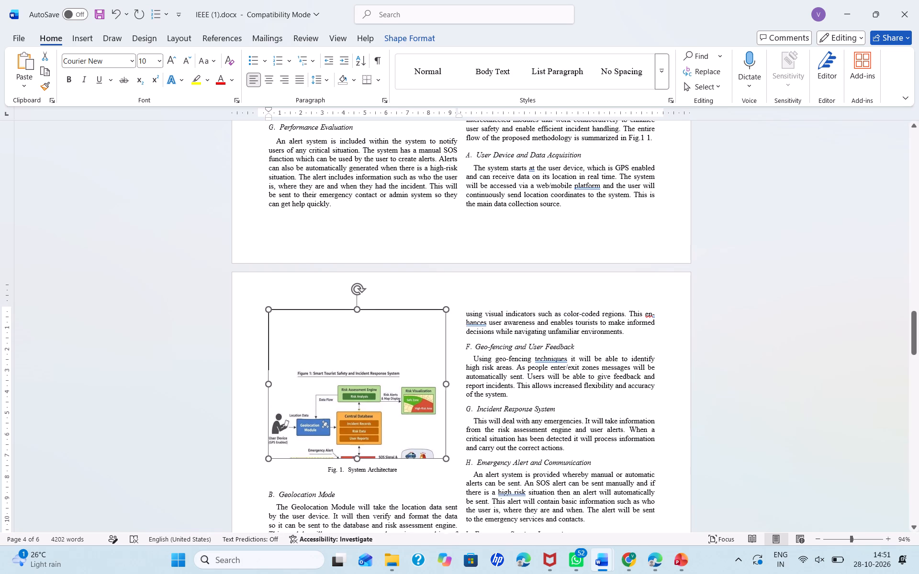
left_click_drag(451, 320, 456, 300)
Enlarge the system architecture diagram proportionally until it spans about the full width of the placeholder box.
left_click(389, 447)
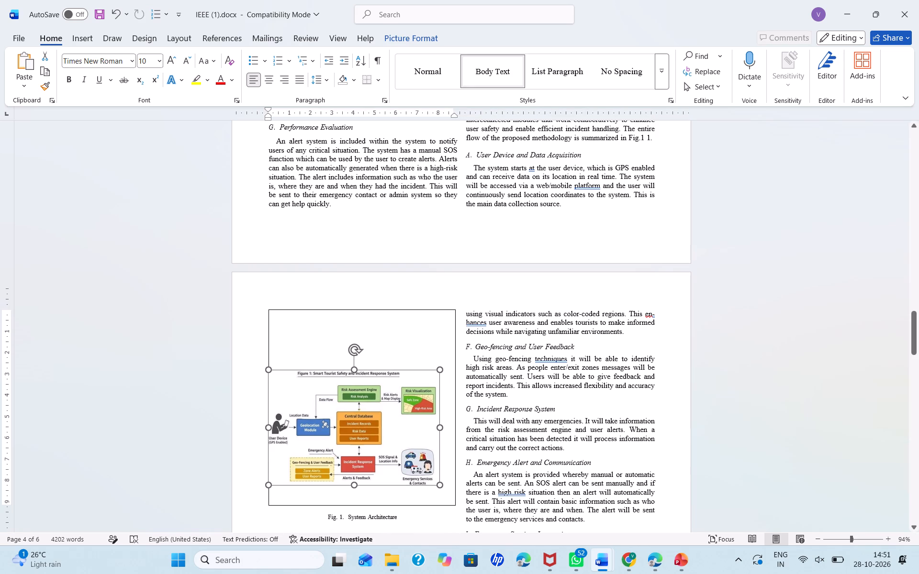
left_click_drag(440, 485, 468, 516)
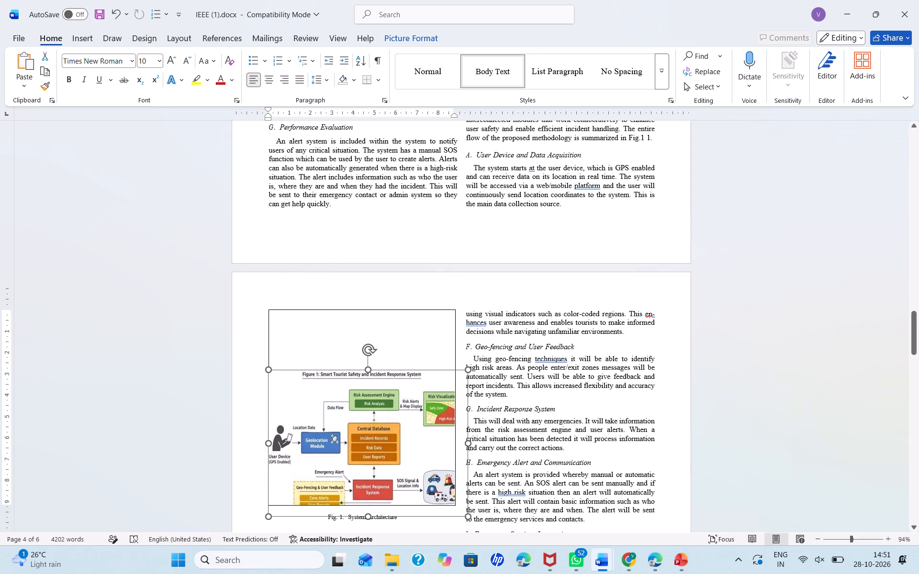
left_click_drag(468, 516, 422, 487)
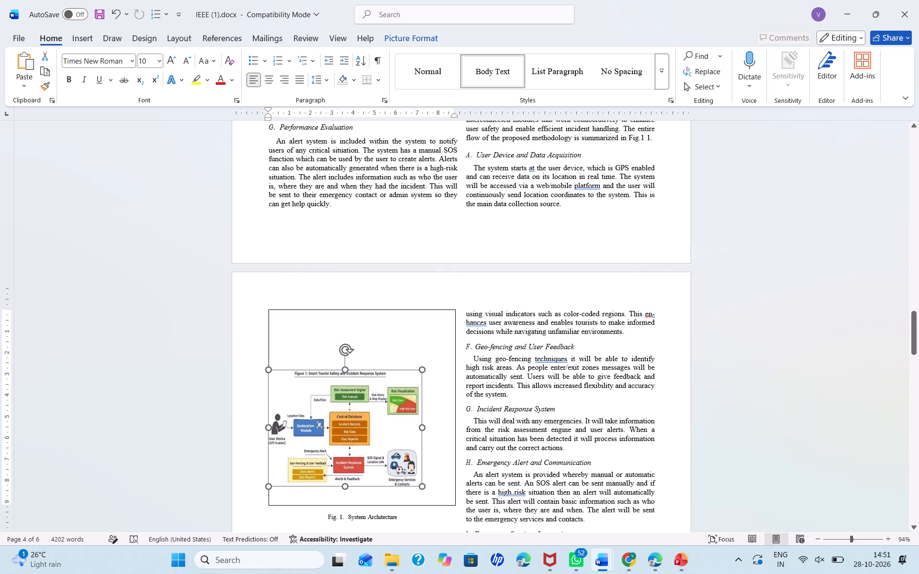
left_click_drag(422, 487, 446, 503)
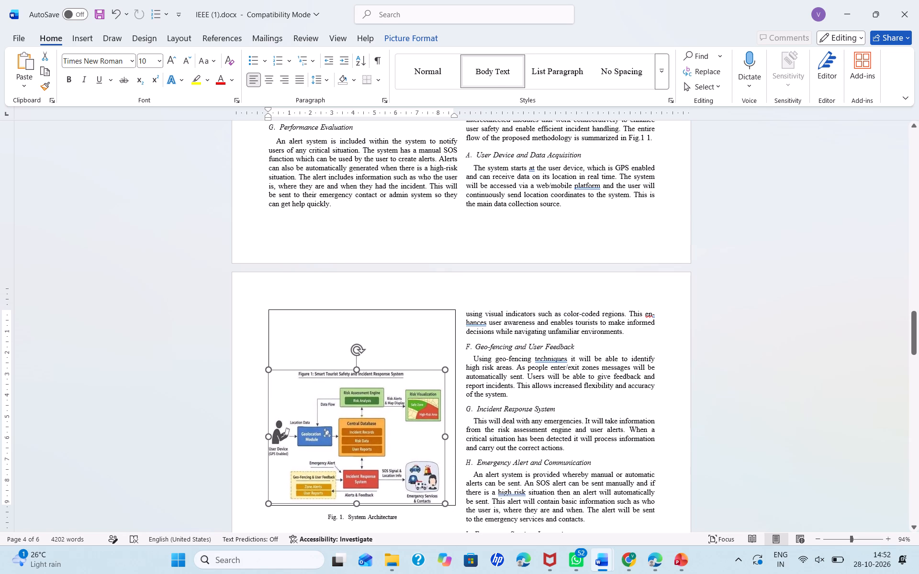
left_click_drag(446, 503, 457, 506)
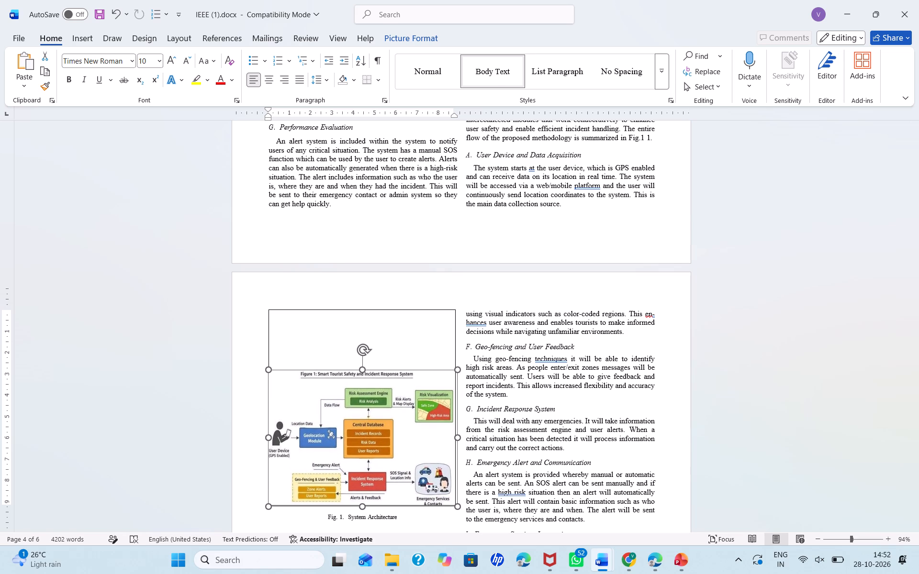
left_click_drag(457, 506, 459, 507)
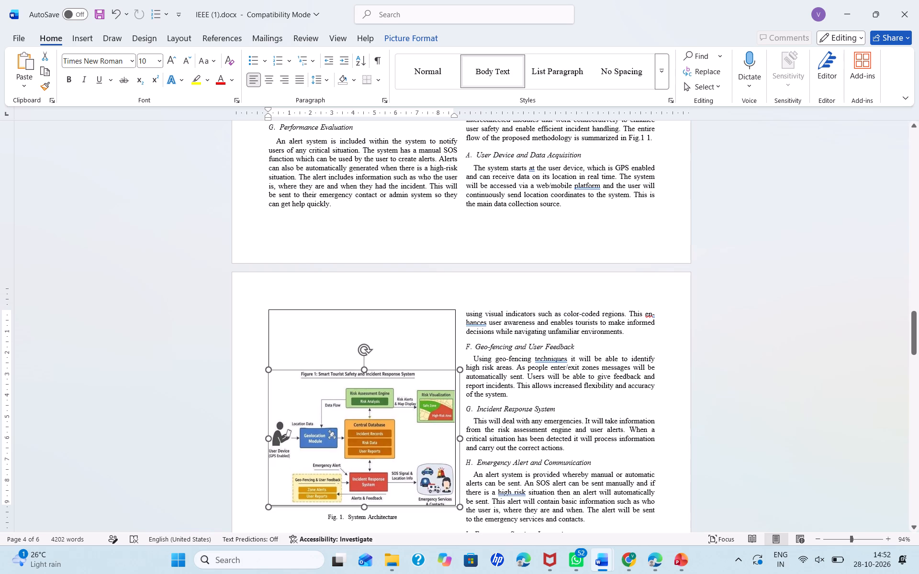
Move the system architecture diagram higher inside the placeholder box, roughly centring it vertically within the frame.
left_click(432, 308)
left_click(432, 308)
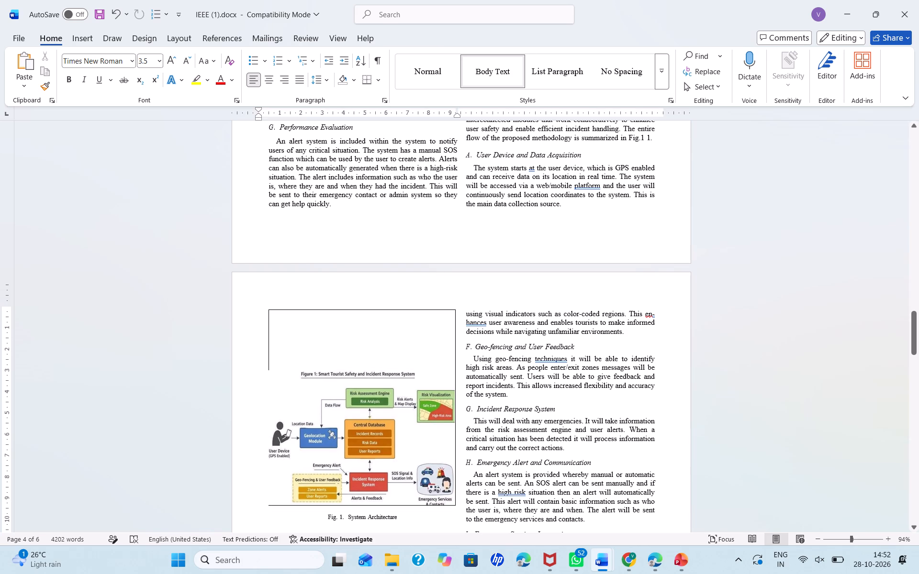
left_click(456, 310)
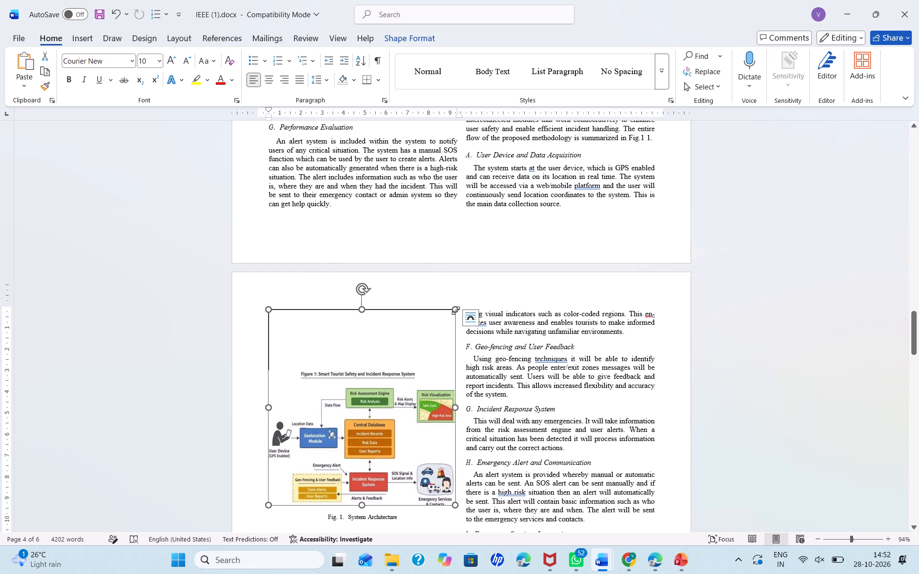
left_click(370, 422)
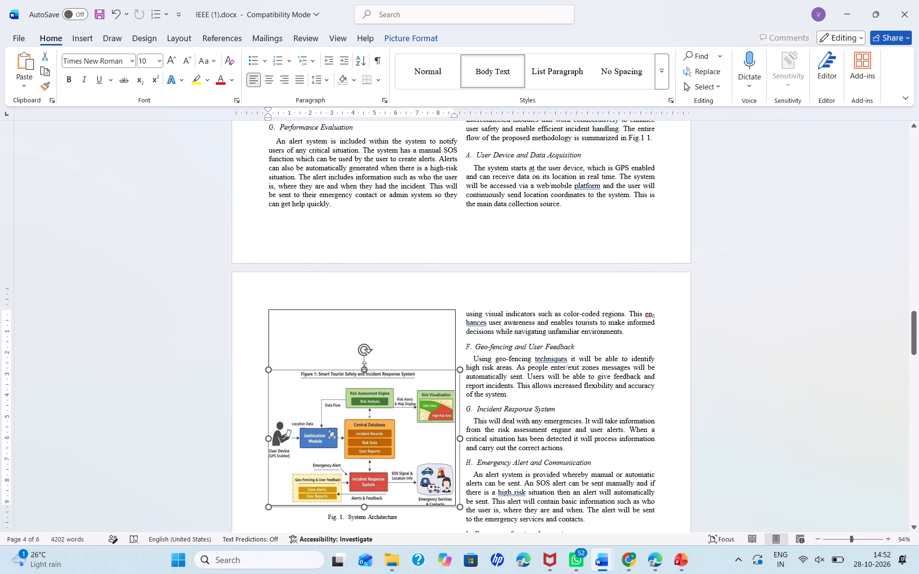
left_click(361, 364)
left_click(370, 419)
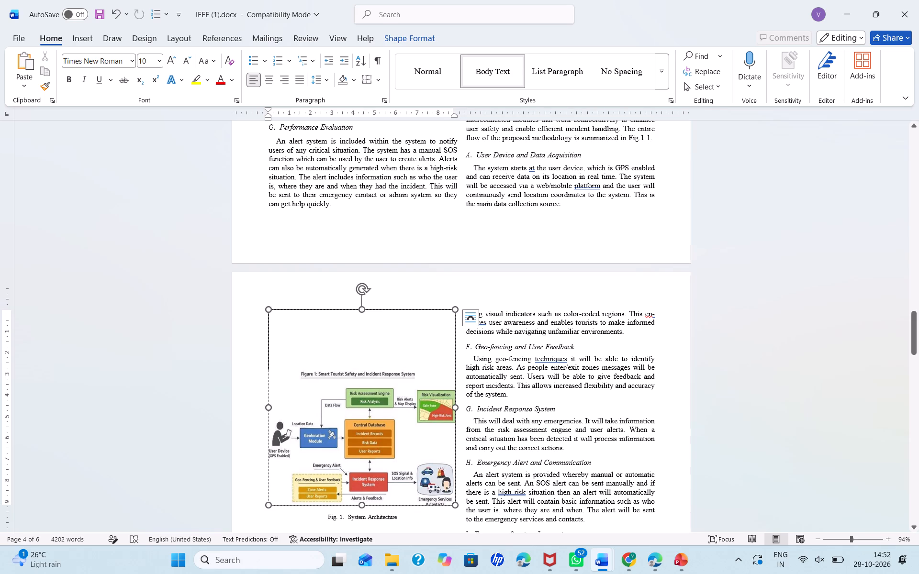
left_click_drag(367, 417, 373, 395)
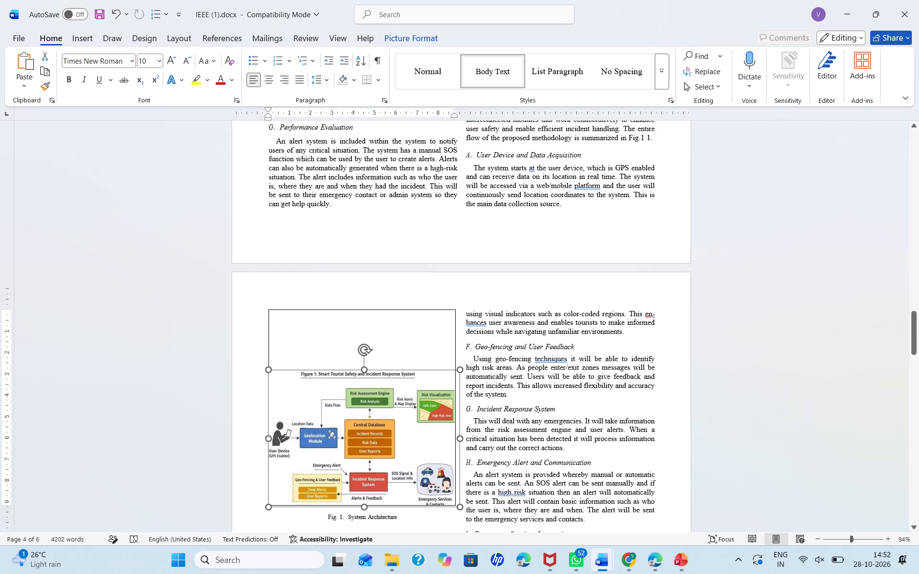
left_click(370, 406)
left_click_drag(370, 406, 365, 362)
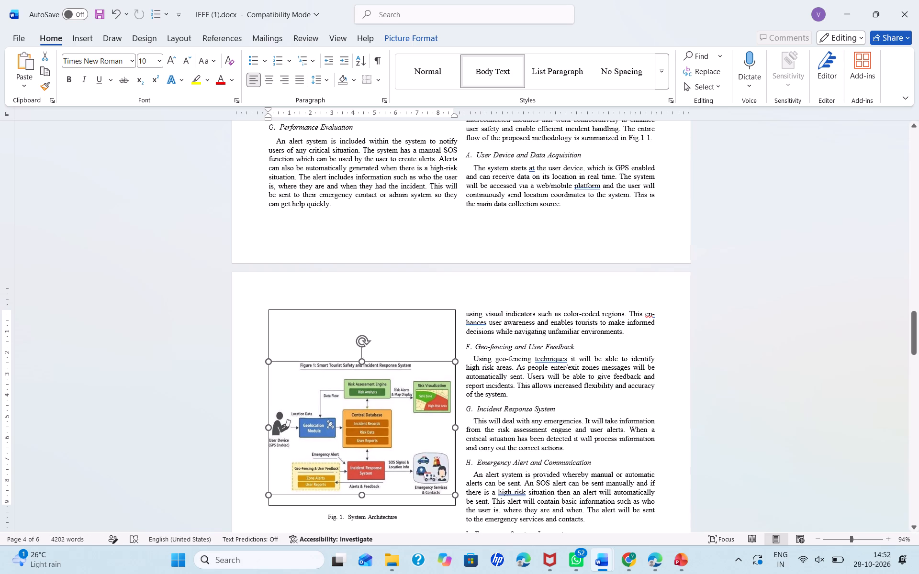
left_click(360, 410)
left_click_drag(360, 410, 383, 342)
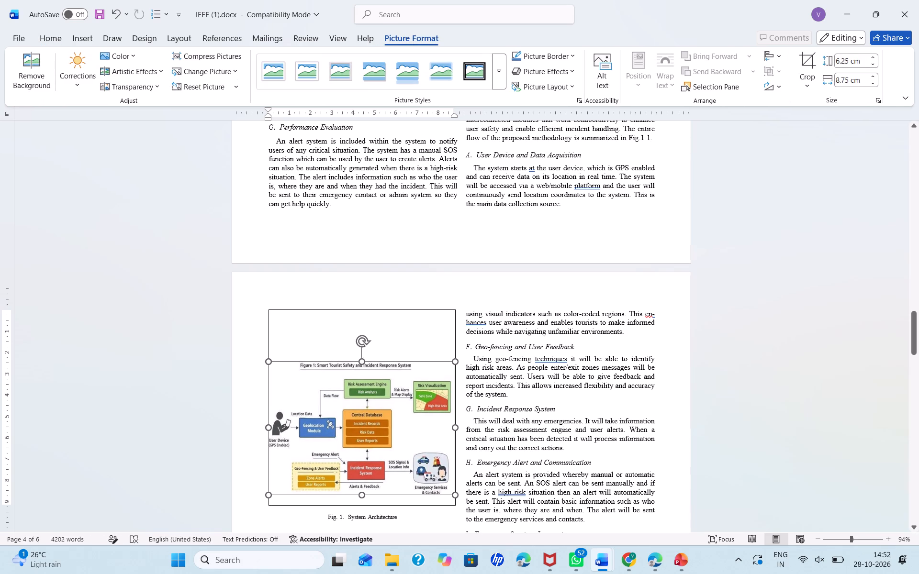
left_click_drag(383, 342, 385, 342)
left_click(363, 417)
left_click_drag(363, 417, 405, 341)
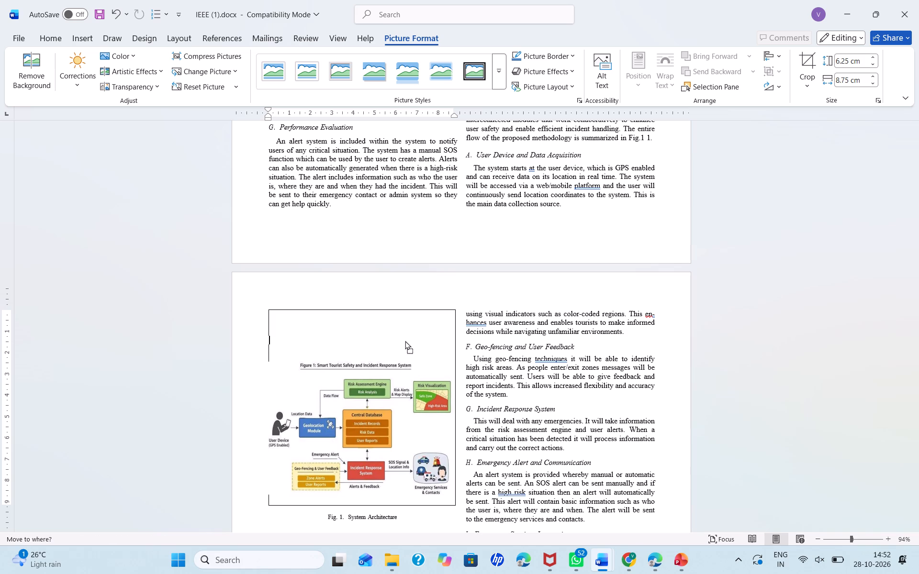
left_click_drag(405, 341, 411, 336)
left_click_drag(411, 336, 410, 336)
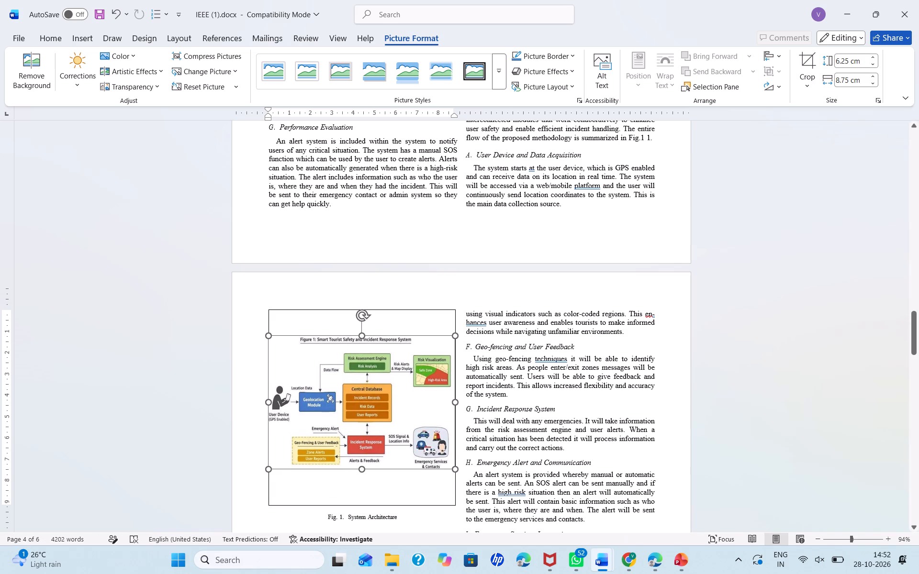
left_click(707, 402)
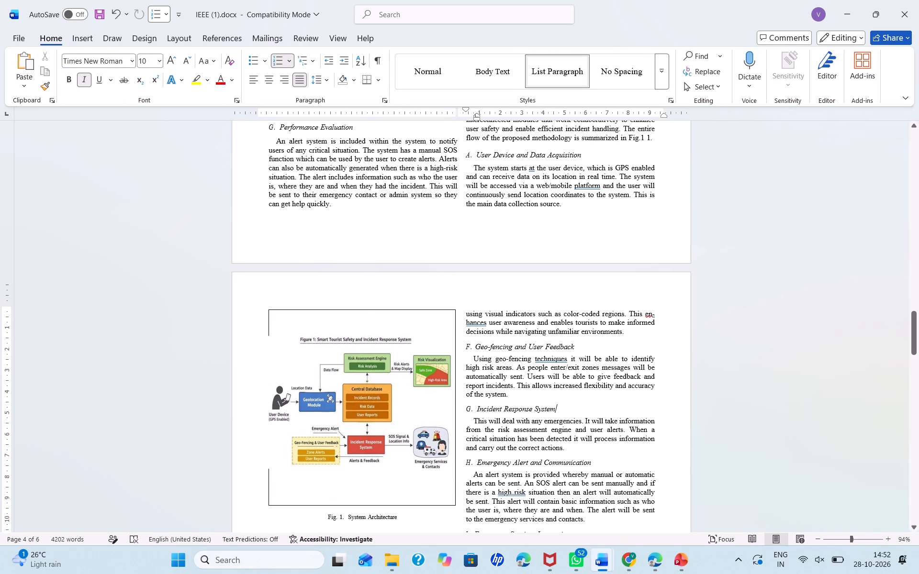
Delete the placeholder box with its contents and paste the system architecture diagram directly above the Fig. 1 caption.
left_click(452, 506)
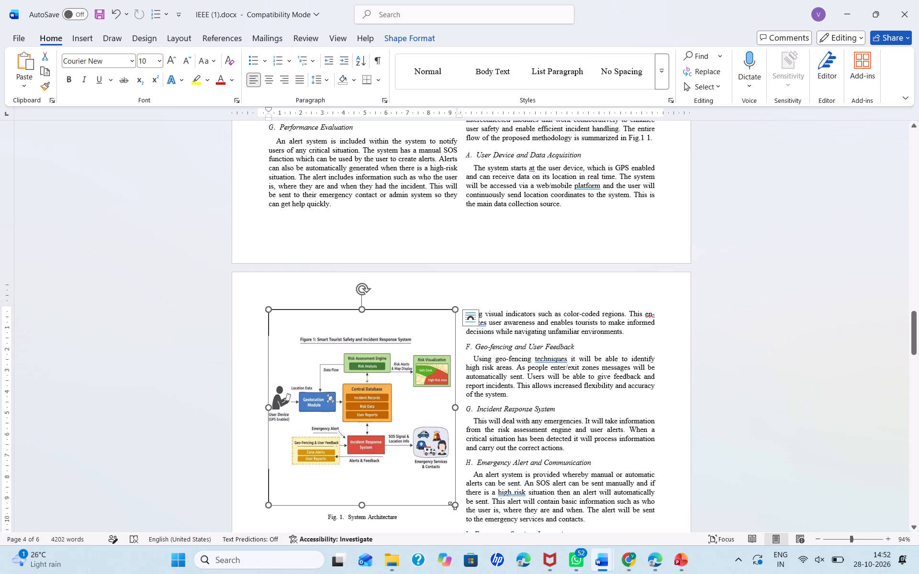
key("Delete")
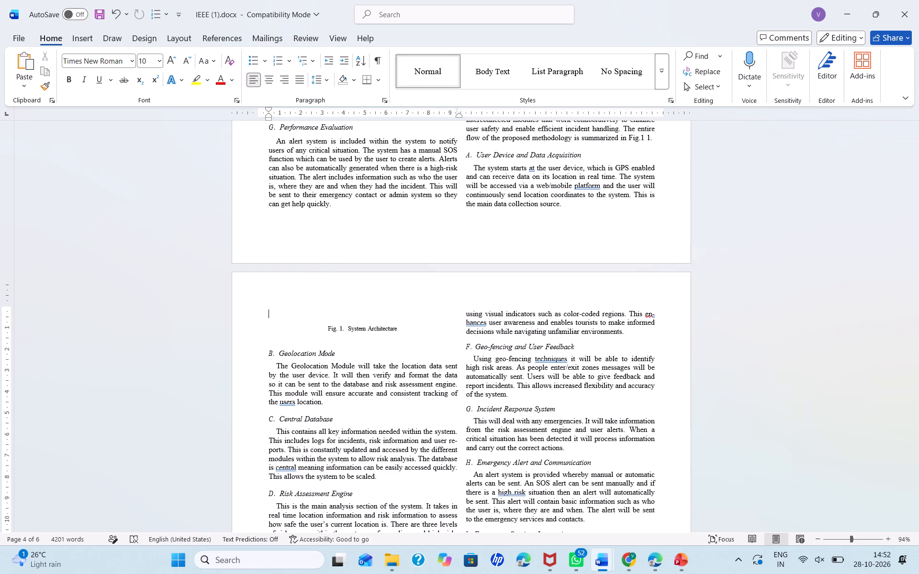
key("ctrl+v")
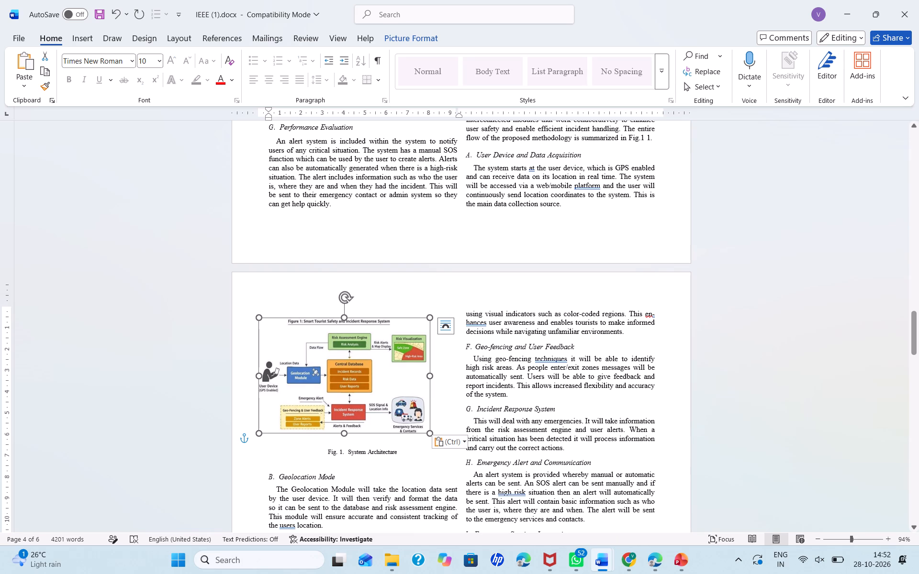
left_click(767, 434)
left_click(372, 398)
Check the placement of the pasted architecture diagram and the surrounding System Architecture text across pages 3 and 4.
scroll(737, 276, "down", 2)
scroll(737, 276, "up", 1)
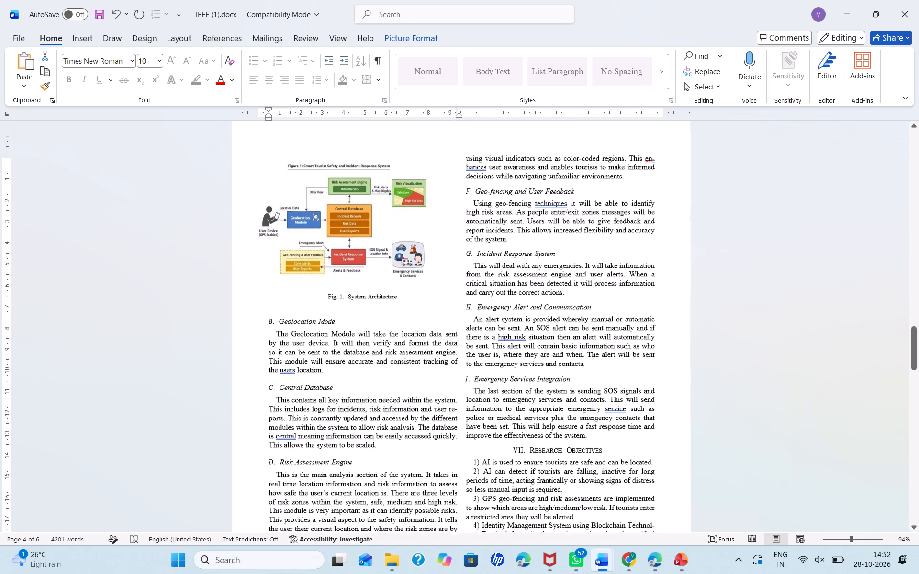
scroll(737, 276, "up", 1)
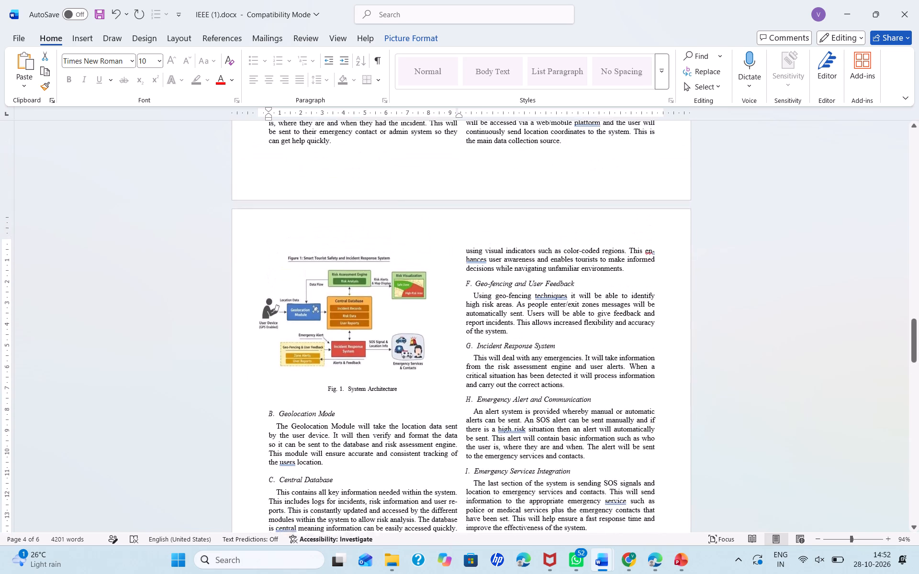
scroll(737, 276, "up", 1)
scroll(737, 276, "down", 1)
scroll(737, 276, "up", 3)
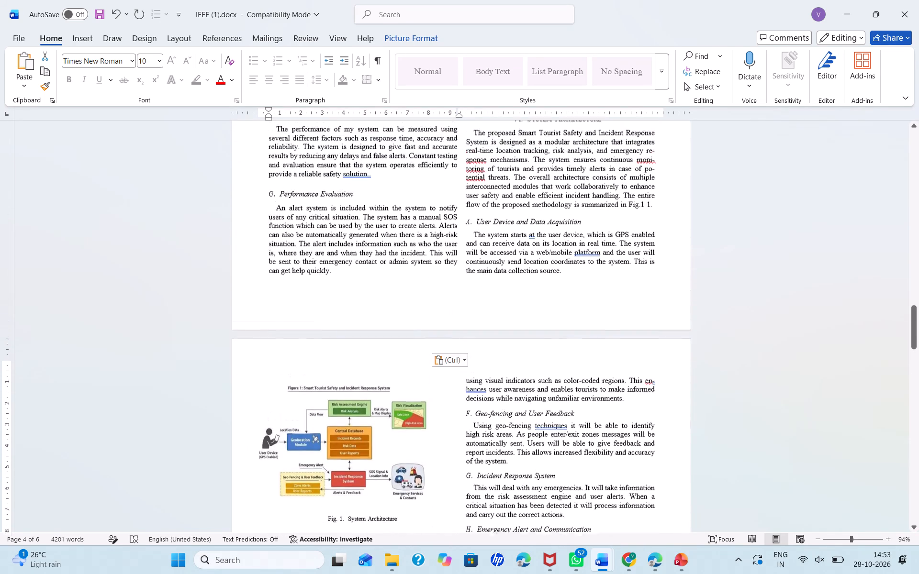
scroll(737, 276, "up", 3)
scroll(737, 276, "down", 3)
scroll(737, 276, "up", 1)
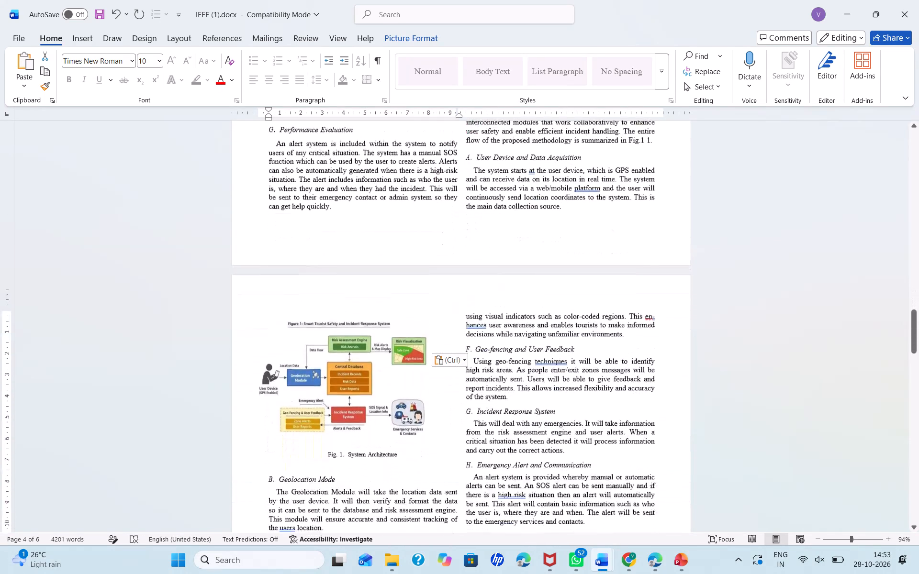
scroll(737, 276, "up", 1)
scroll(737, 276, "down", 5)
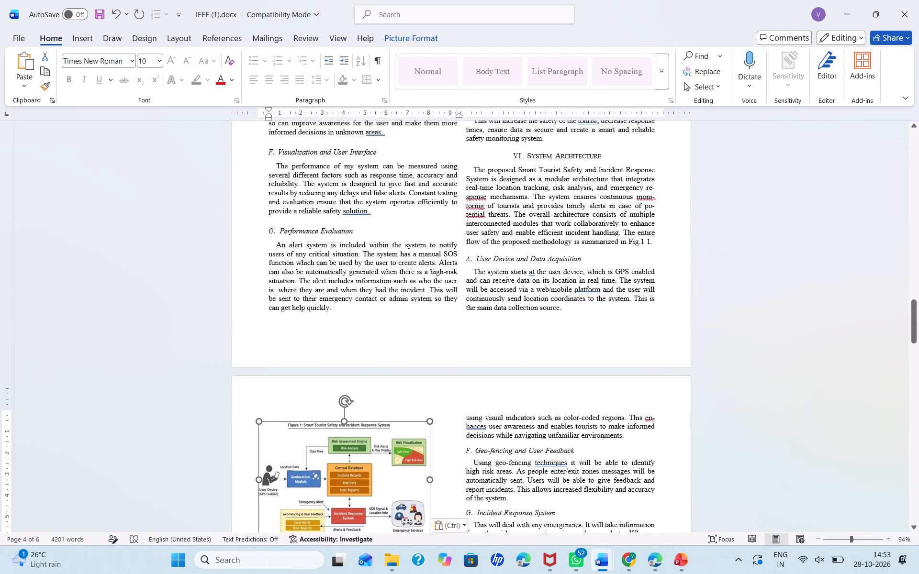
left_click(795, 332)
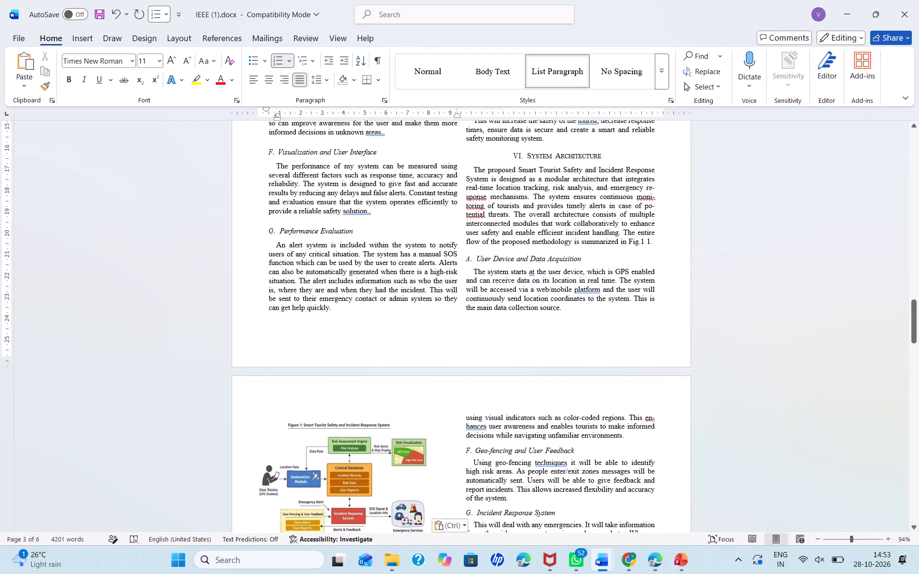
Nudge the system architecture diagram to the right until it is centred above the Fig. 1 caption.
left_click(353, 468)
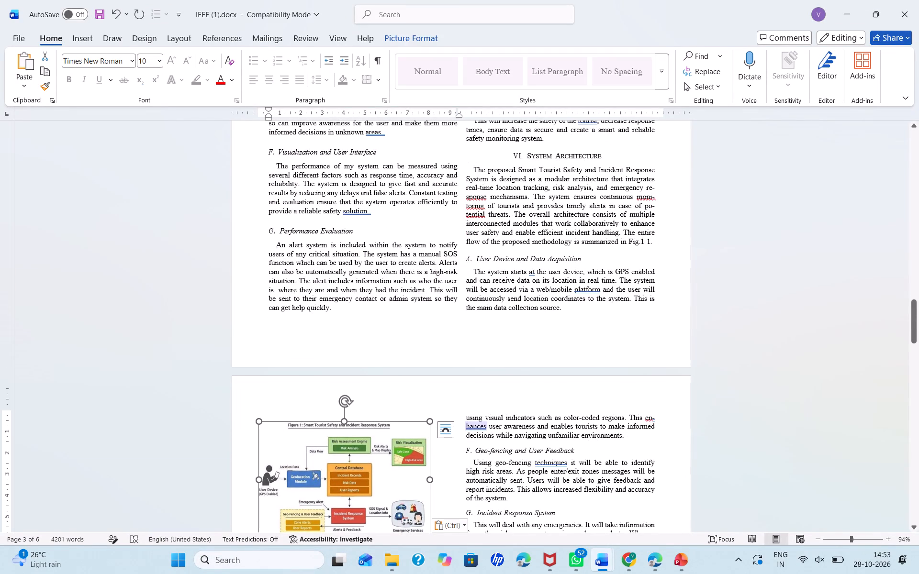
scroll(701, 366, "down", 2)
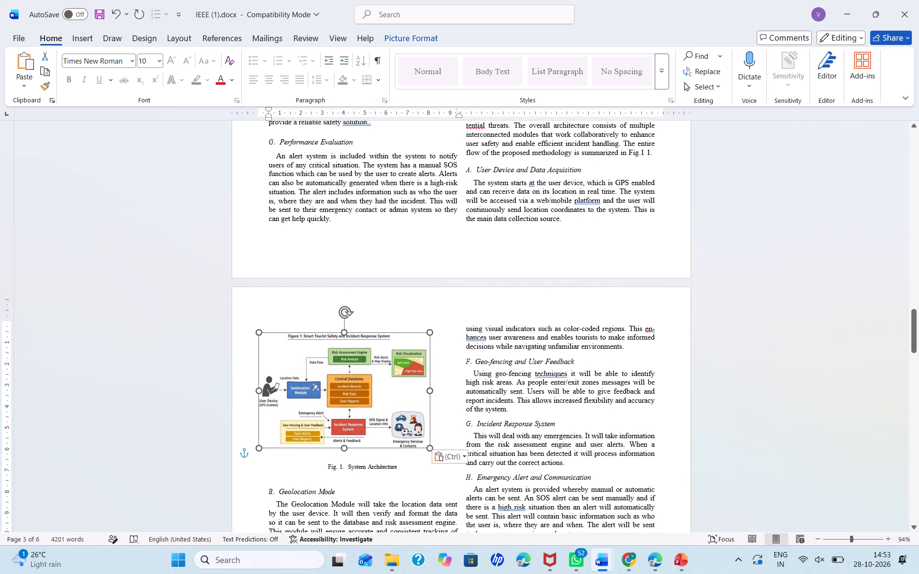
left_click(380, 375)
key("Right")
key("Right")
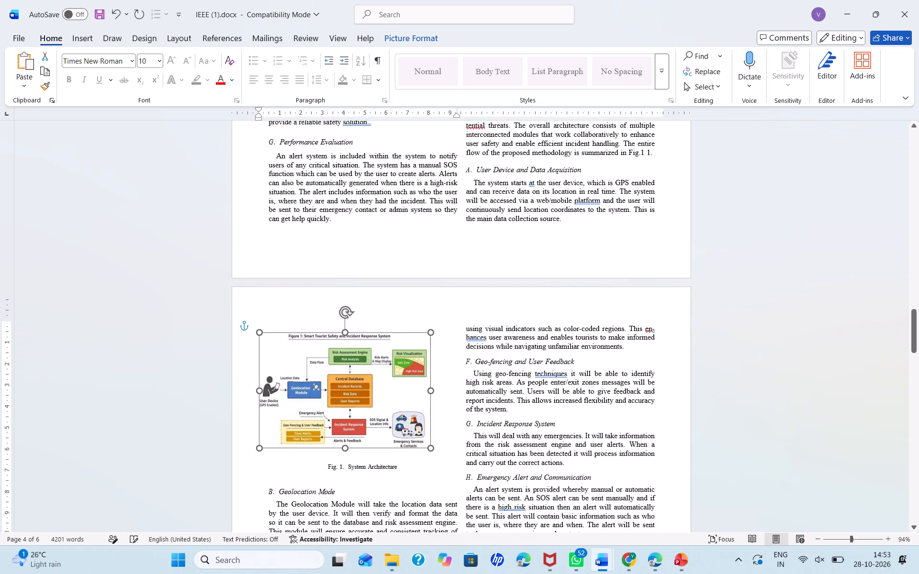
key("Right")
key("Right")
key("Right")
key("Right")
key("Right")
key("Right")
key("Right")
key("Right")
key("Right")
key("Right")
key("Right")
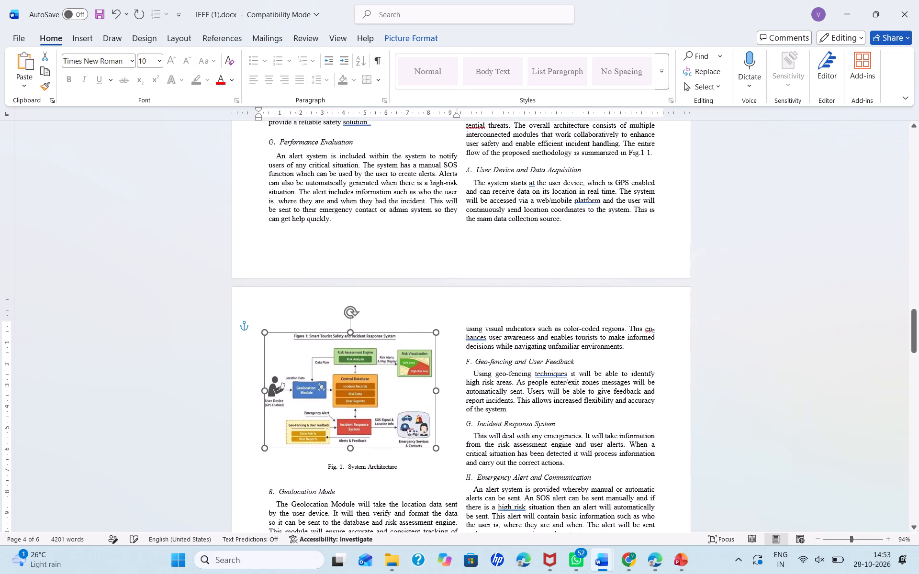
key("Right")
key("Right")
key("Right")
key("Right")
key("Right")
key("Right")
key("Right")
key("Right")
key("Right")
key("Right")
key("Right")
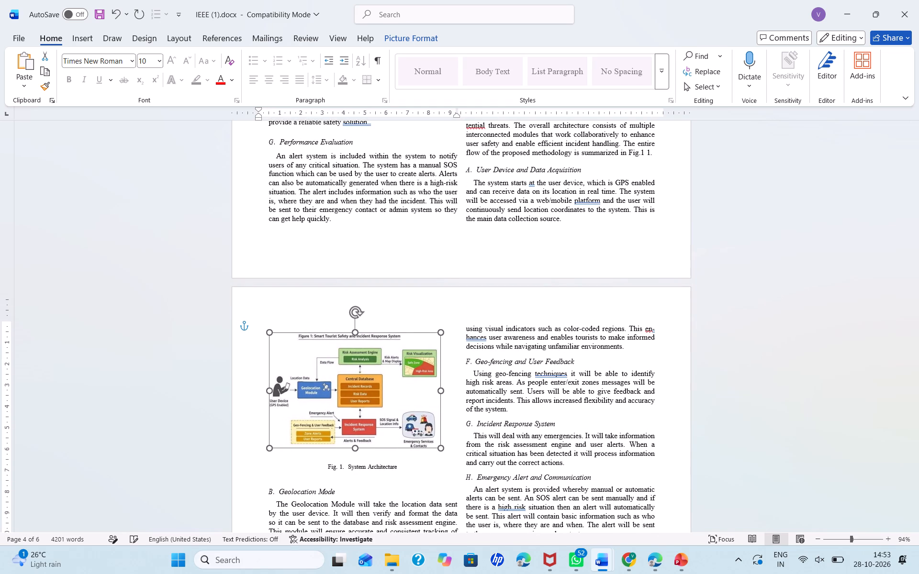
key("Right")
key("Right")
key("Right")
key("Right")
key("Right")
key("Right")
key("Right")
key("Right")
key("Right")
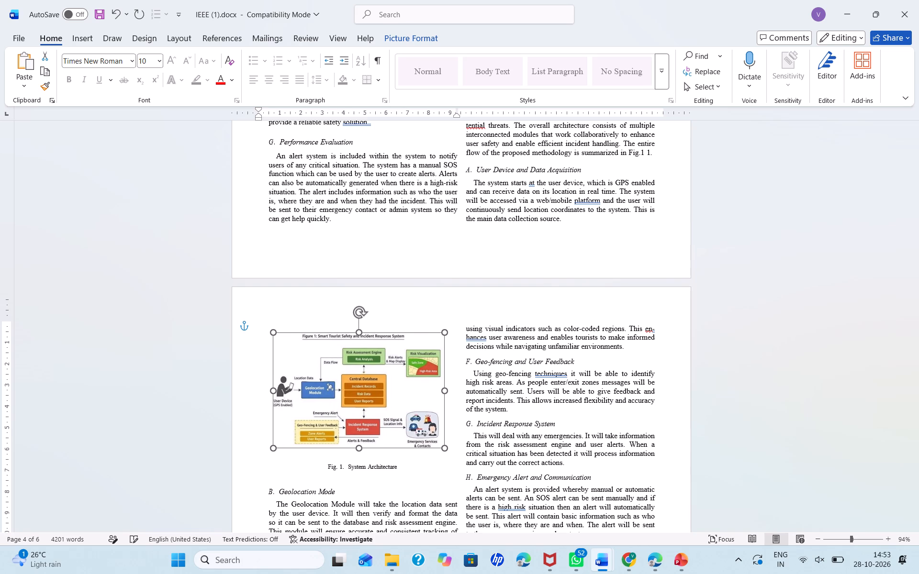
key("Right")
Fine-tune the diagram's vertical position, settling it slightly higher with a small gap above the Fig. 1 caption.
key("Down")
key("Down")
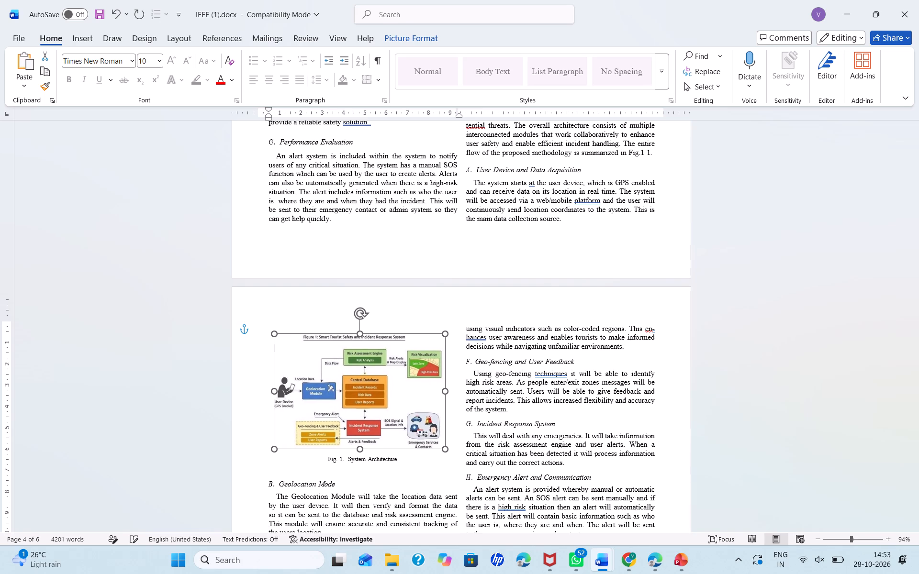
key("Down")
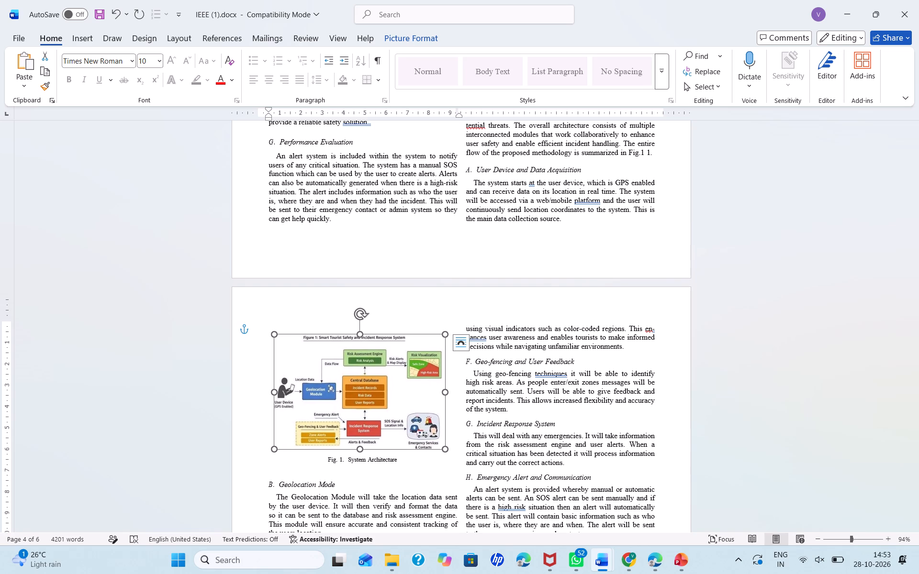
key("Up")
key("Up")
key("Up")
key("Up")
key("Up")
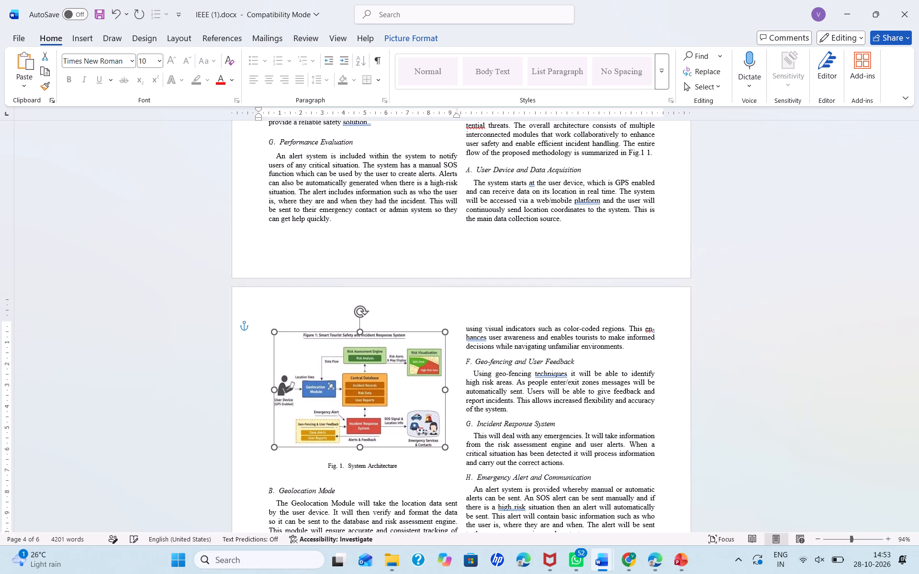
key("Up")
key("Up")
key("Up")
key("Up")
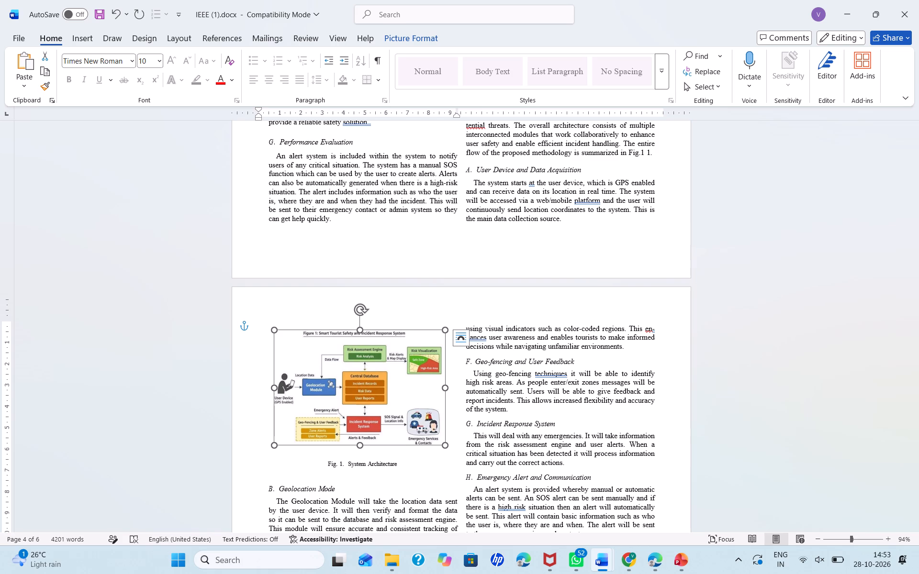
Enlarge the architecture diagram, mainly in height, so that it nearly fills the column width above its caption.
scroll(762, 300, "up", 2)
scroll(762, 300, "down", 2)
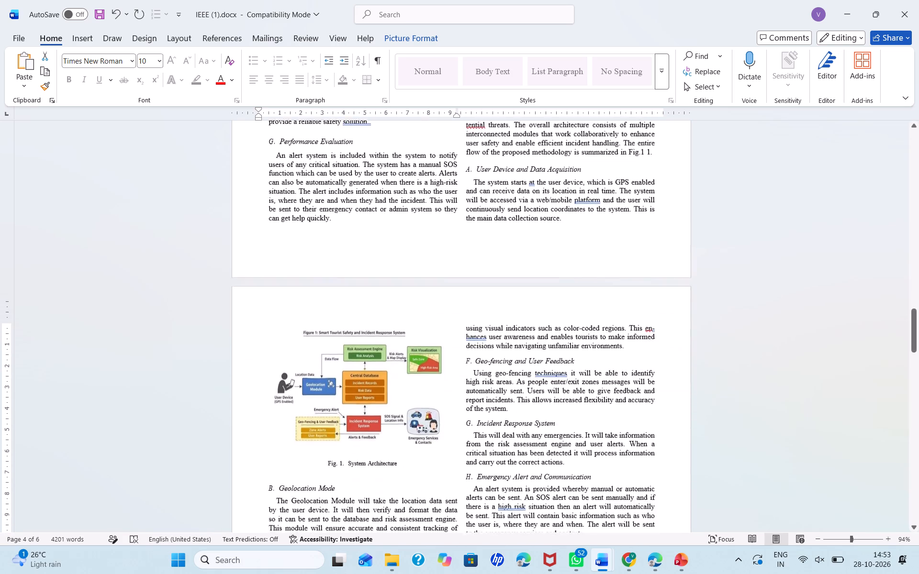
scroll(762, 300, "down", 2)
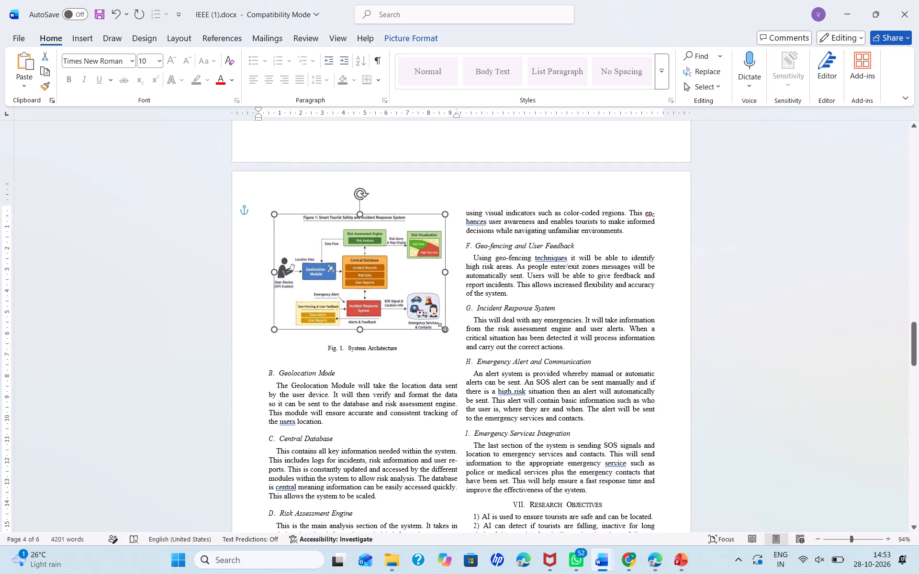
left_click(447, 330)
left_click_drag(447, 330, 449, 347)
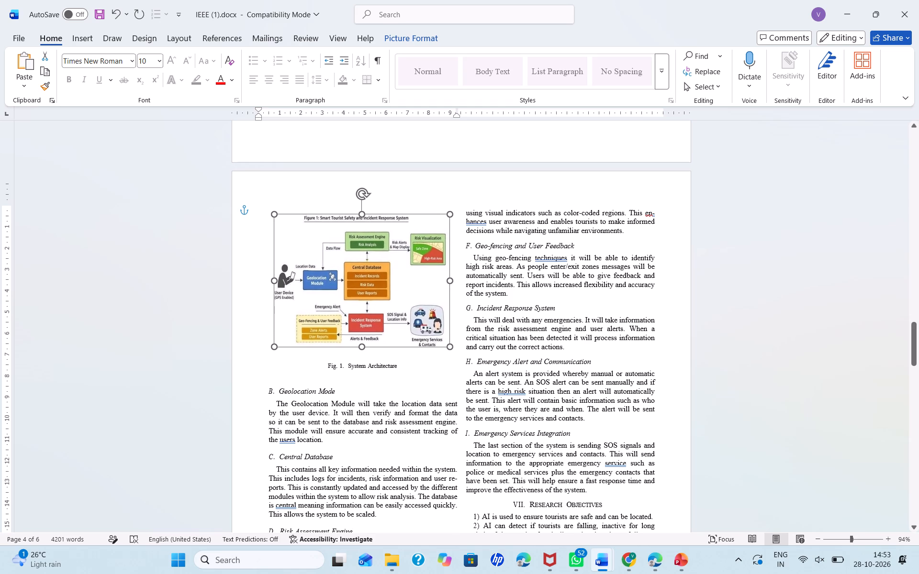
left_click_drag(449, 347, 453, 348)
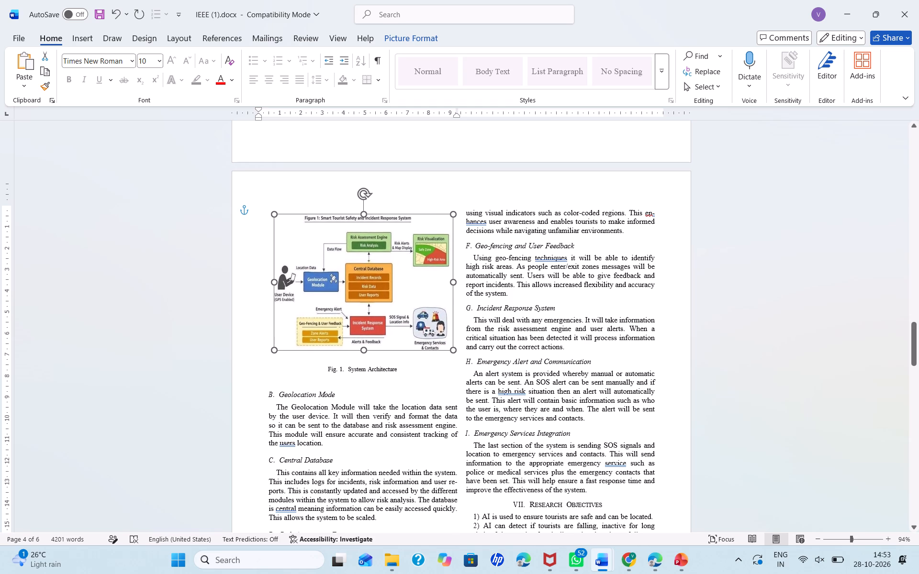
left_click_drag(453, 348, 451, 349)
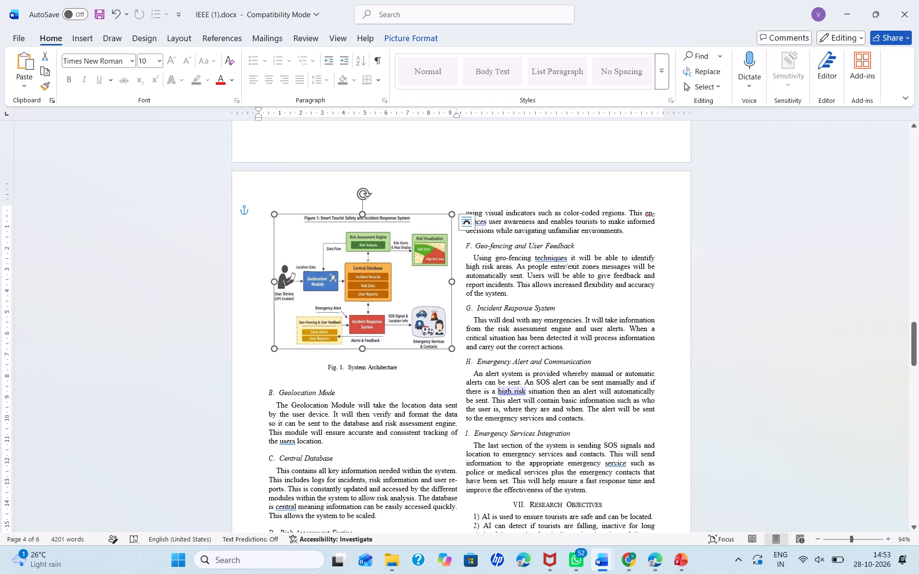
left_click(829, 291)
Examine the layout of pages 4 and 5, especially the column ends around Risk Visualization Mode and the Research Objectives.
scroll(829, 291, "down", 2)
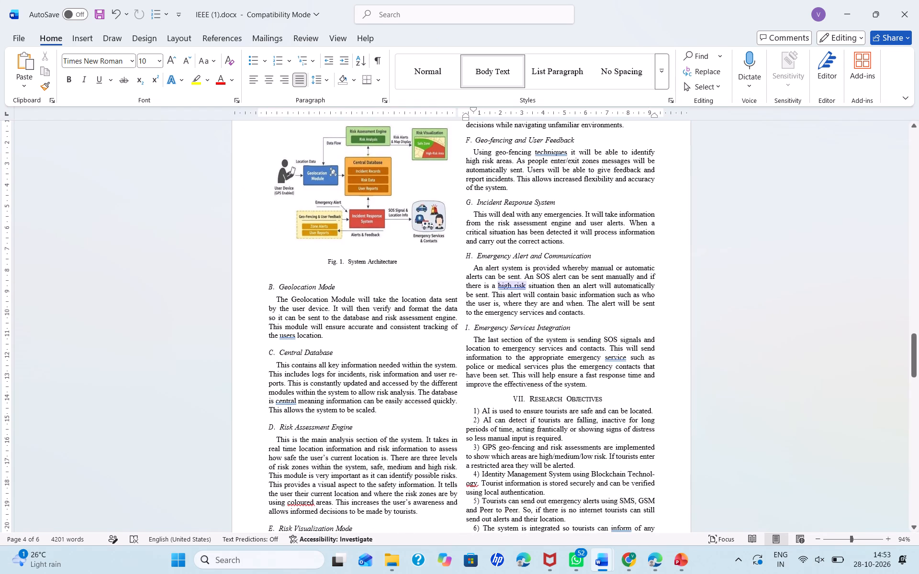
scroll(437, 281, "down", 5)
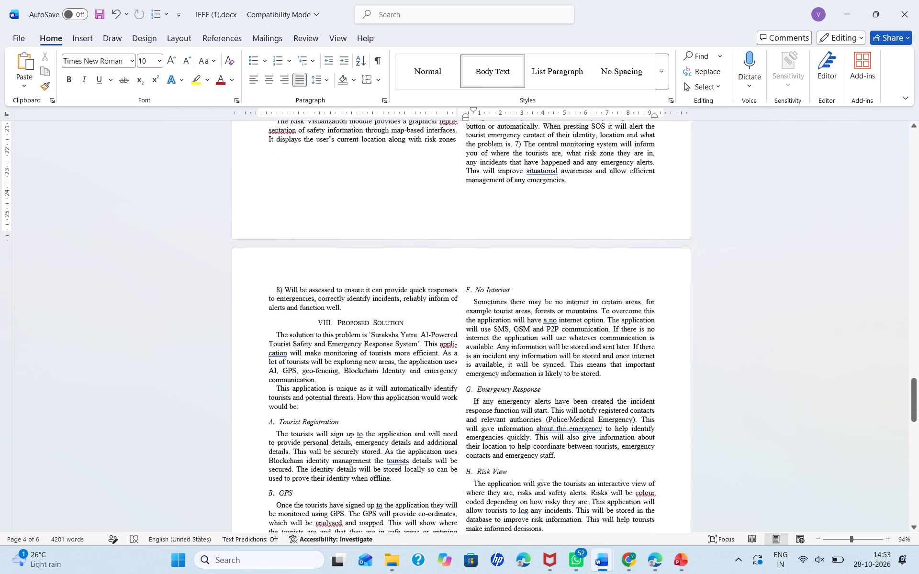
scroll(437, 281, "up", 3)
scroll(437, 281, "down", 1)
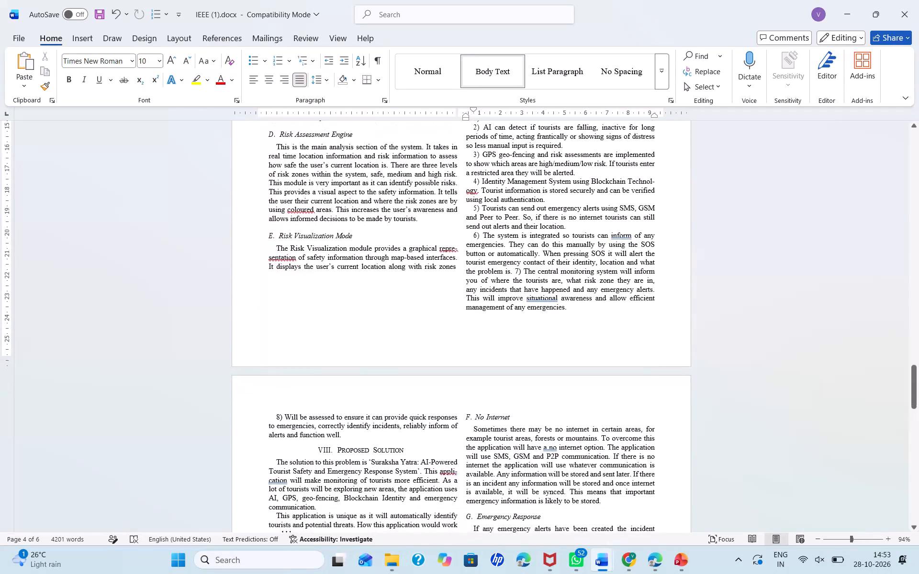
scroll(437, 281, "up", 5)
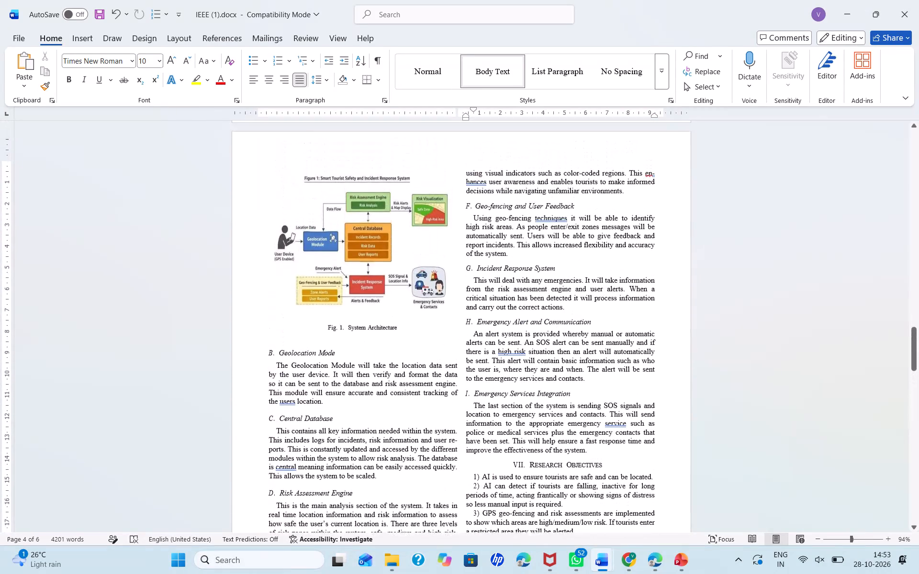
scroll(437, 281, "down", 4)
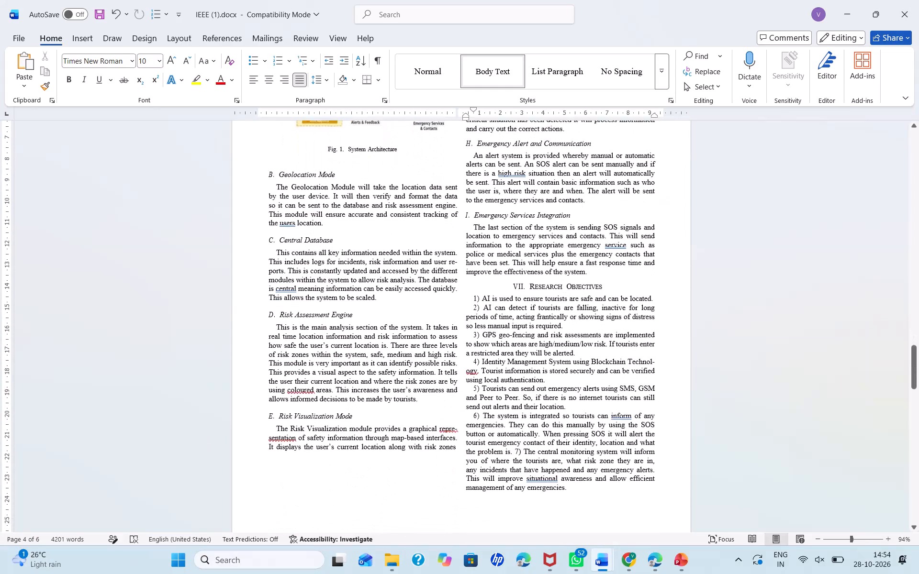
scroll(437, 281, "down", 2)
left_click(297, 326)
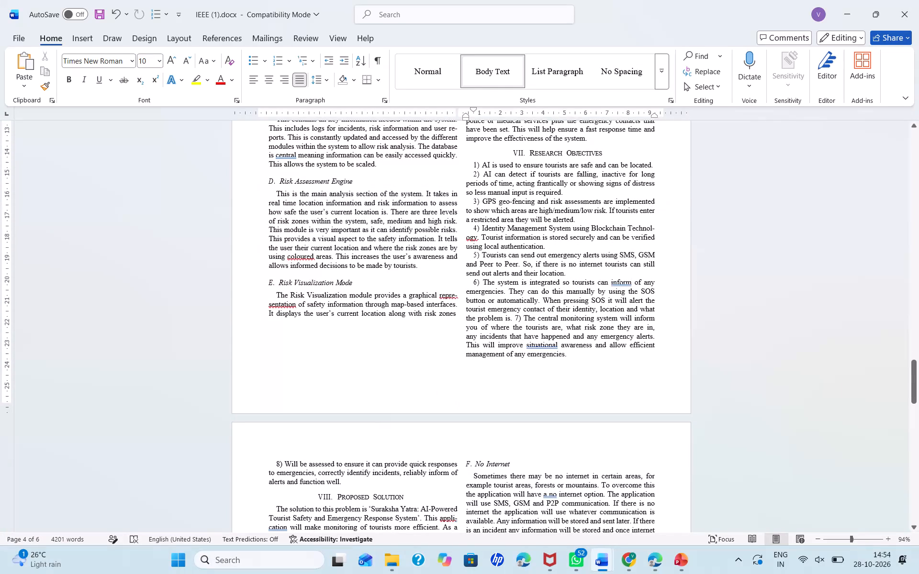
left_click(454, 314)
scroll(416, 411, "down", 1)
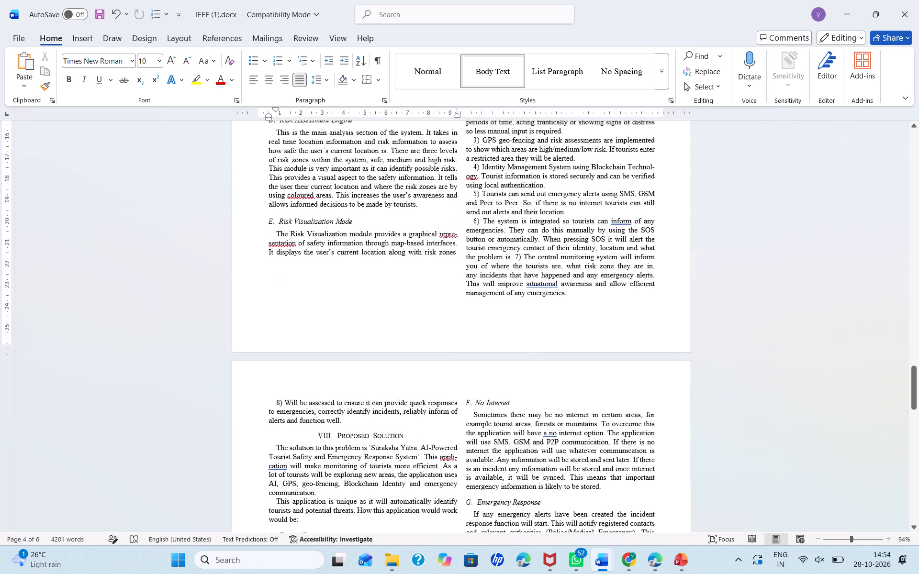
scroll(416, 411, "down", 2)
scroll(416, 411, "up", 7)
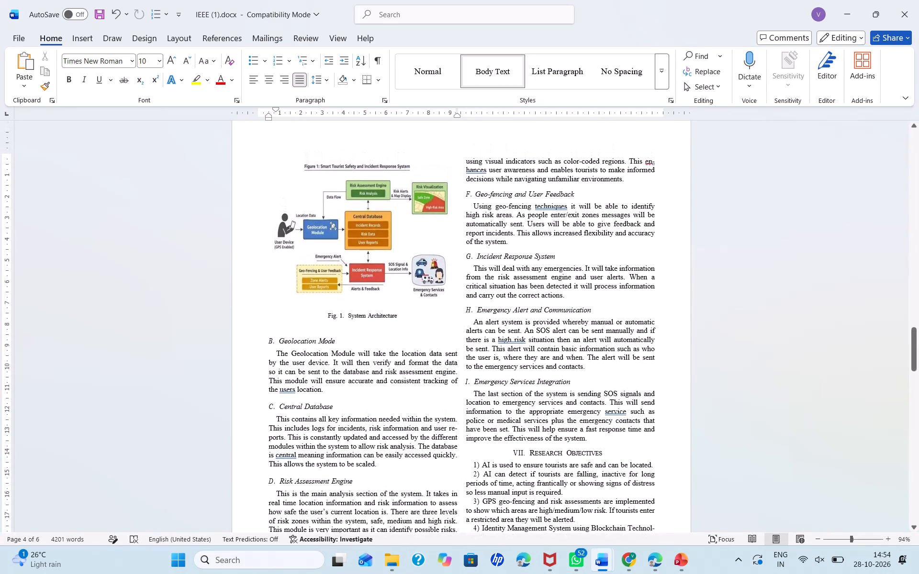
Insert eight small blank lines above the architecture diagram at the top of page 4 to push the column's content down.
left_click(321, 152)
key("Return")
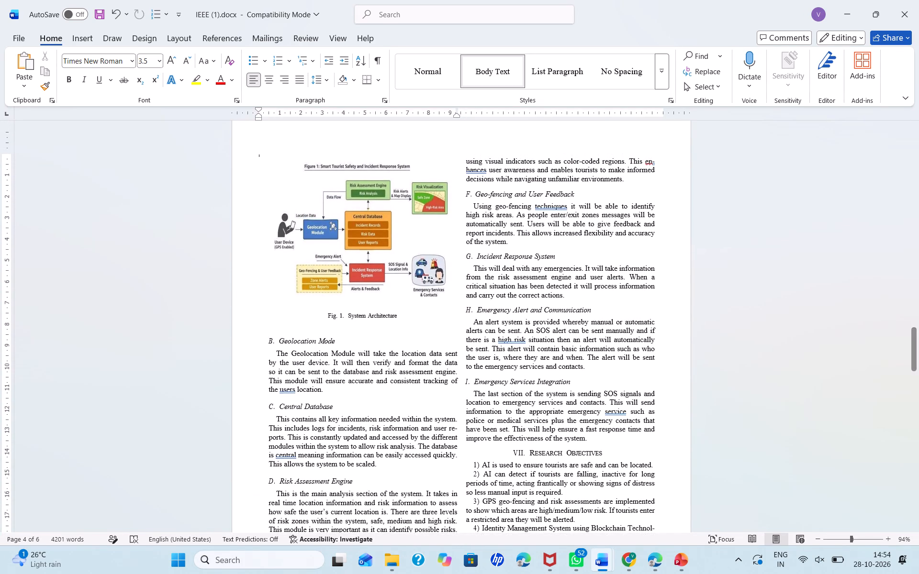
key("Return")
key("Return")
key("Return")
key("Return")
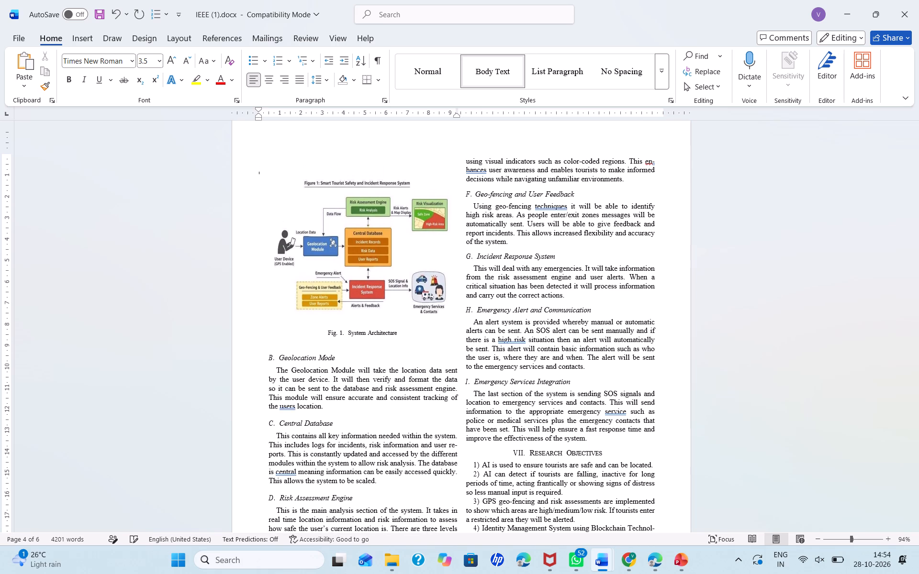
key("Return")
scroll(321, 152, "down", 3)
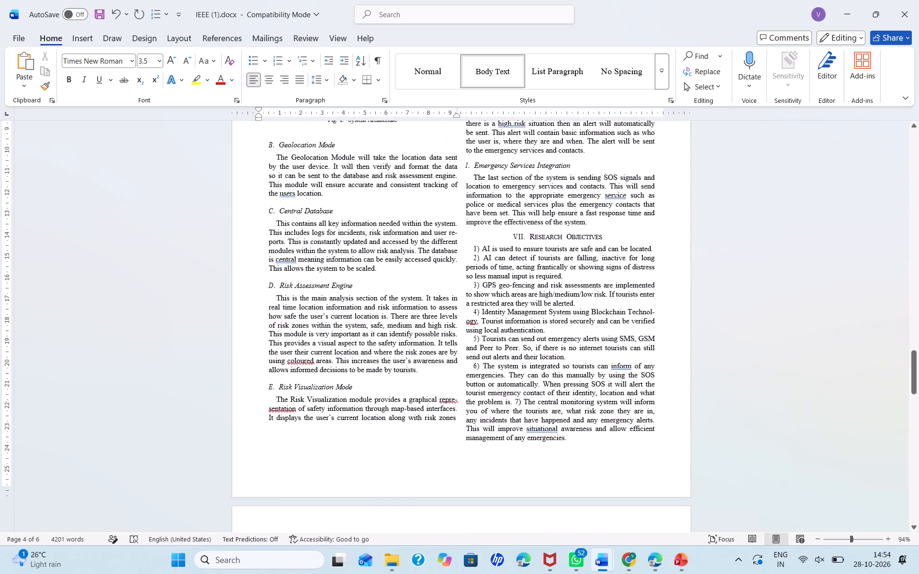
scroll(321, 152, "down", 2)
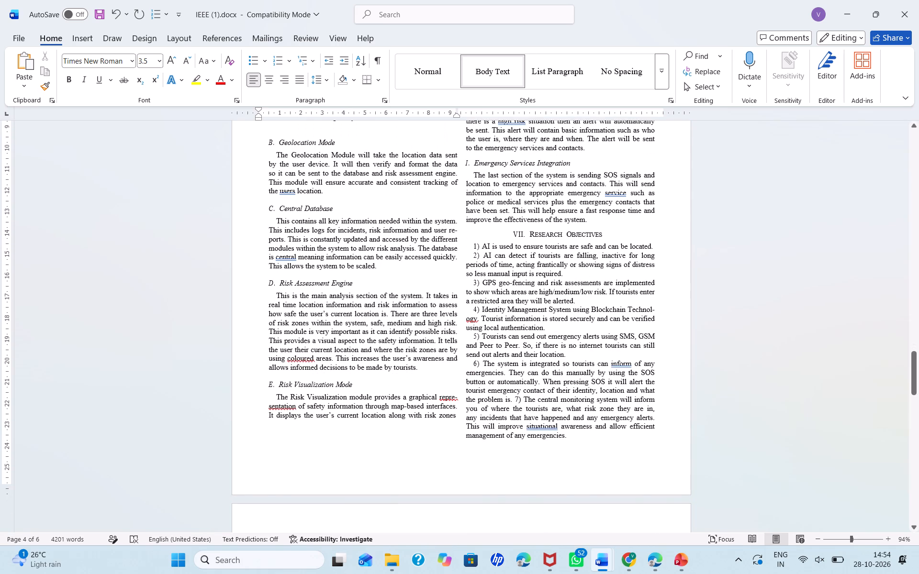
key("Return")
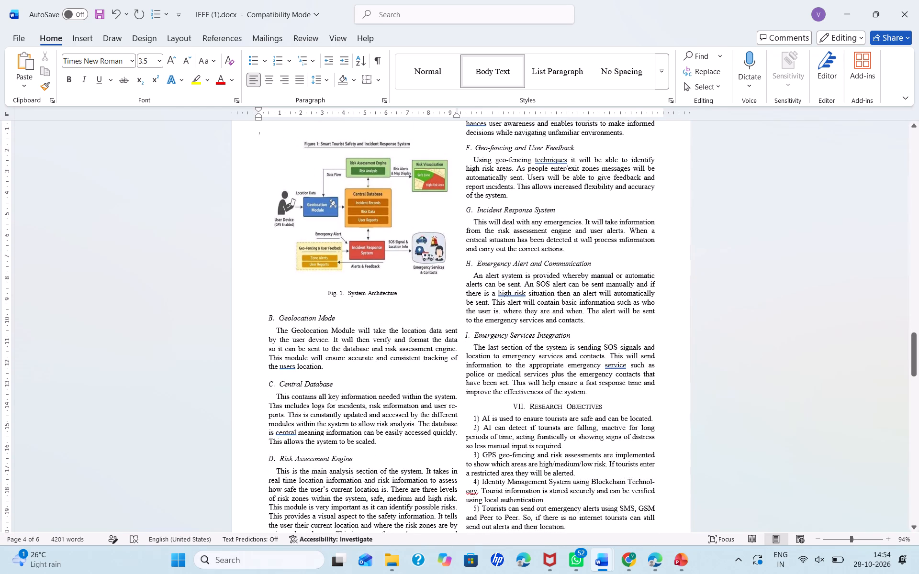
key("Return")
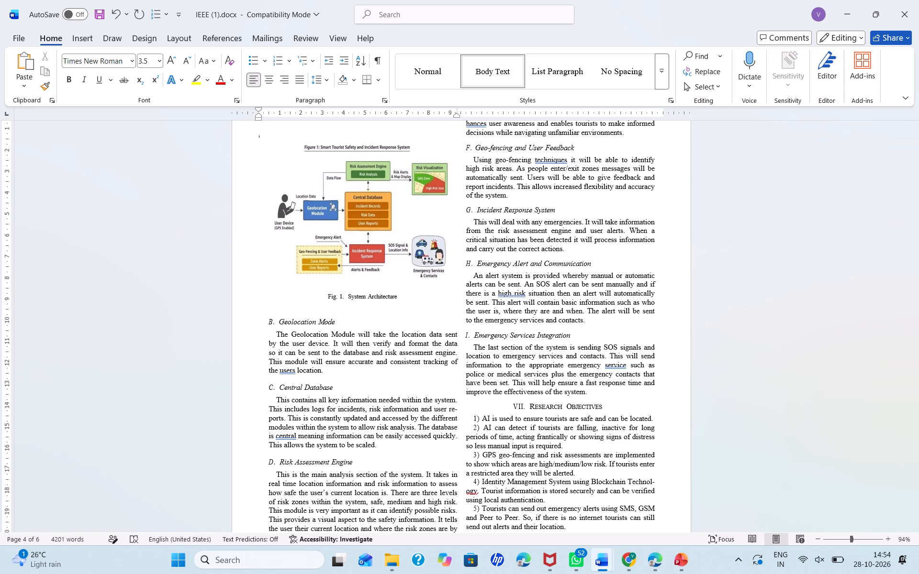
left_click(514, 190)
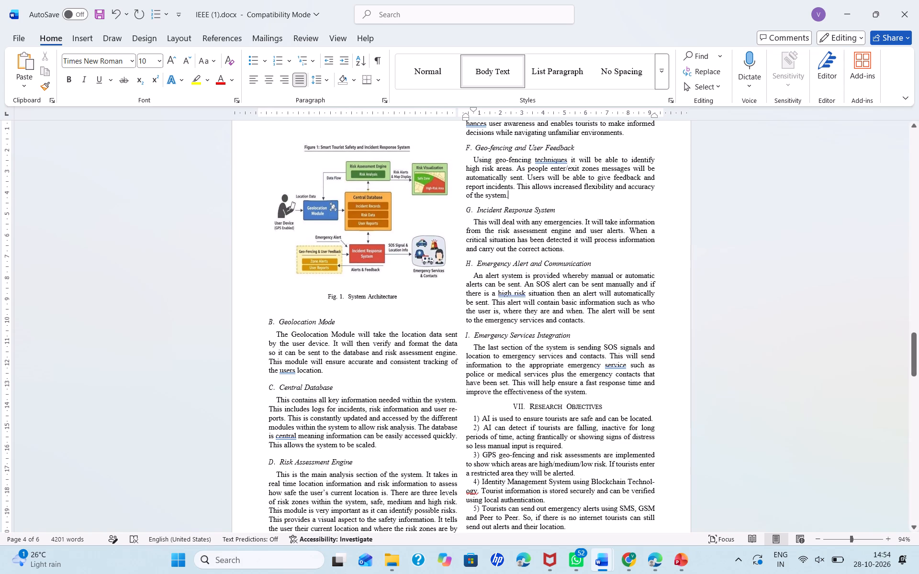
Nudge the architecture diagram up slightly within the space above the Fig. 1 caption.
scroll(773, 252, "down", 3)
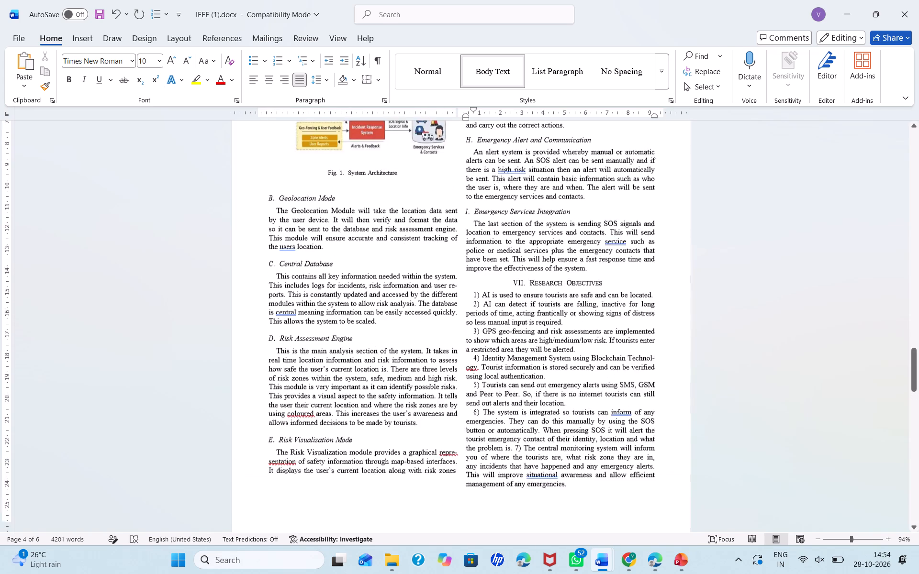
scroll(773, 252, "down", 1)
scroll(773, 252, "up", 4)
scroll(773, 252, "down", 1)
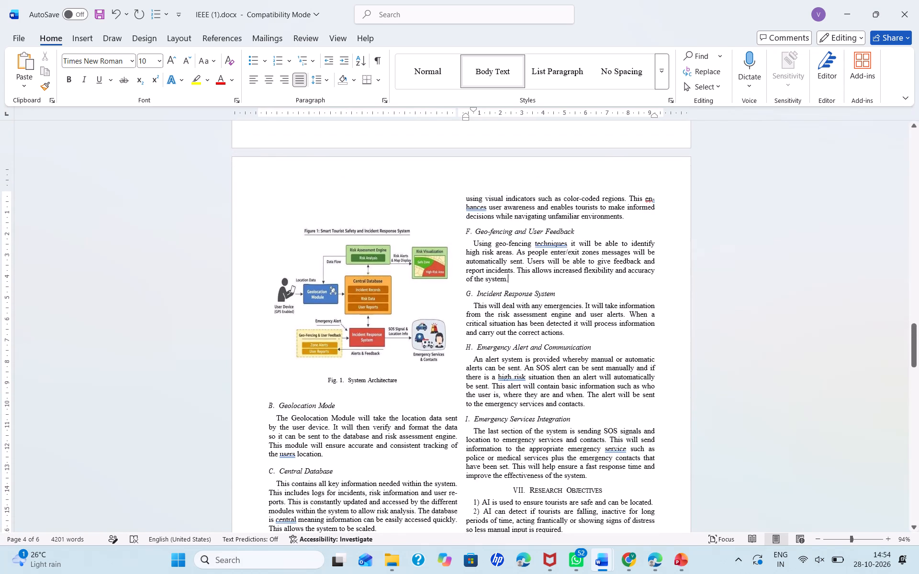
left_click(384, 295)
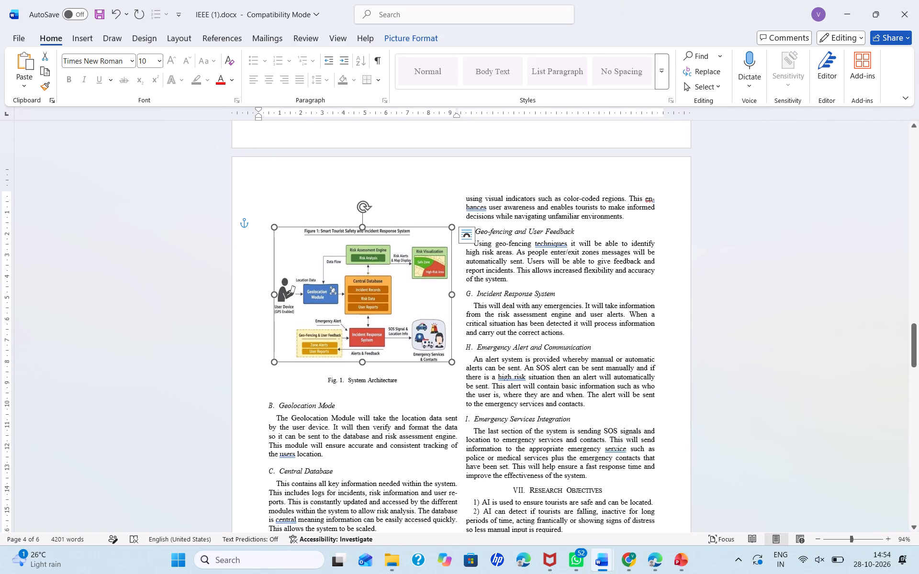
key("Up")
key("Up")
key("Up")
key("Up")
key("Up")
key("Up")
key("Up")
key("Up")
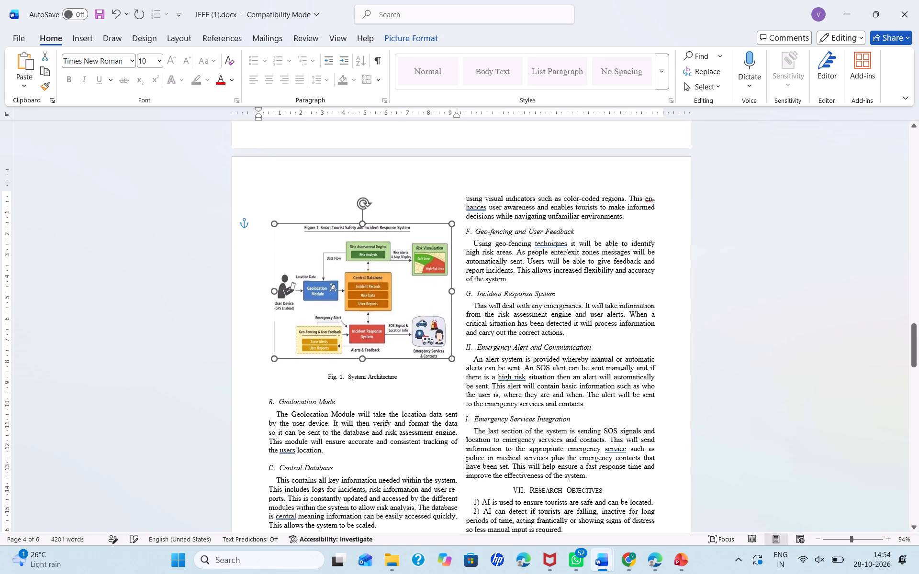
key("Up")
key("Up")
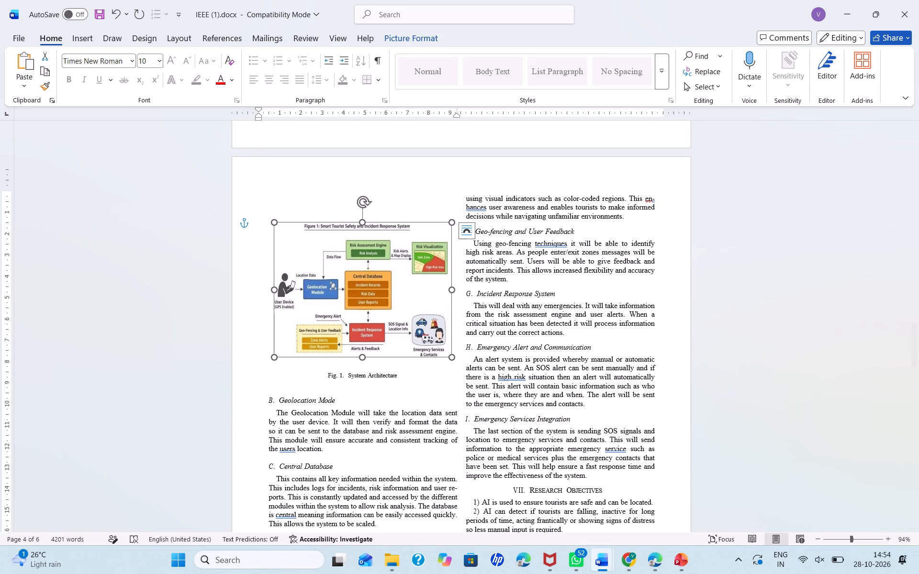
Check the column endings on page 4 and how the text continues onto page 5.
scroll(435, 382, "down", 2)
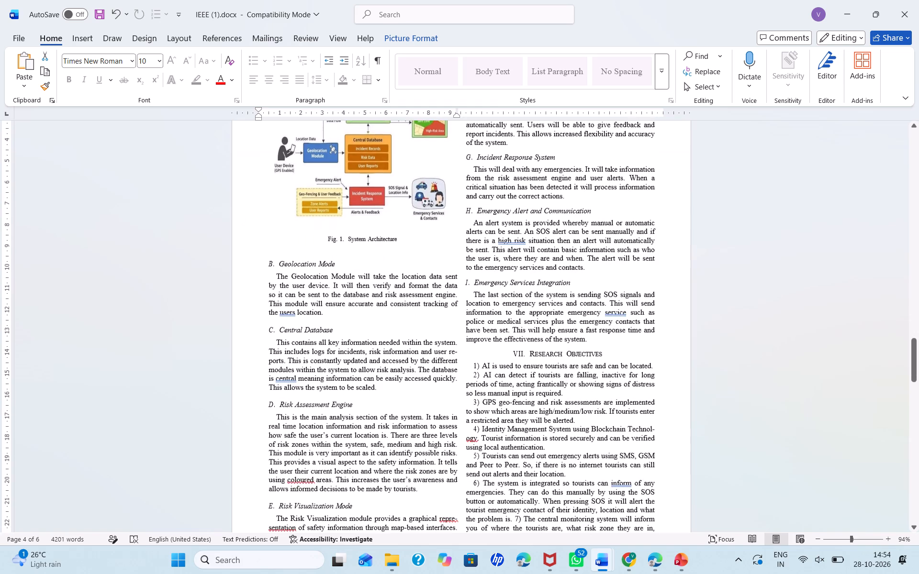
scroll(435, 382, "down", 5)
scroll(435, 382, "up", 2)
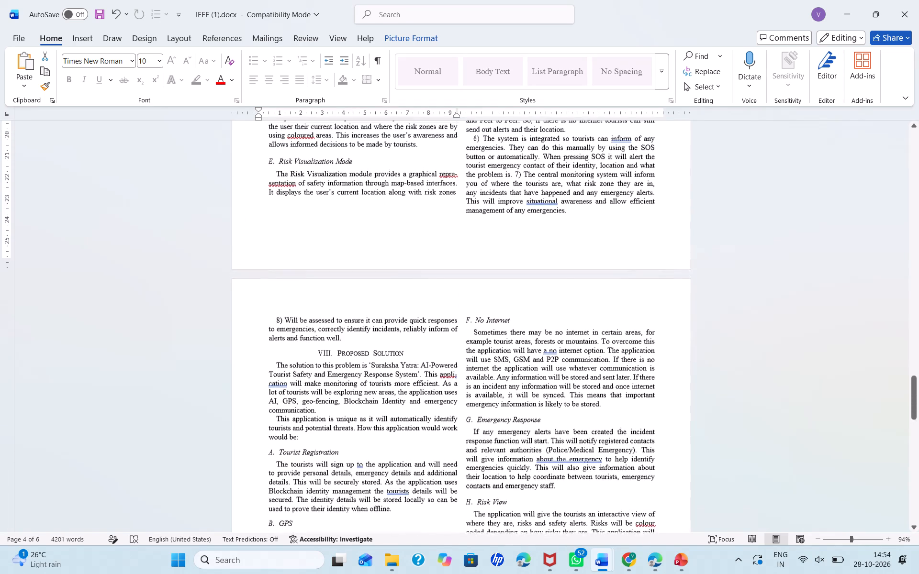
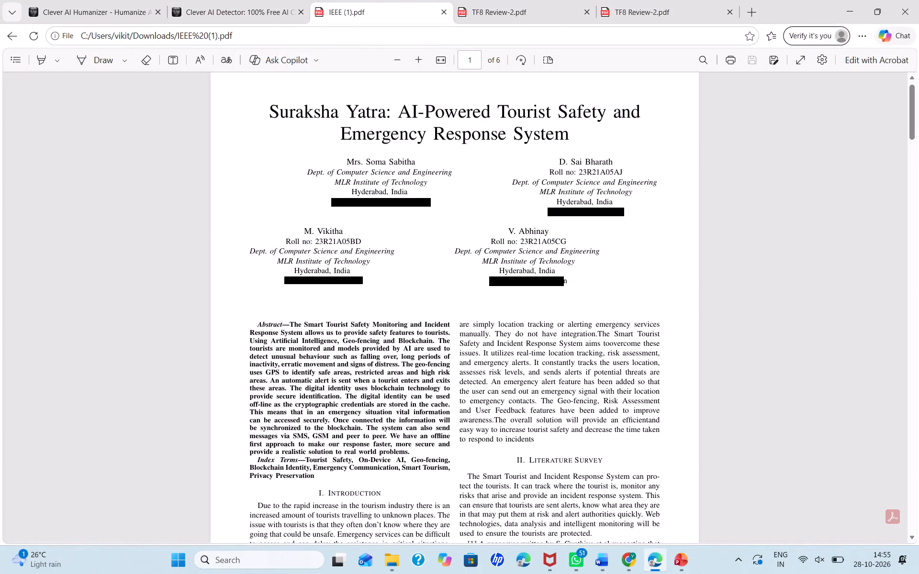
Switch to IEEE (1).docx in Word and check the layout of its references page.
left_click(605, 556)
left_click(695, 520)
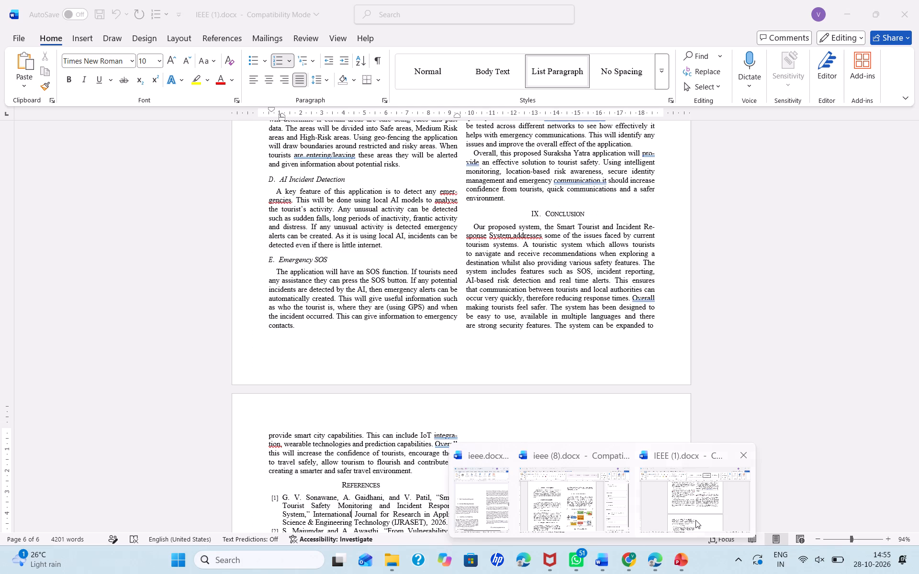
scroll(520, 364, "down", 4)
scroll(520, 364, "up", 1)
scroll(520, 364, "down", 7)
scroll(520, 364, "up", 3)
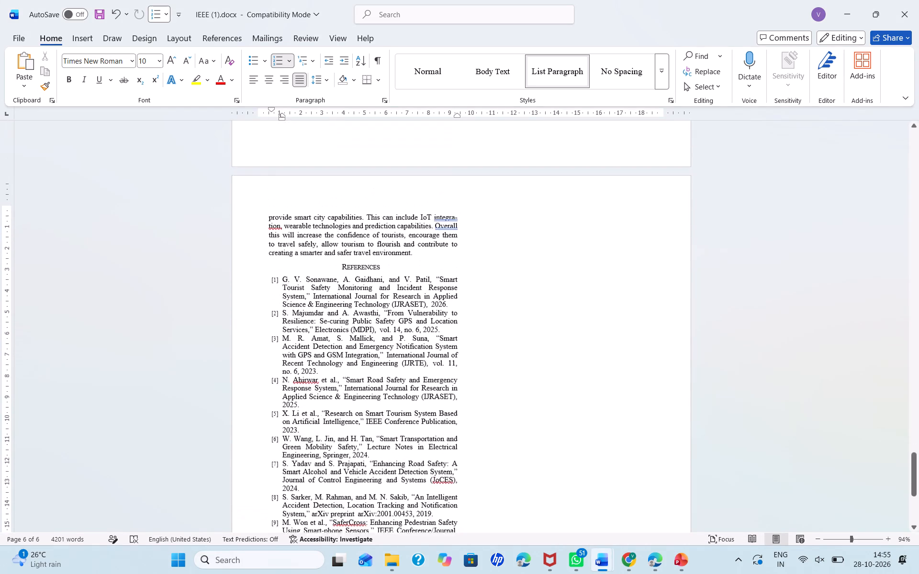
Nudge the architecture diagram on page 4 slightly upward, widening the gap above the Fig. 1 caption.
scroll(520, 364, "up", 9)
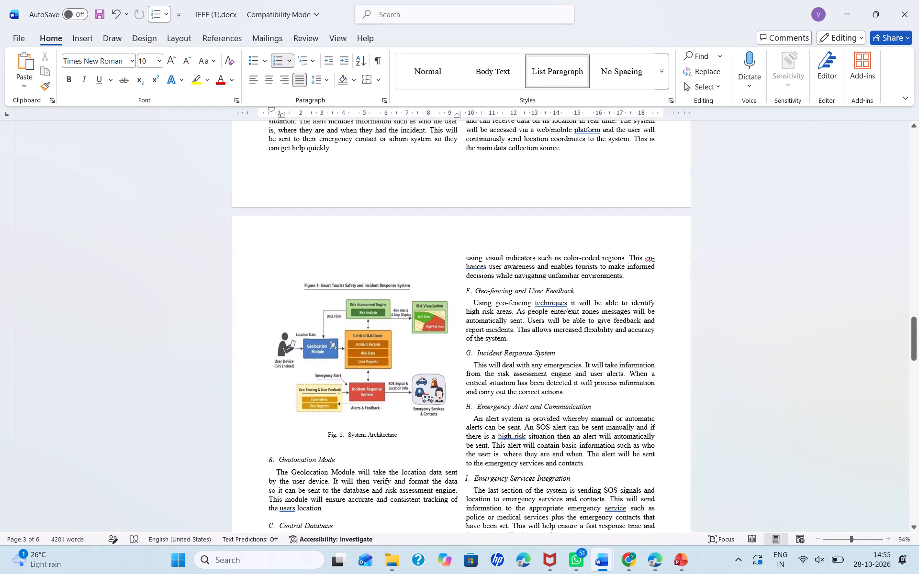
left_click(372, 361)
key("Up")
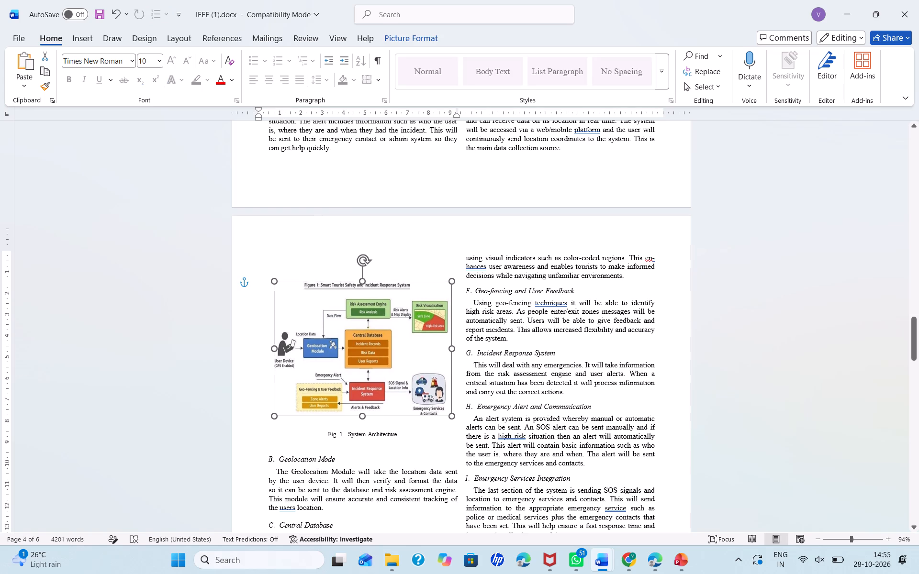
key("Up")
key("Up")
key("Up")
key("Up")
key("Up")
key("Up")
key("Up")
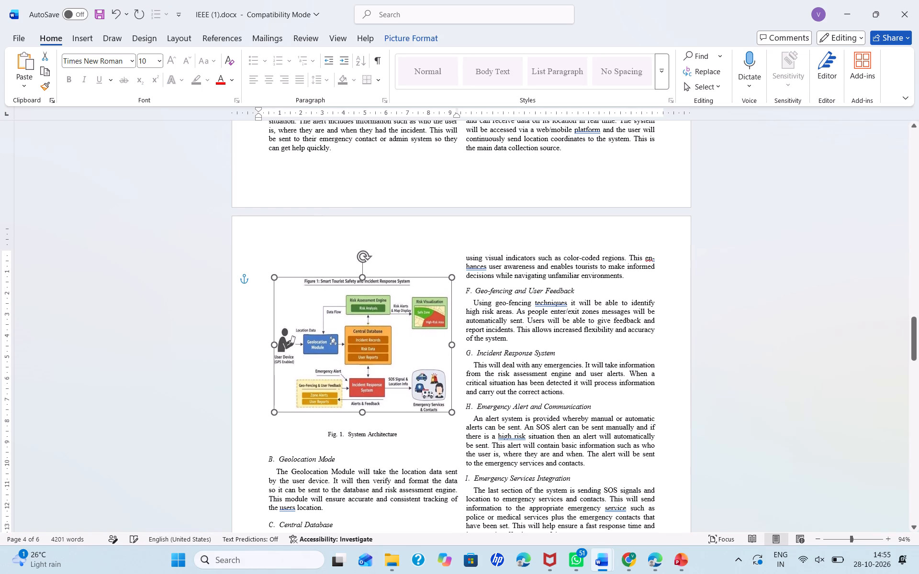
key("Up")
key("Up")
key("Up")
key("Up")
key("Up")
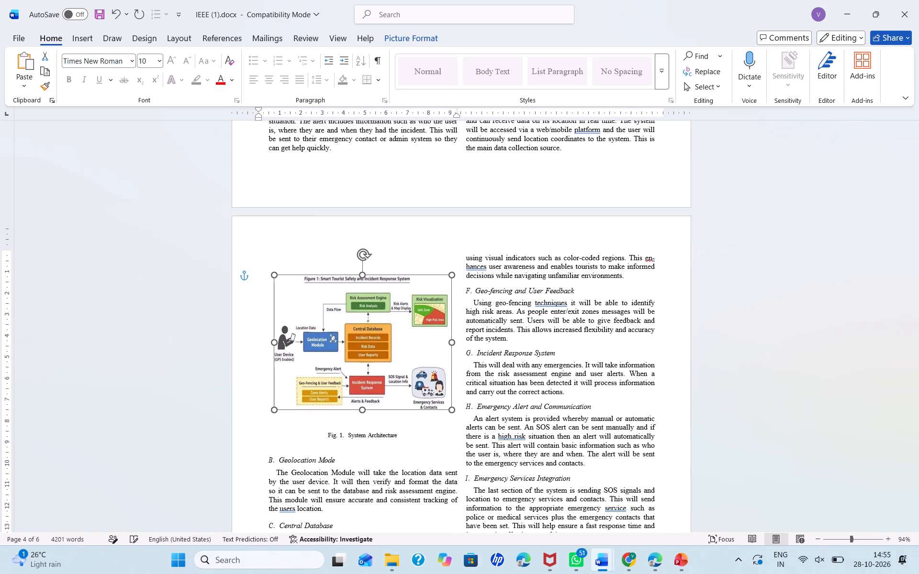
Remove the indent and one small blank line between the architecture diagram and the Fig. 1 caption.
left_click(347, 427)
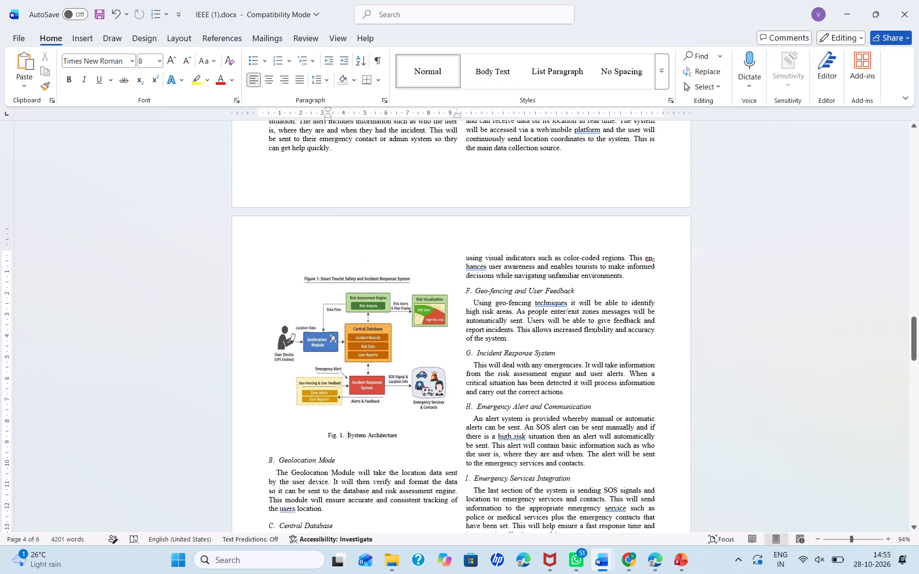
left_click(324, 436)
left_click(318, 422)
key("BackSpace")
key("BackSpace")
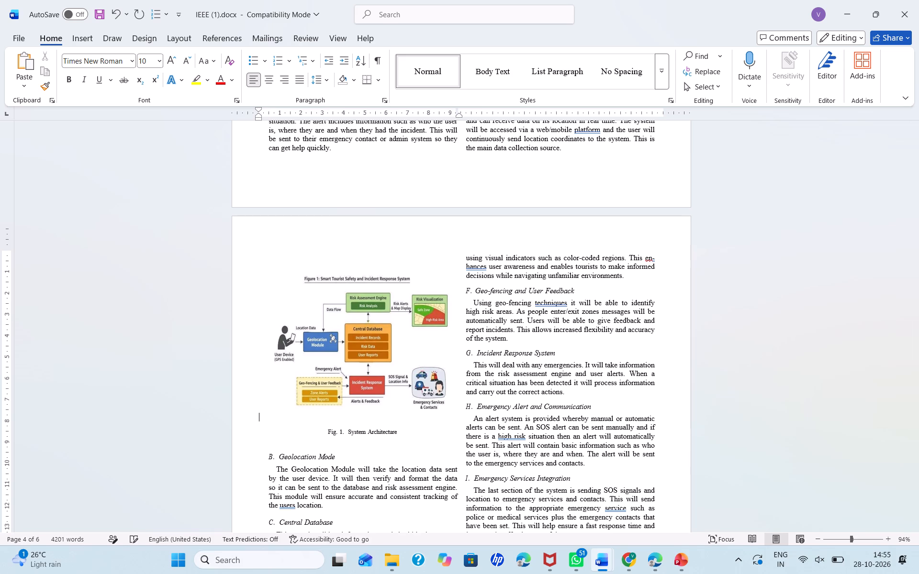
Check the column endings on page 4 and how the Research Objectives continue onto page 5.
scroll(318, 422, "down", 2)
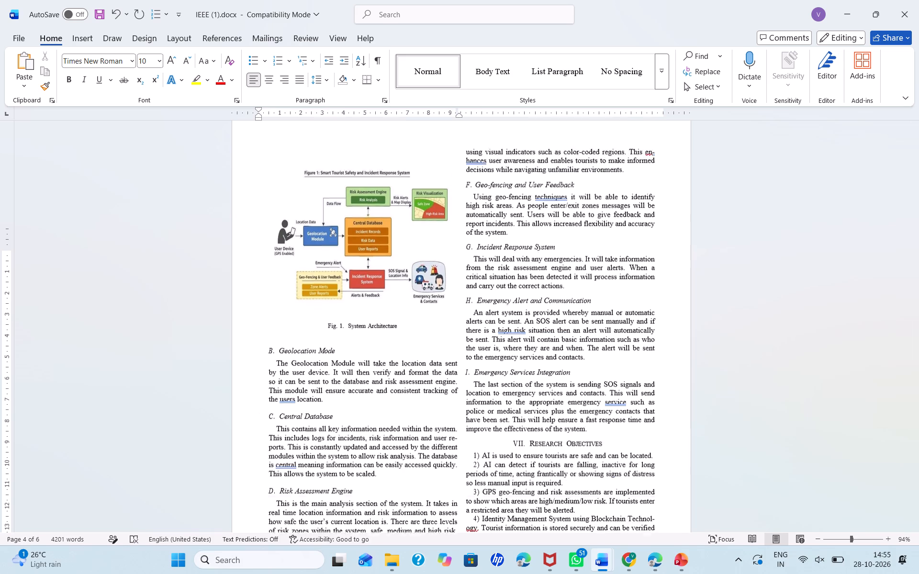
scroll(318, 422, "down", 2)
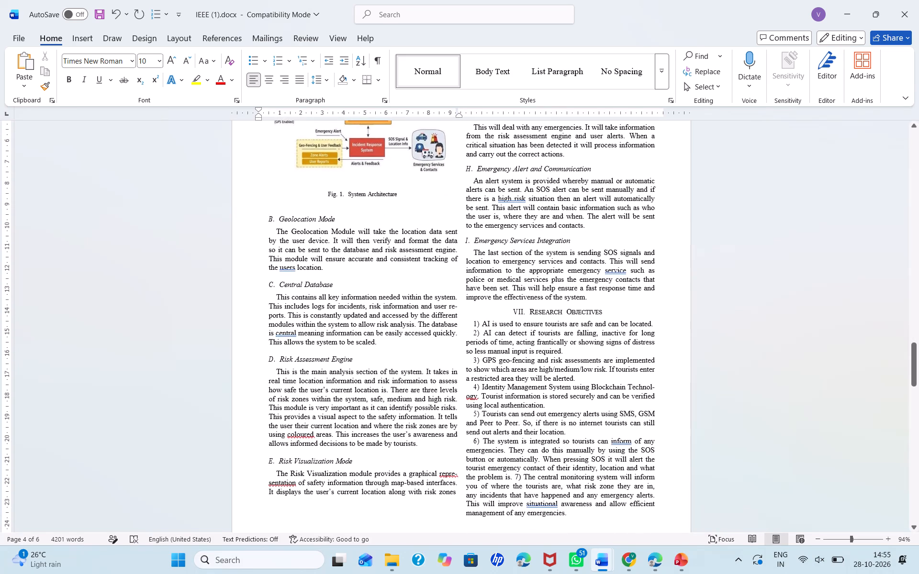
scroll(318, 422, "down", 4)
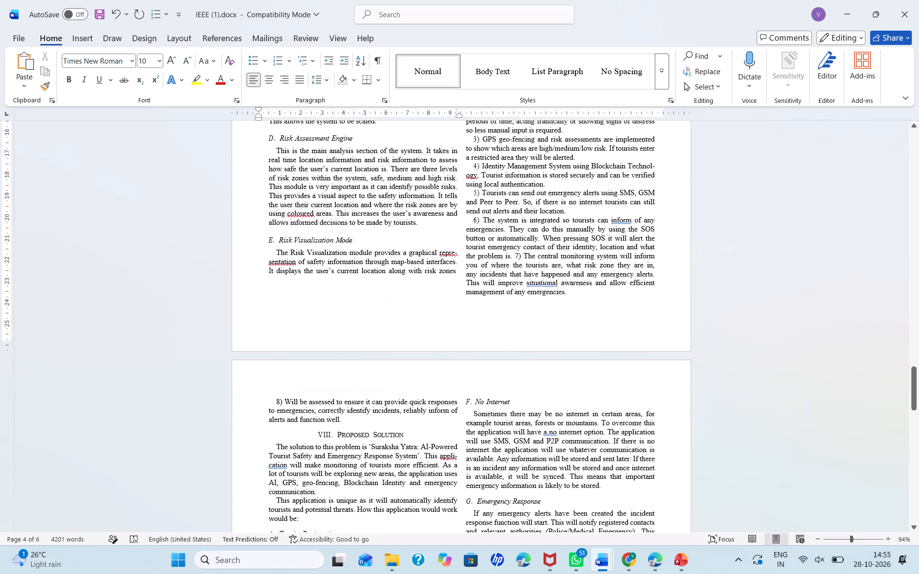
scroll(318, 422, "up", 1)
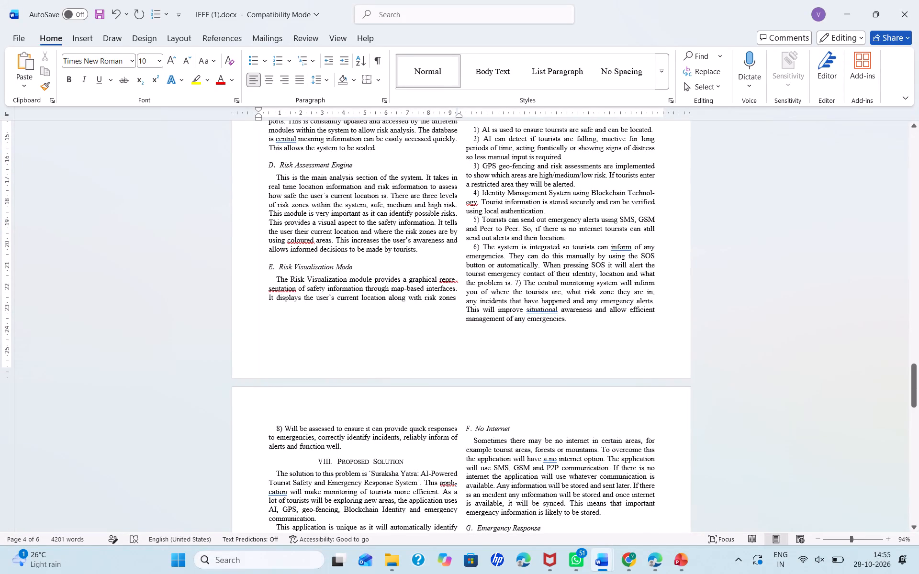
scroll(456, 249, "up", 5)
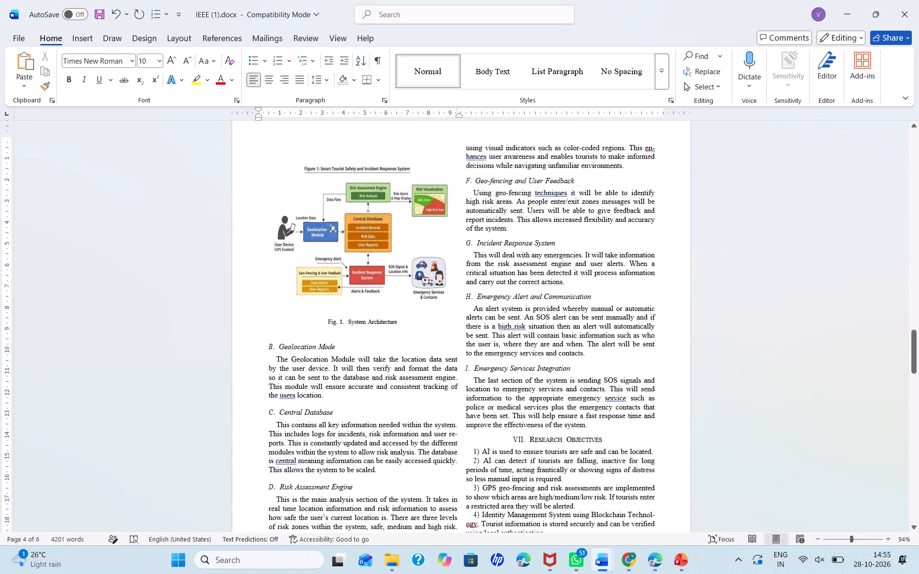
scroll(456, 249, "up", 2)
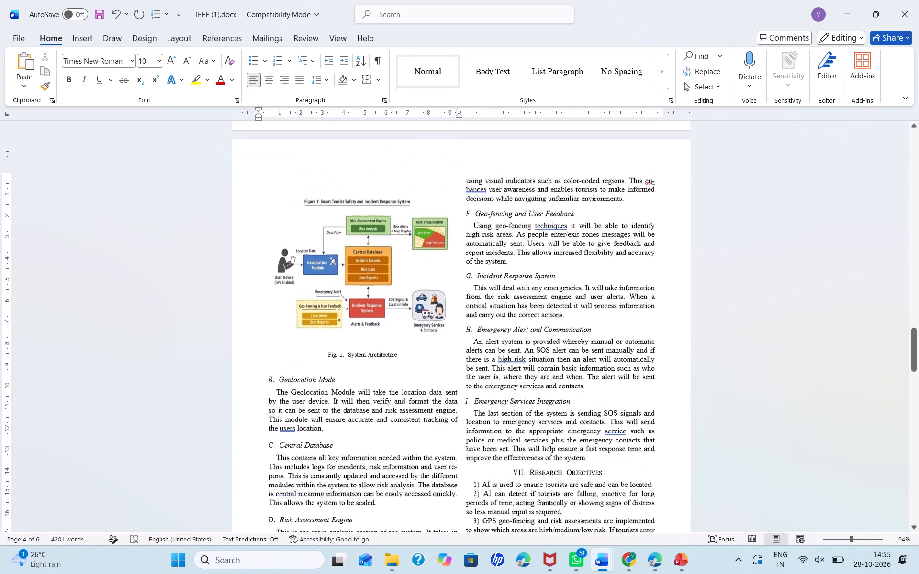
scroll(456, 249, "up", 1)
Nudge the architecture diagram slightly downward, closer to the Fig. 1 caption.
left_click(341, 269)
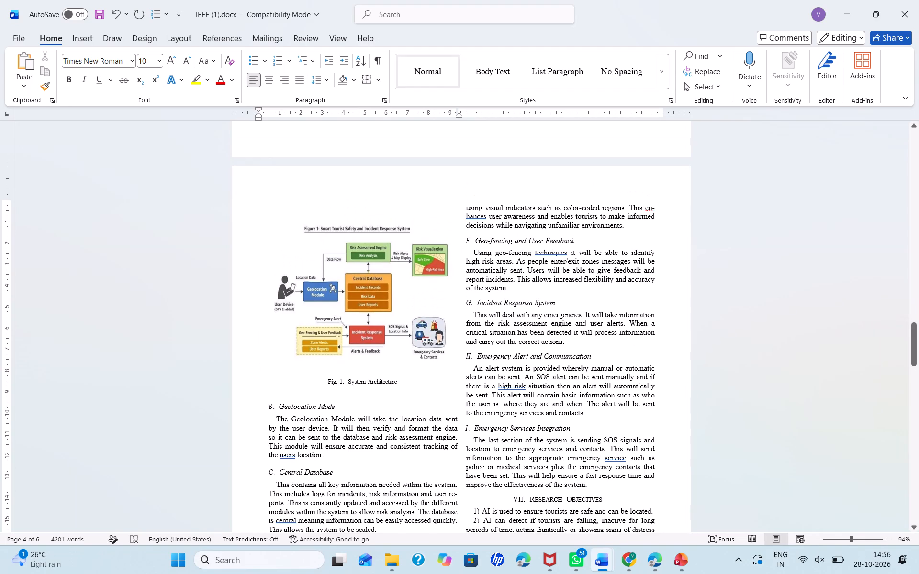
key("Down")
key("Down")
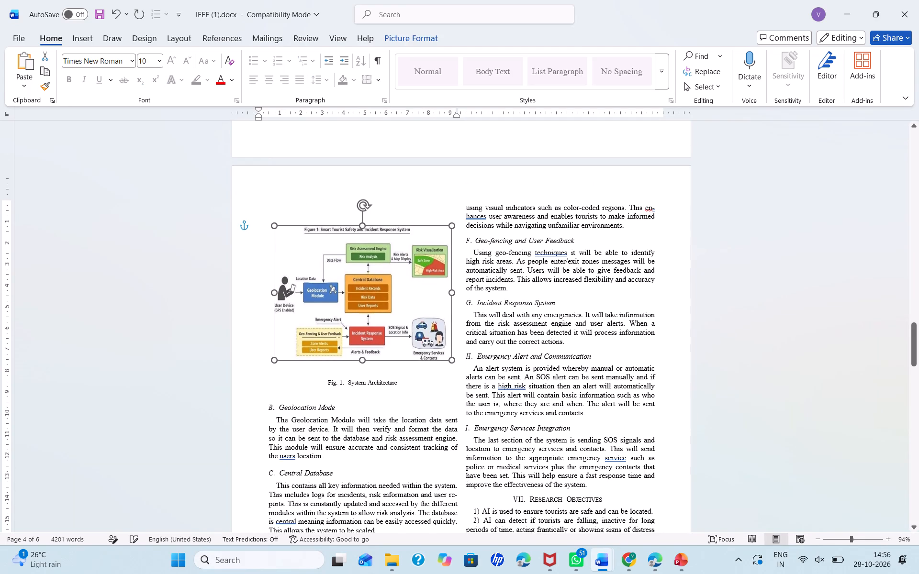
key("Down")
key("Down")
key("Down")
key("Down")
key("Down")
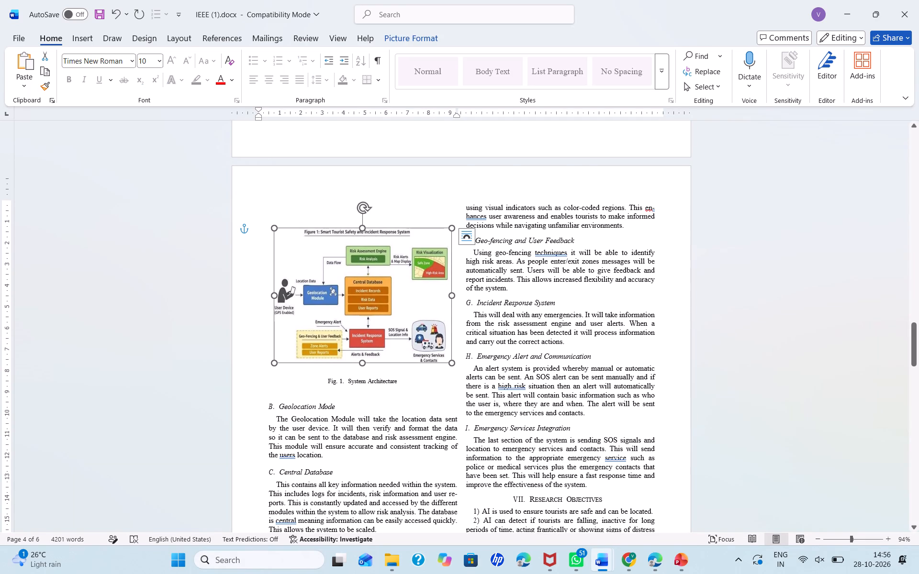
scroll(448, 377, "down", 6)
scroll(448, 377, "up", 4)
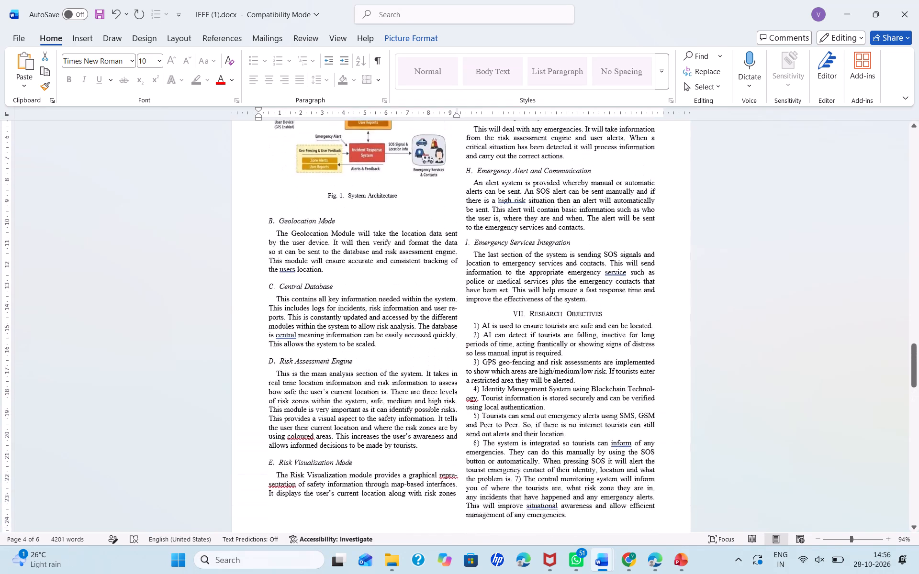
scroll(448, 377, "up", 2)
left_click(379, 394)
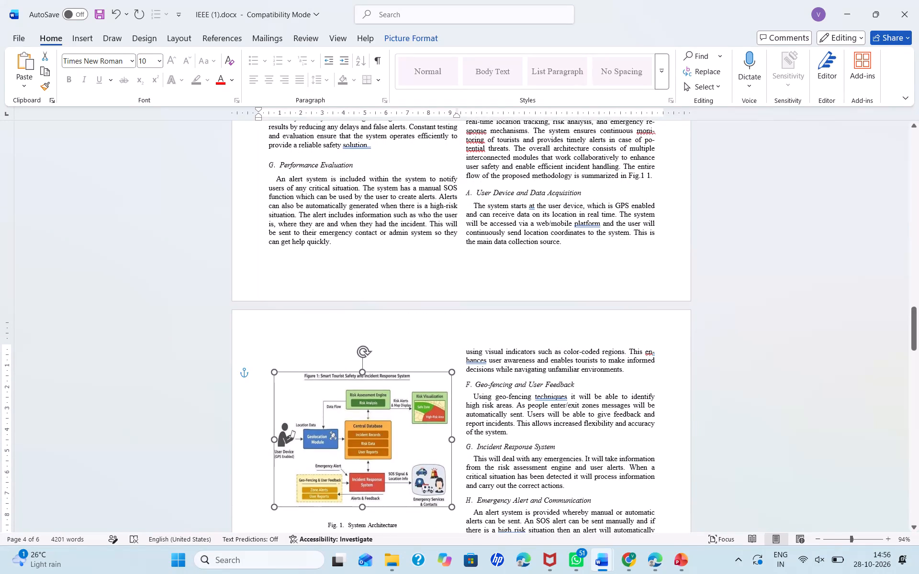
key("Down")
key("Down")
key("Down")
key("Down")
key("Down")
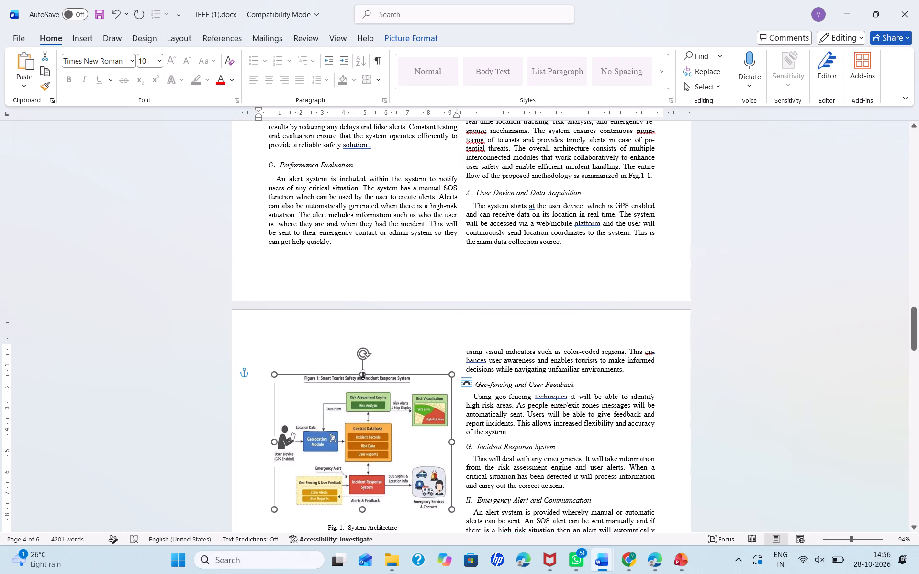
Stretch the architecture diagram's top edge upward to make it slightly taller, filling the space at the top of the column.
left_click_drag(362, 375, 365, 367)
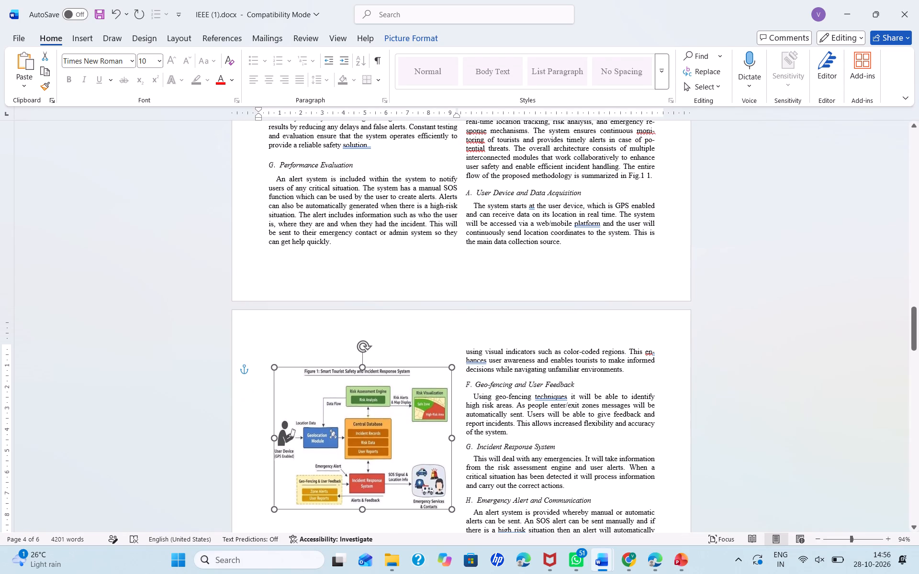
left_click_drag(365, 367, 362, 362)
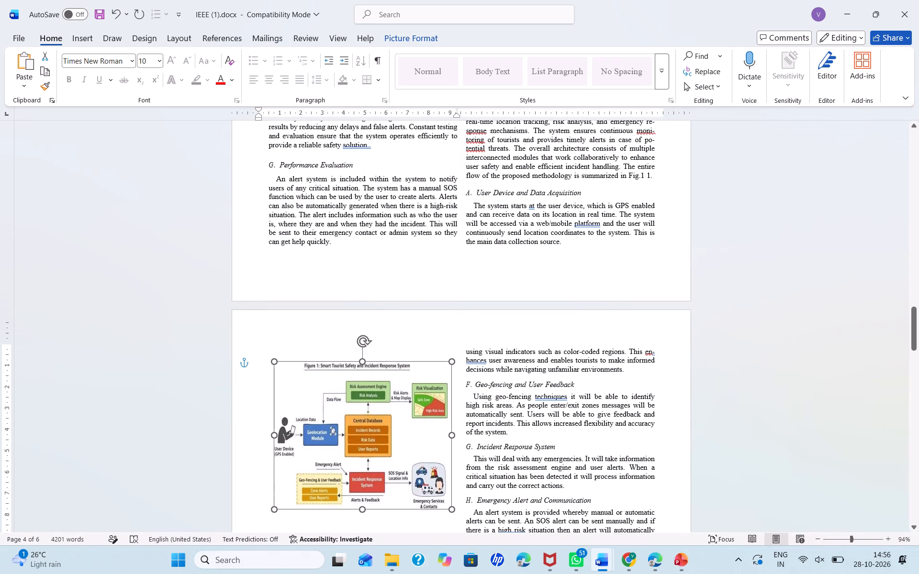
left_click_drag(362, 362, 362, 361)
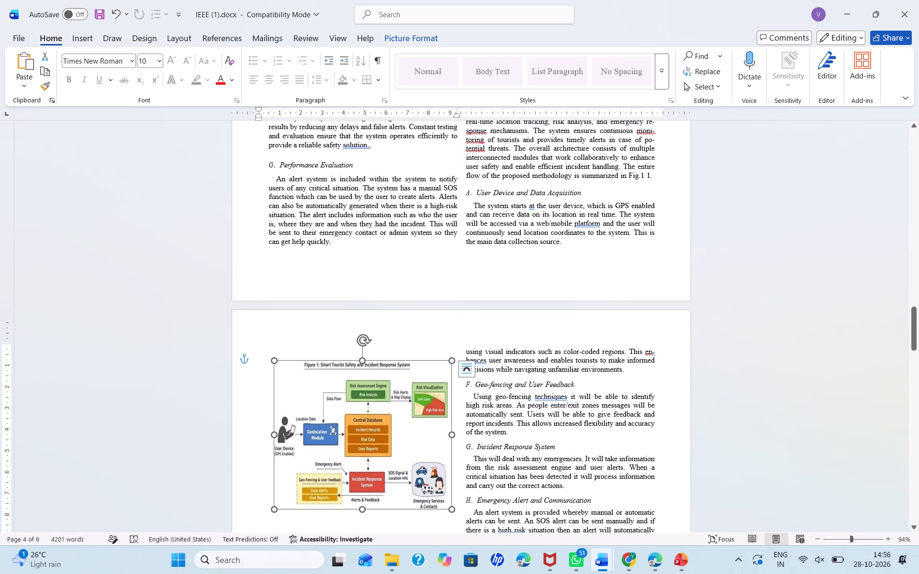
left_click(795, 393)
left_click(351, 455)
Delete another small blank line between the enlarged architecture diagram and the Fig. 1 caption.
scroll(463, 475, "down", 3)
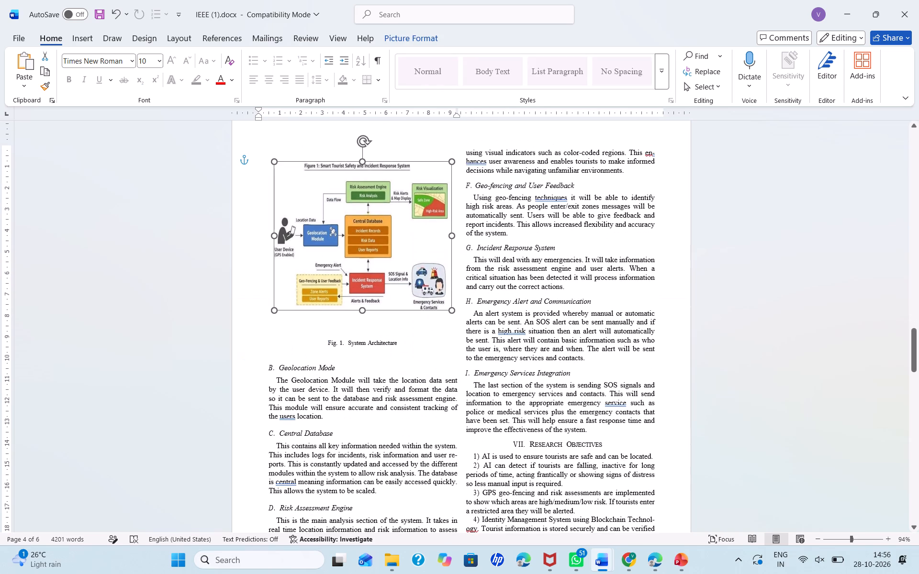
scroll(463, 475, "down", 5)
scroll(463, 475, "up", 5)
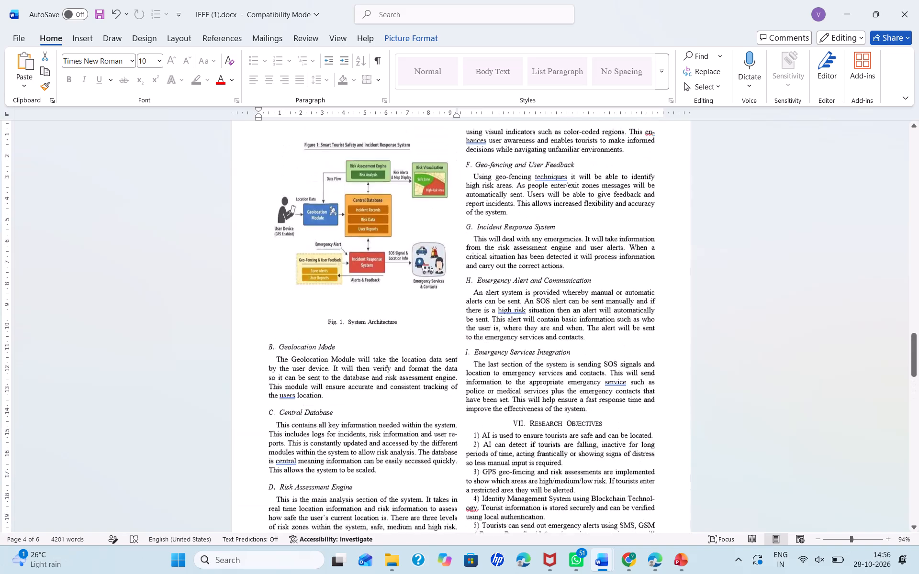
scroll(463, 475, "up", 2)
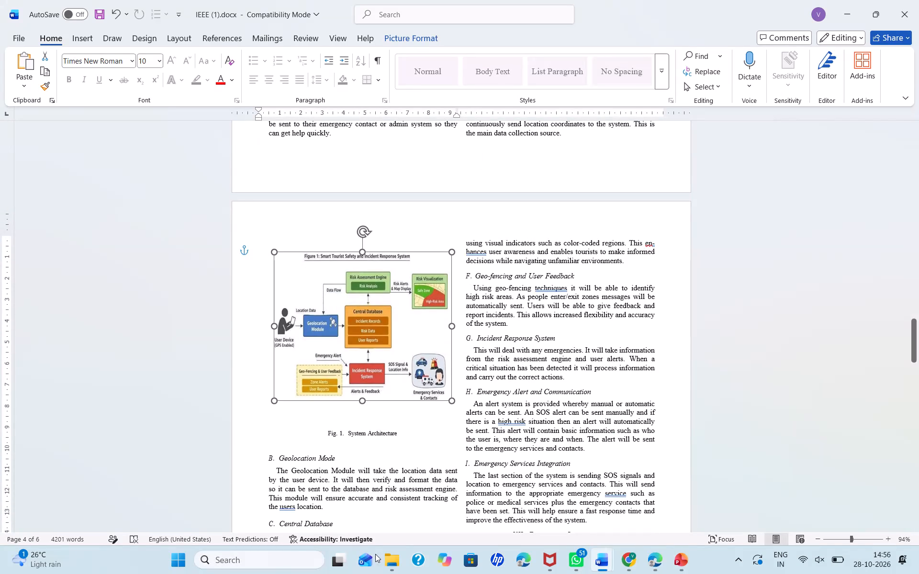
left_click(277, 420)
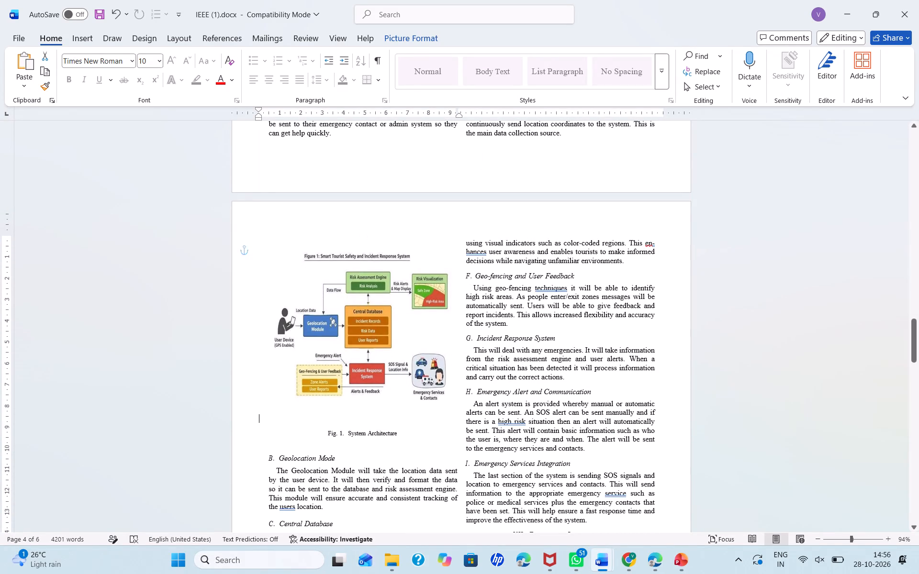
key("BackSpace")
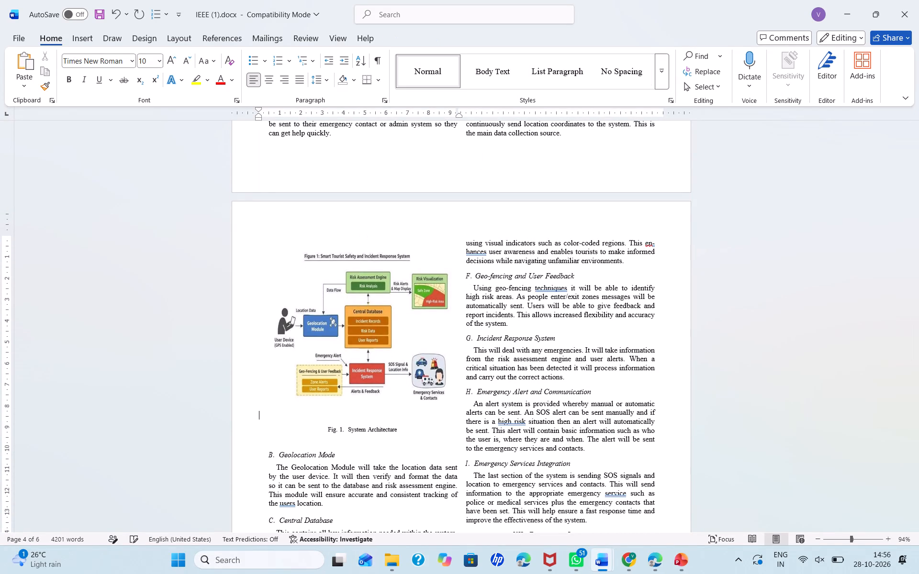
Examine the column endings on pages 3 and 4 and the text flow onto page 5.
scroll(426, 420, "down", 2)
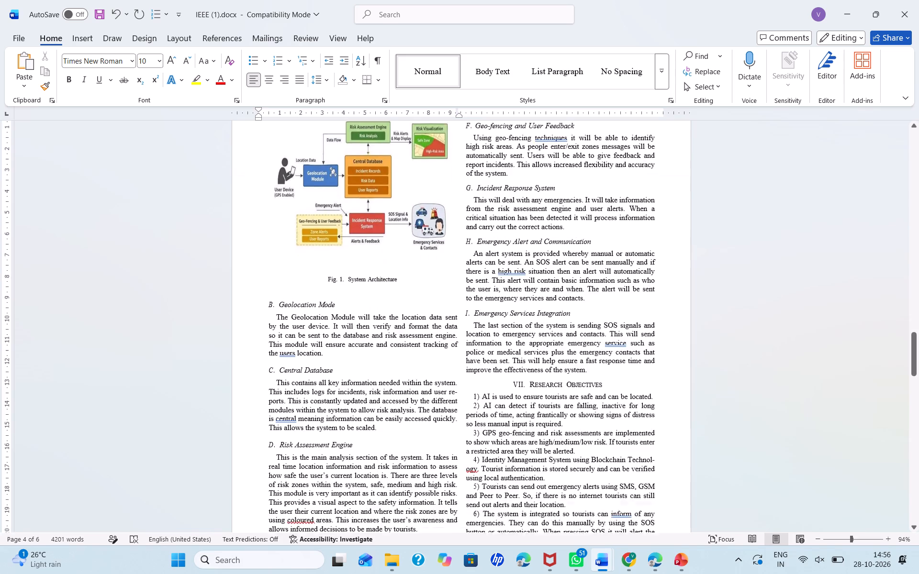
scroll(426, 420, "down", 5)
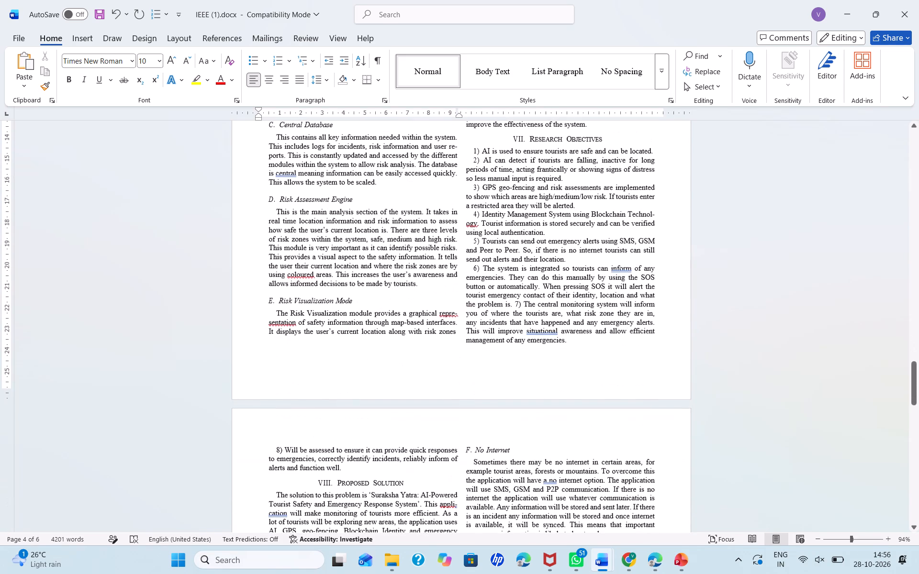
scroll(426, 420, "up", 8)
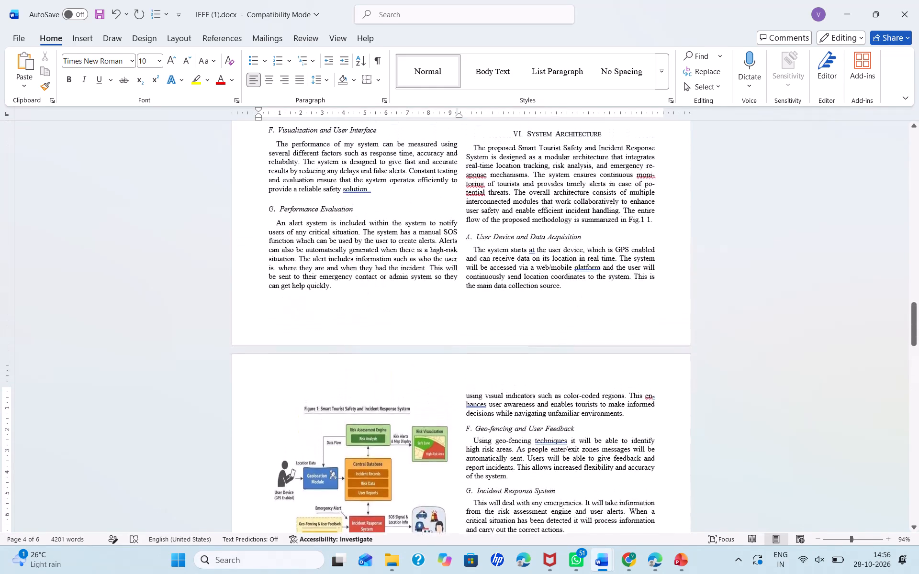
scroll(426, 420, "up", 5)
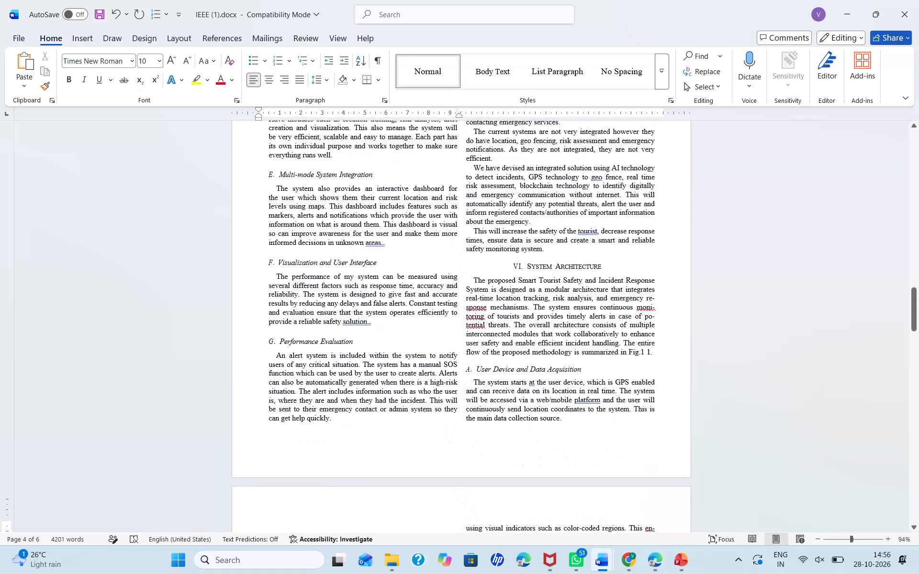
Make the subsection A heading text "Data Acquisition and Integration" under Proposed Methodology bold.
scroll(426, 420, "up", 3)
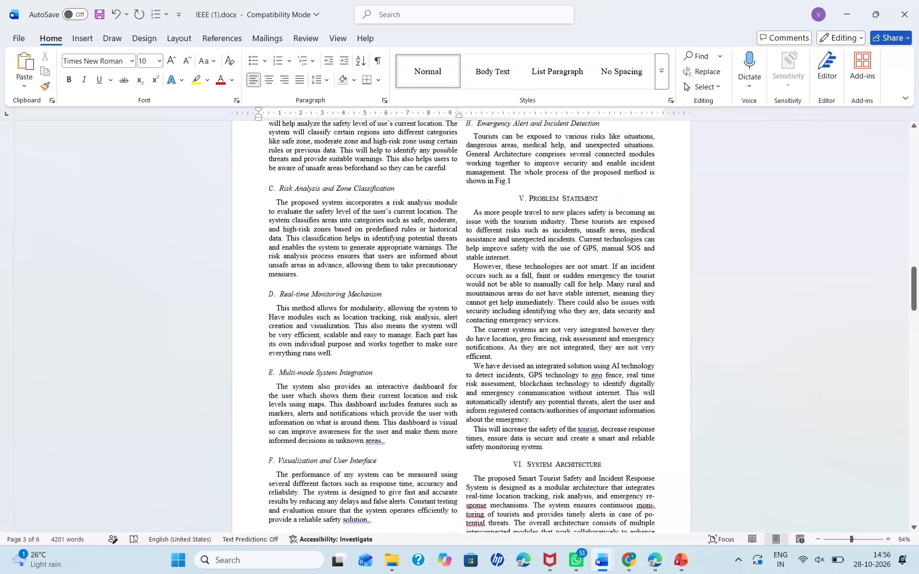
scroll(426, 420, "up", 4)
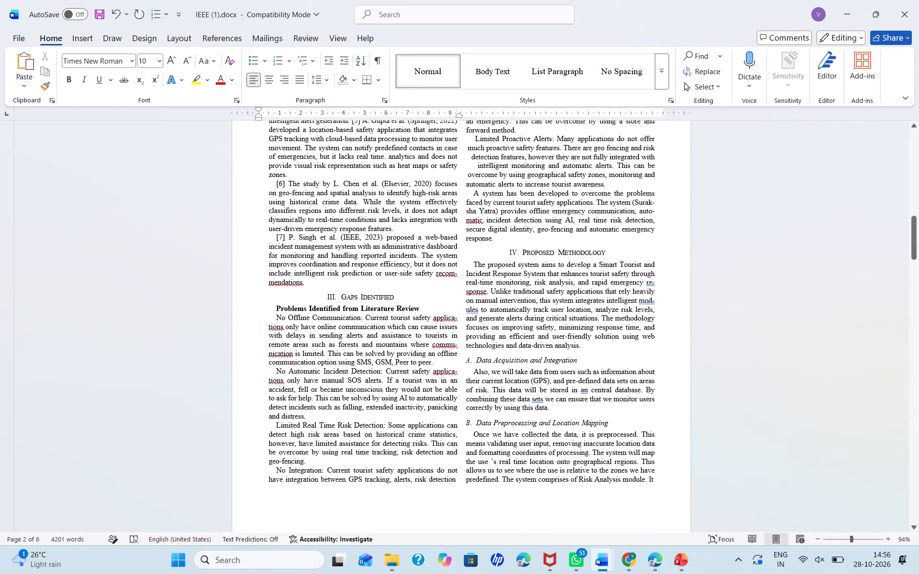
left_click(574, 359)
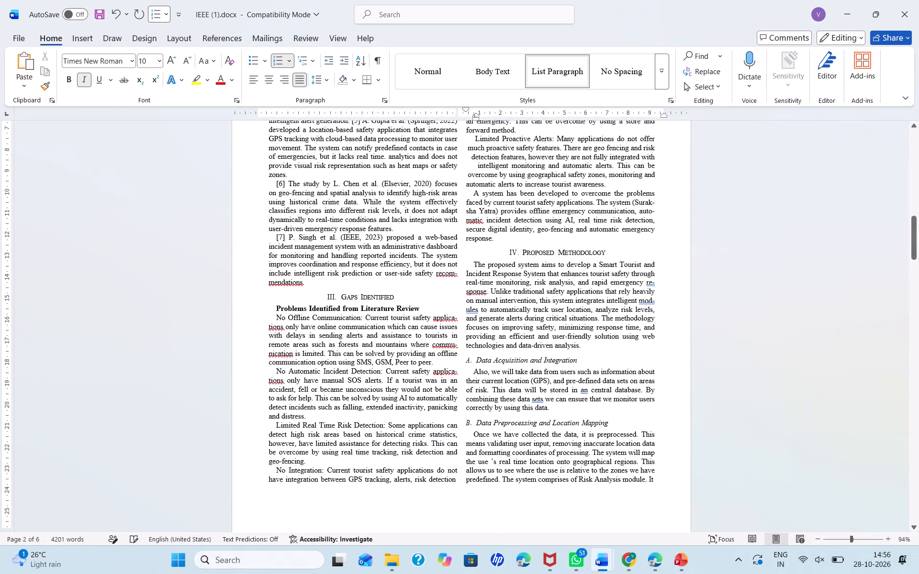
key("Right")
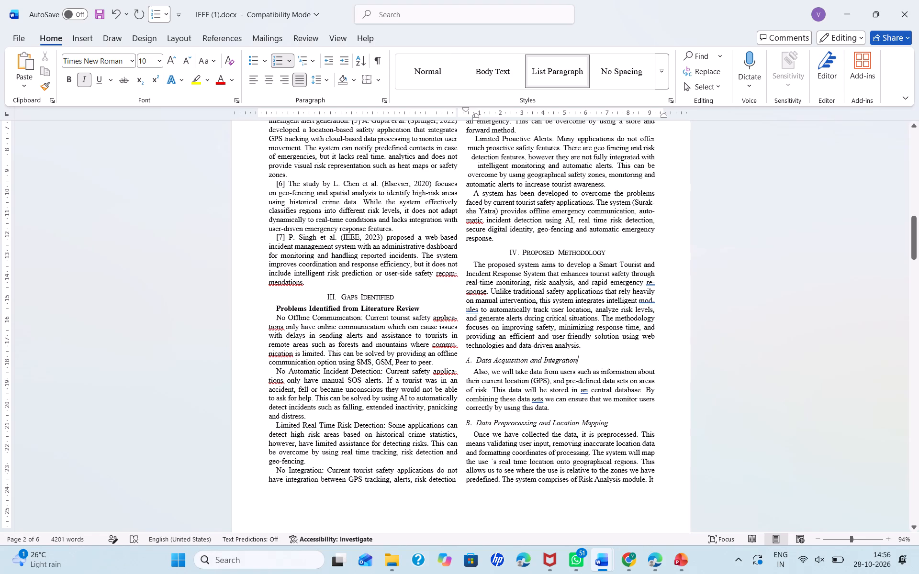
left_click(570, 355)
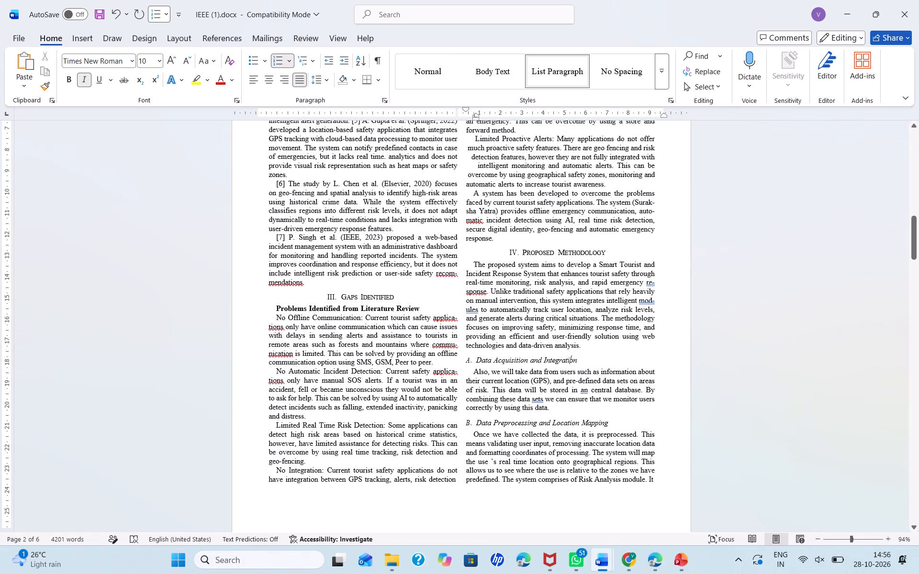
left_click(576, 364)
left_click_drag(576, 364, 531, 361)
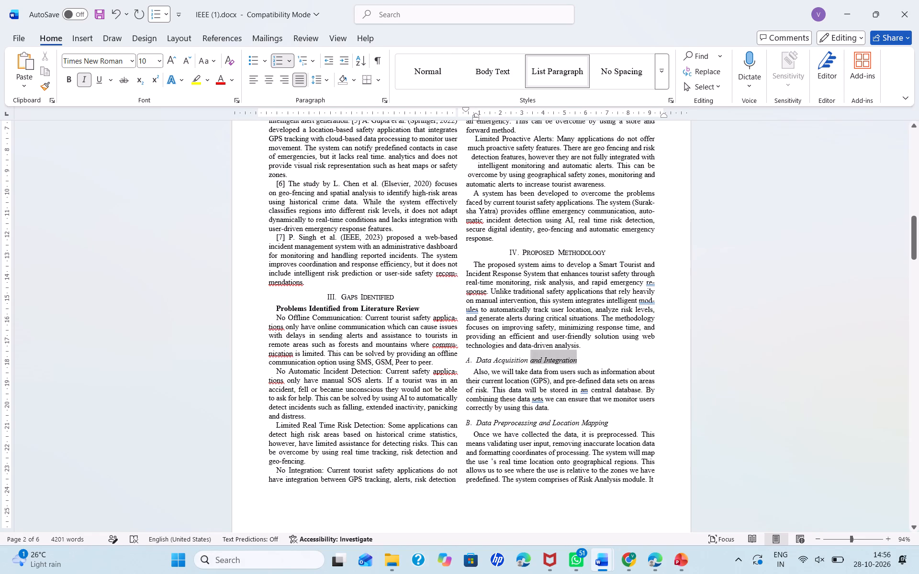
left_click_drag(531, 361, 460, 362)
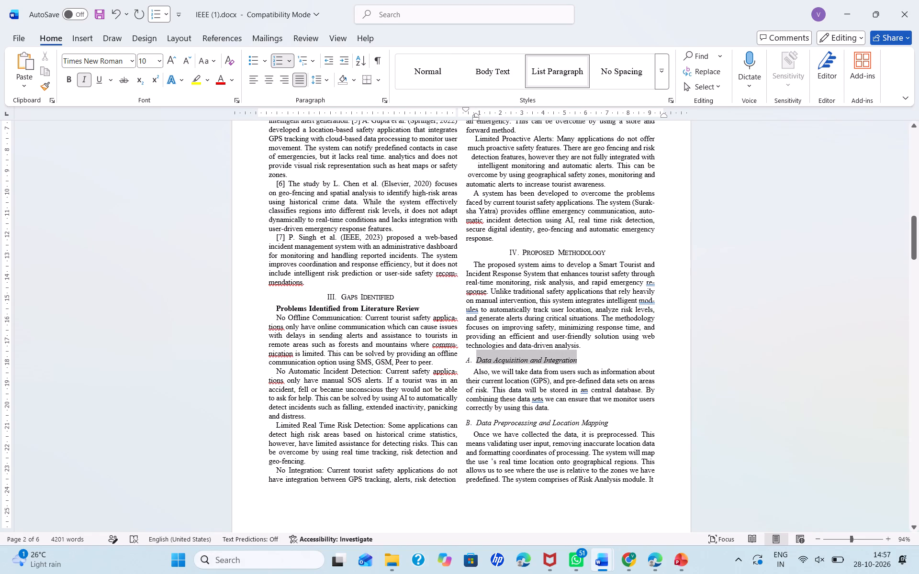
left_click_drag(460, 362, 458, 362)
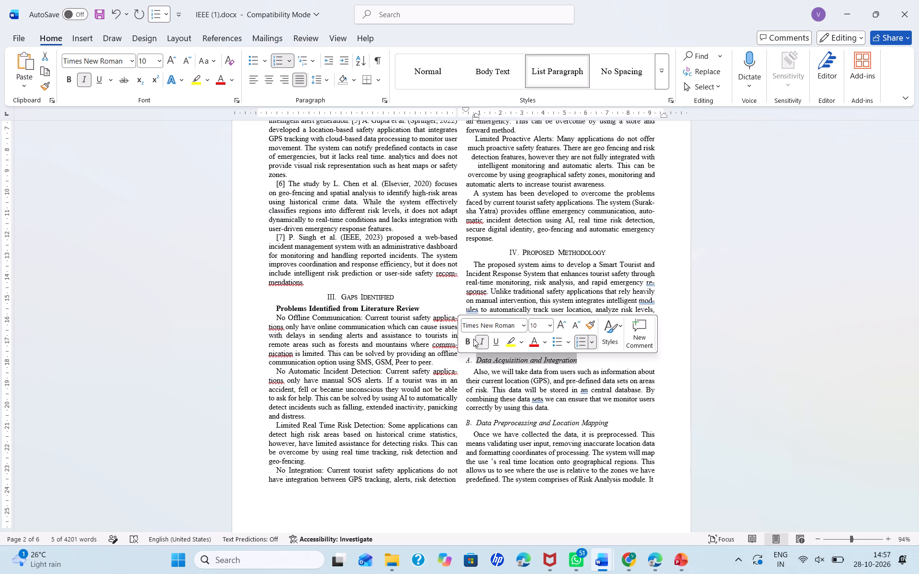
left_click(466, 342)
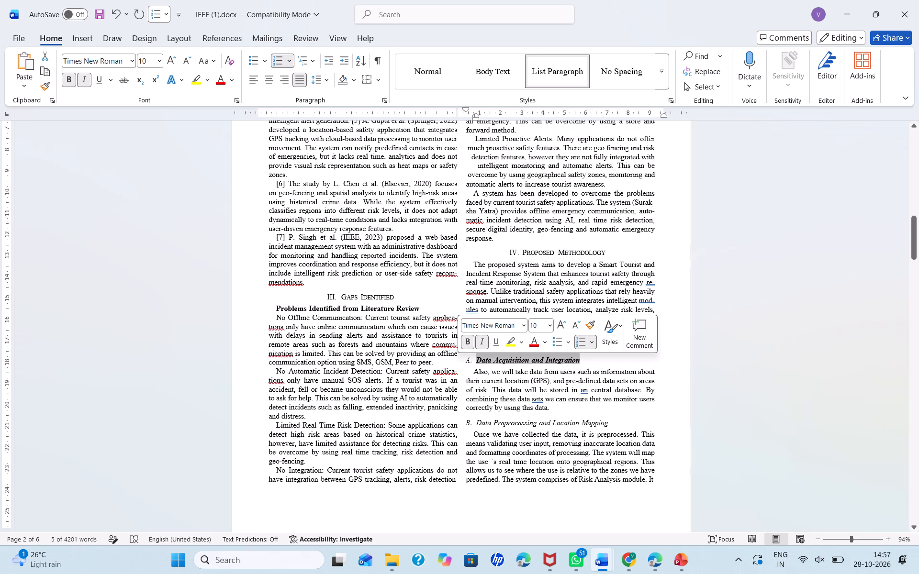
Make the automatic numbering letters of the Proposed Methodology subsection headings bold.
left_click(470, 421)
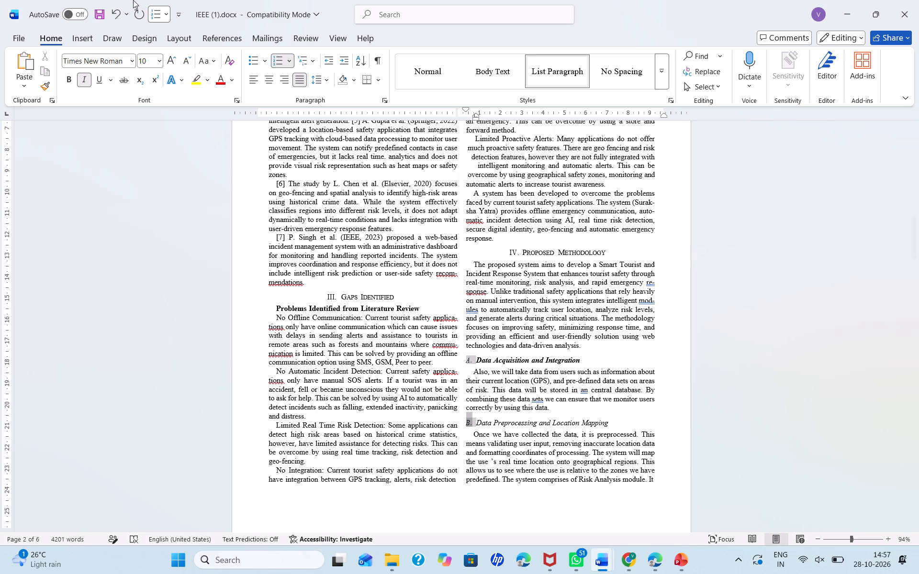
left_click(72, 78)
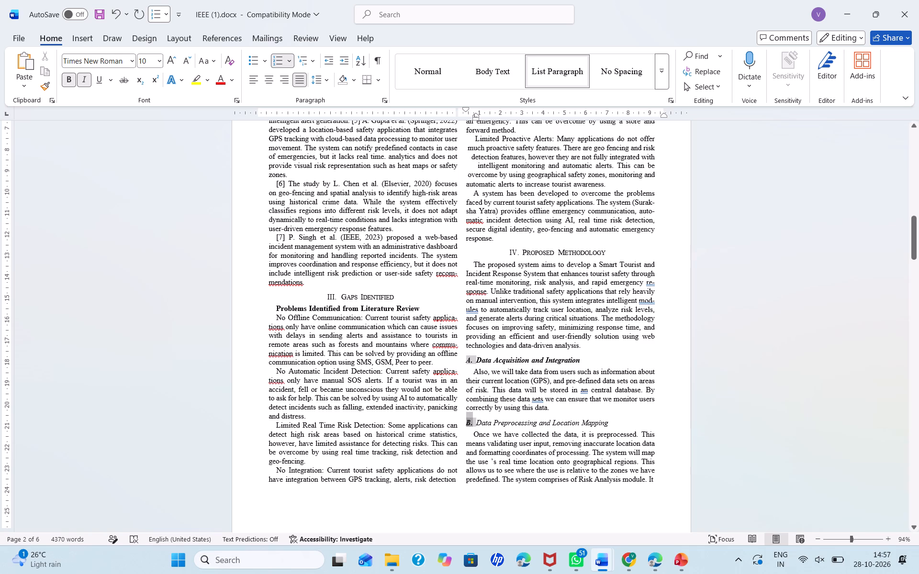
left_click(825, 363)
Make the subsection B heading text "Data Preprocessing and Location Mapping" bold.
scroll(628, 406, "down", 4)
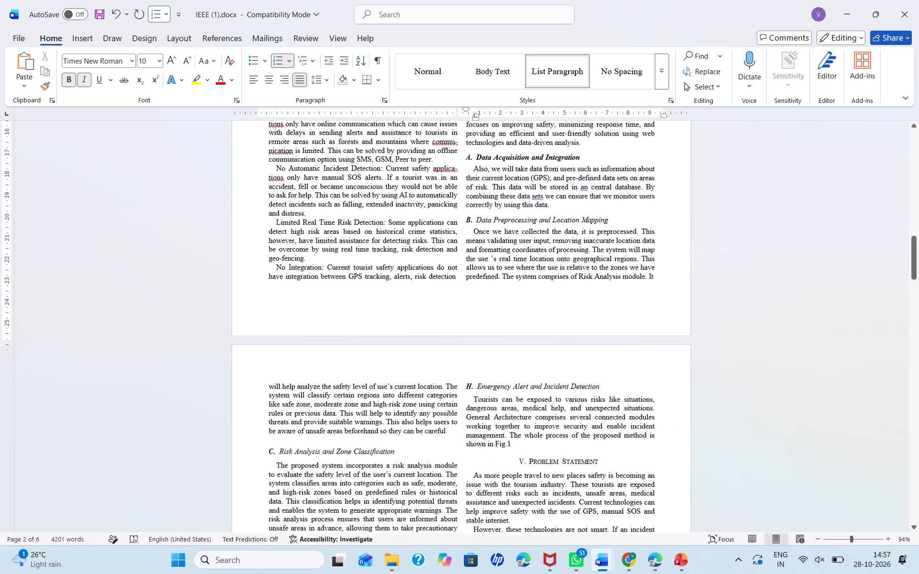
scroll(628, 406, "down", 1)
scroll(628, 406, "right", 2)
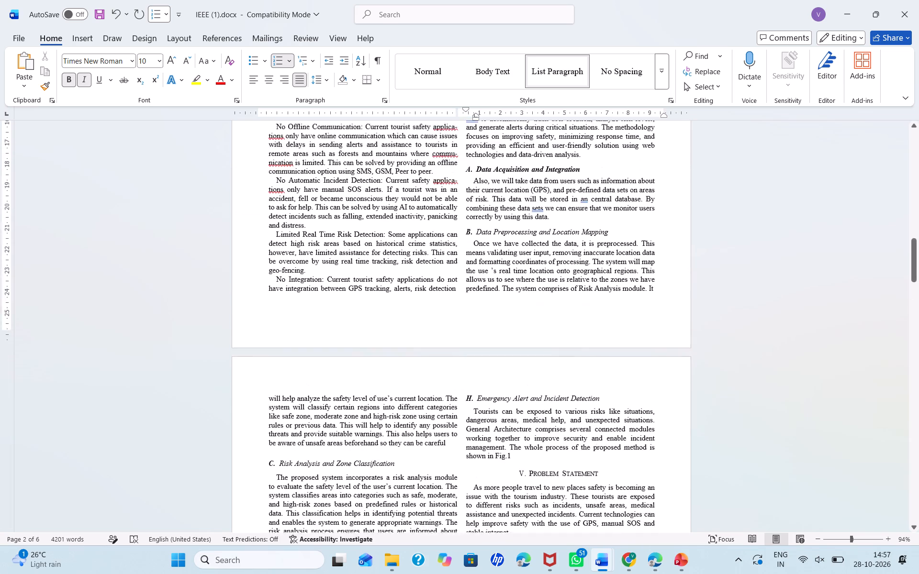
scroll(628, 406, "right", 1)
scroll(628, 406, "up", 1)
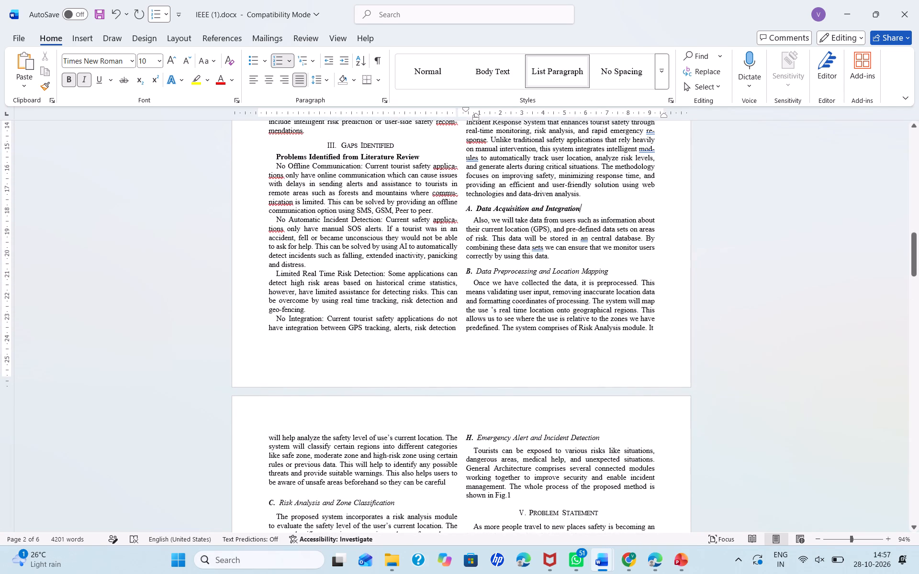
left_click(609, 272)
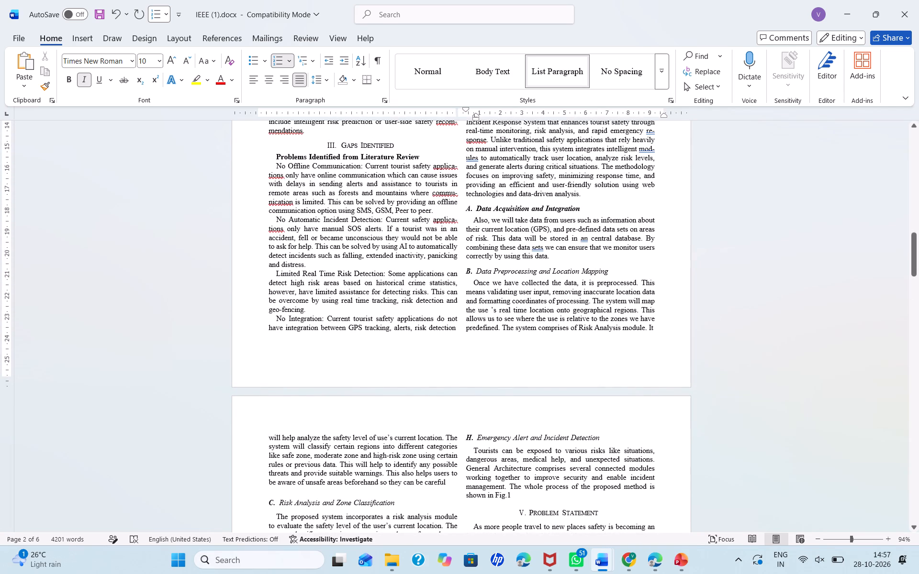
left_click(607, 266)
left_click(609, 272)
left_click(533, 270)
left_click(476, 271)
left_click(471, 263)
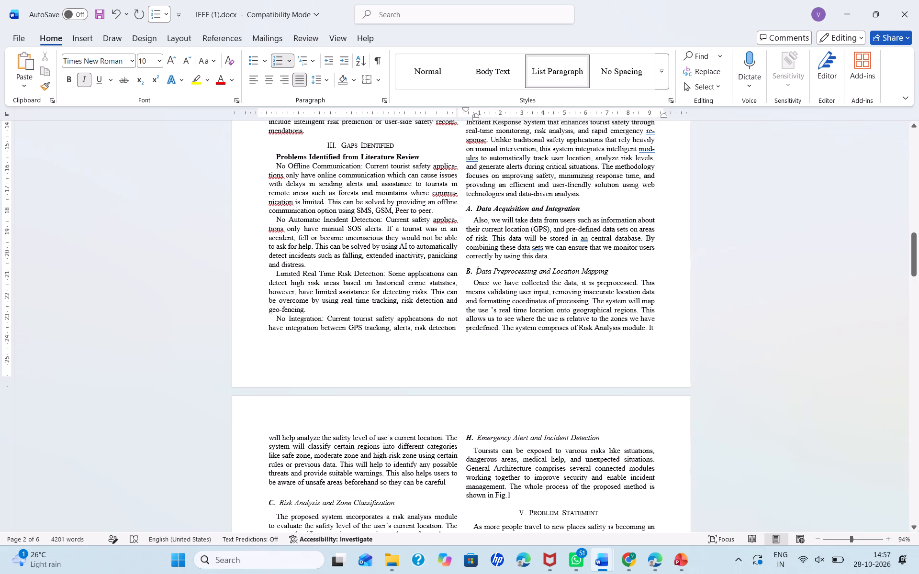
left_click(479, 270)
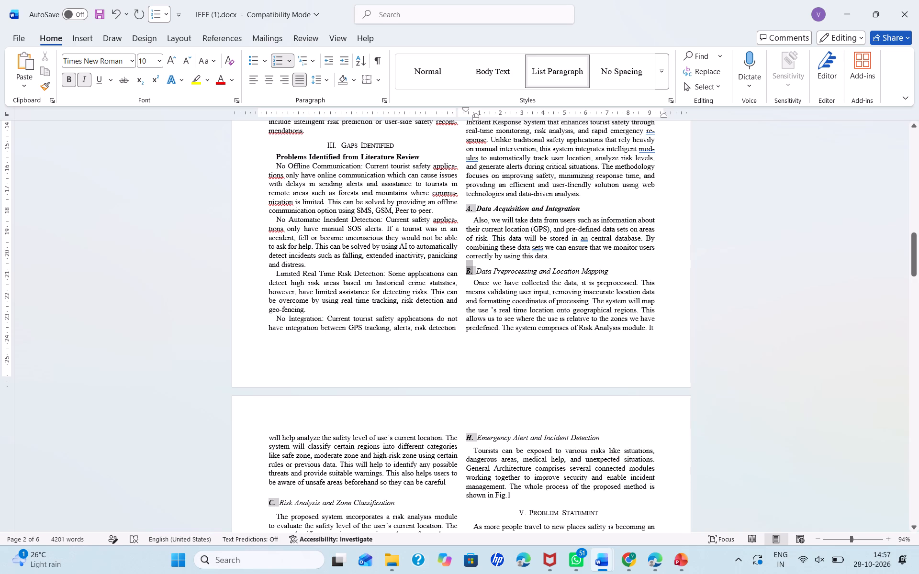
left_click_drag(476, 263, 487, 285)
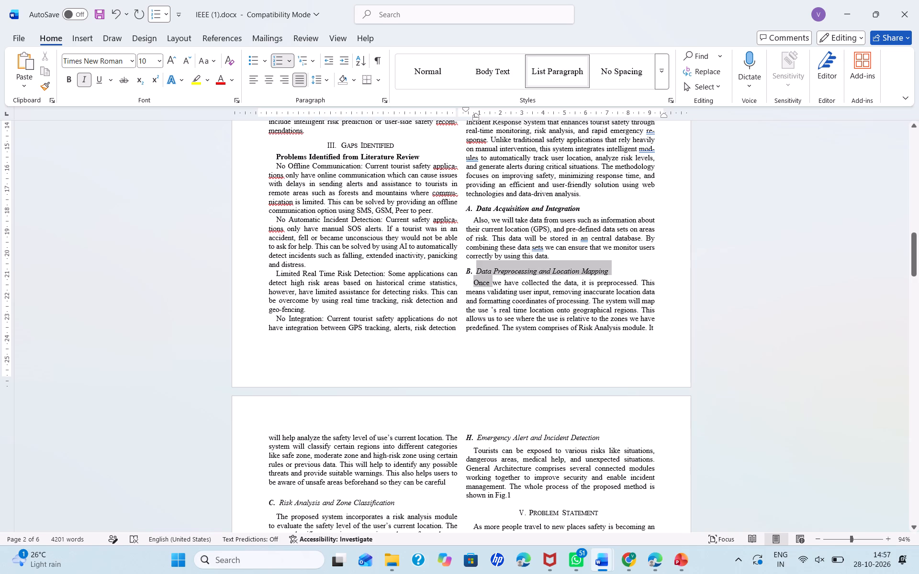
left_click_drag(487, 285, 610, 271)
left_click(620, 244)
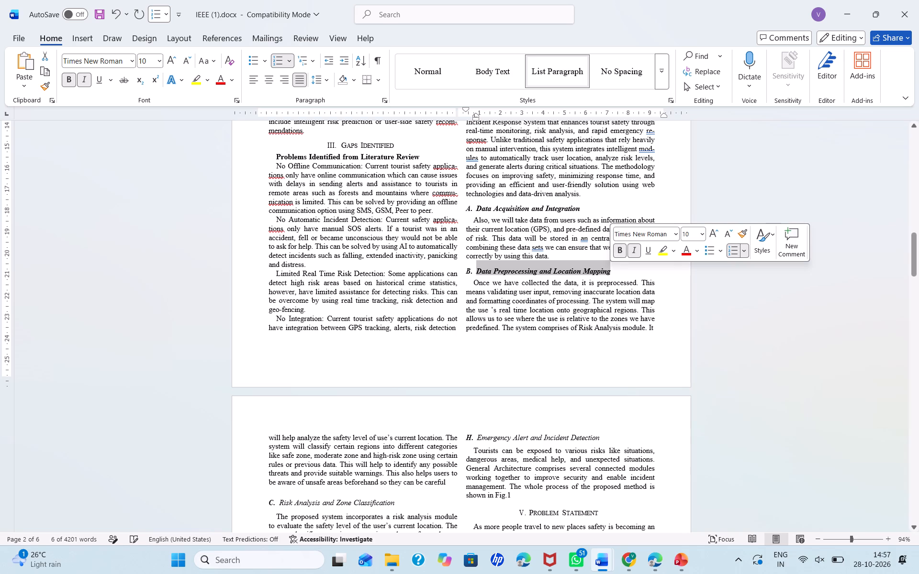
Make the subsection C heading text "Risk Analysis and Zone Classification" bold.
scroll(529, 382, "down", 4)
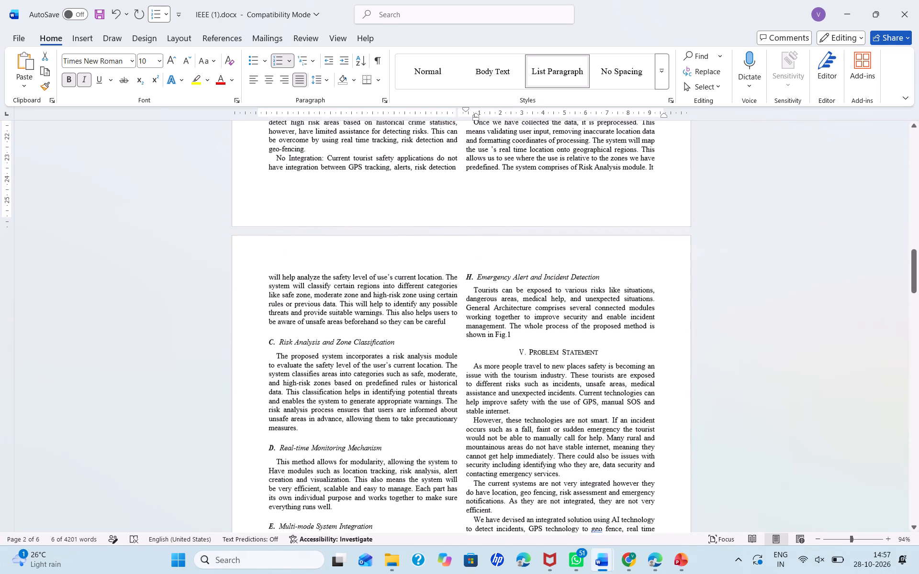
scroll(529, 382, "down", 1)
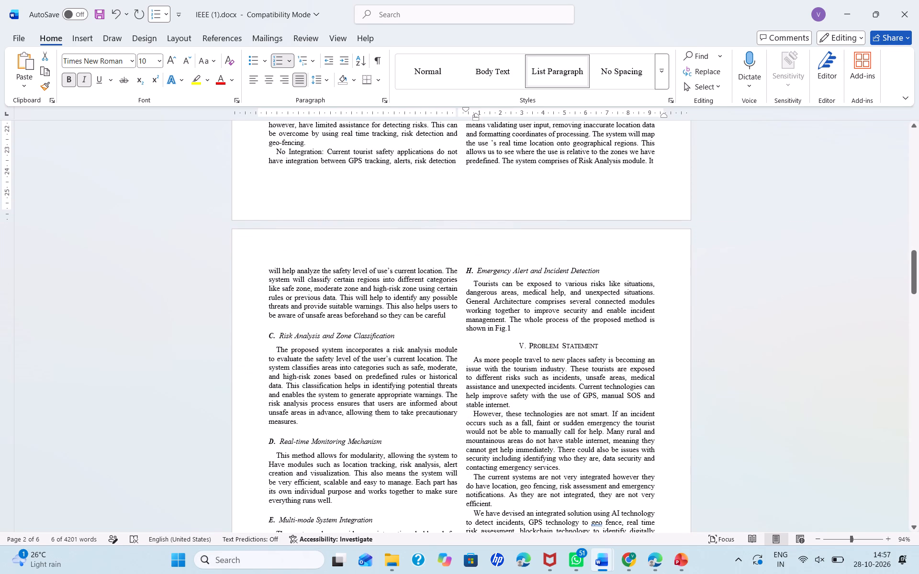
left_click(280, 336)
left_click_drag(280, 336, 386, 339)
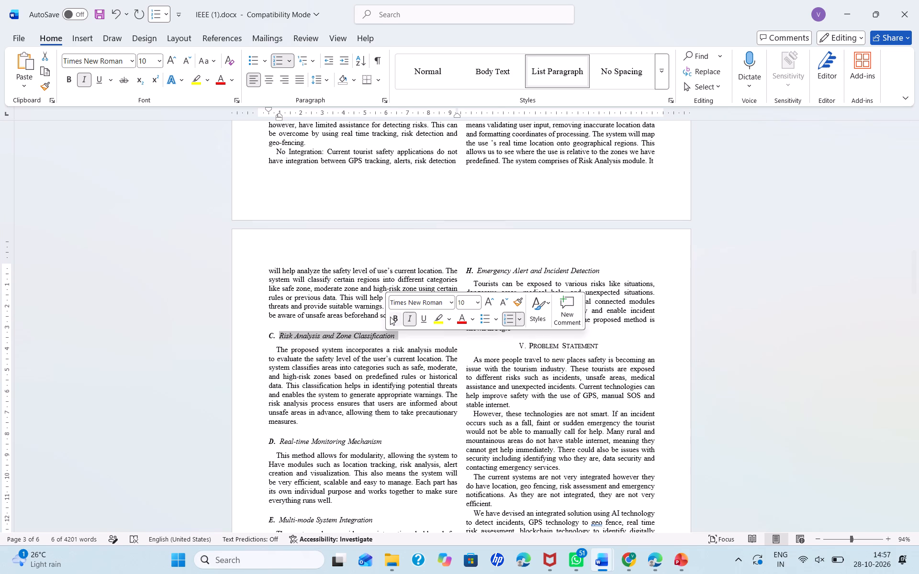
left_click(390, 317)
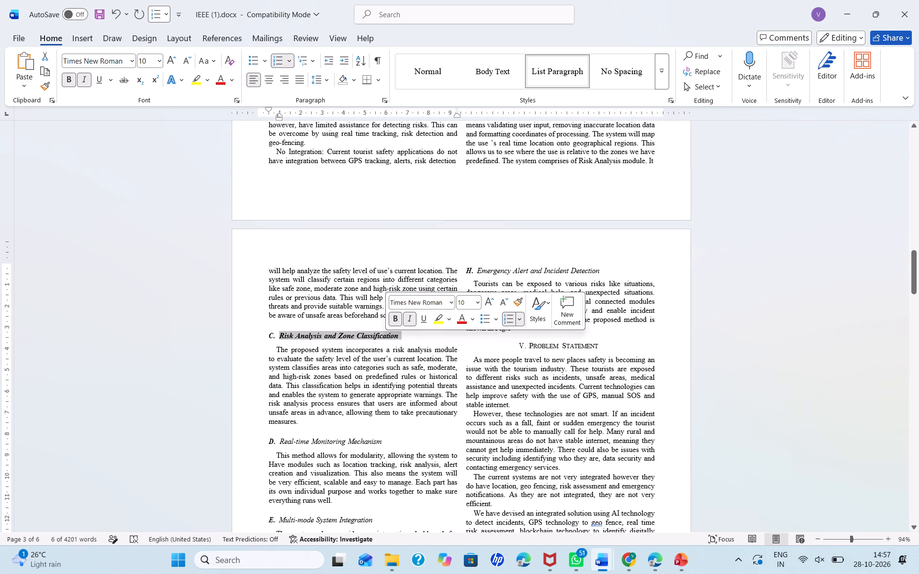
Make the subsection D heading text "Real-time Monitoring Mechanism" bold.
left_click(279, 441)
left_click_drag(279, 436, 290, 444)
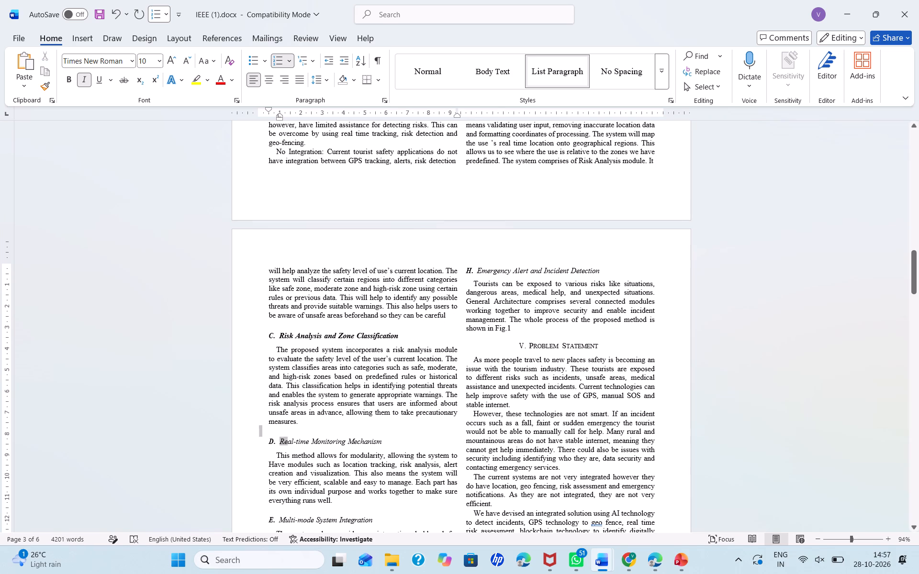
left_click_drag(290, 444, 384, 437)
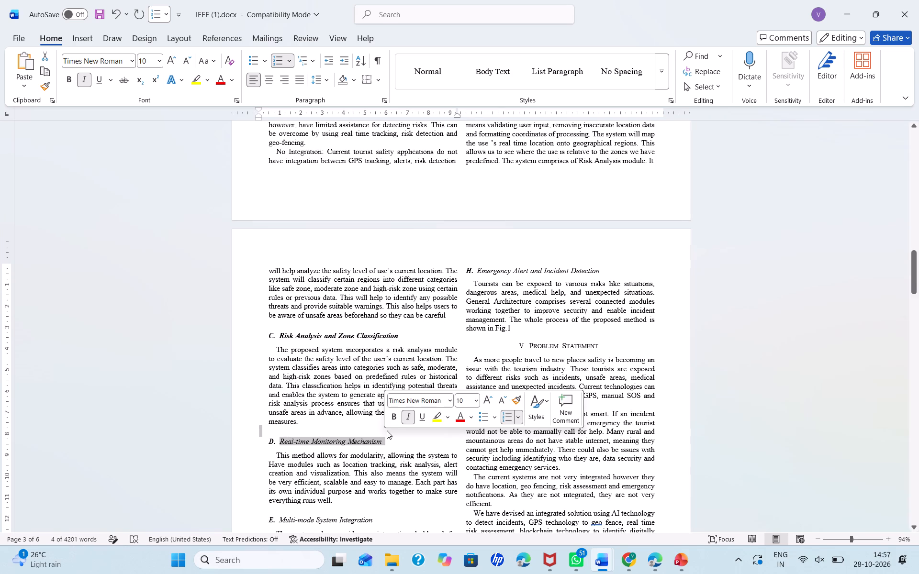
left_click(394, 414)
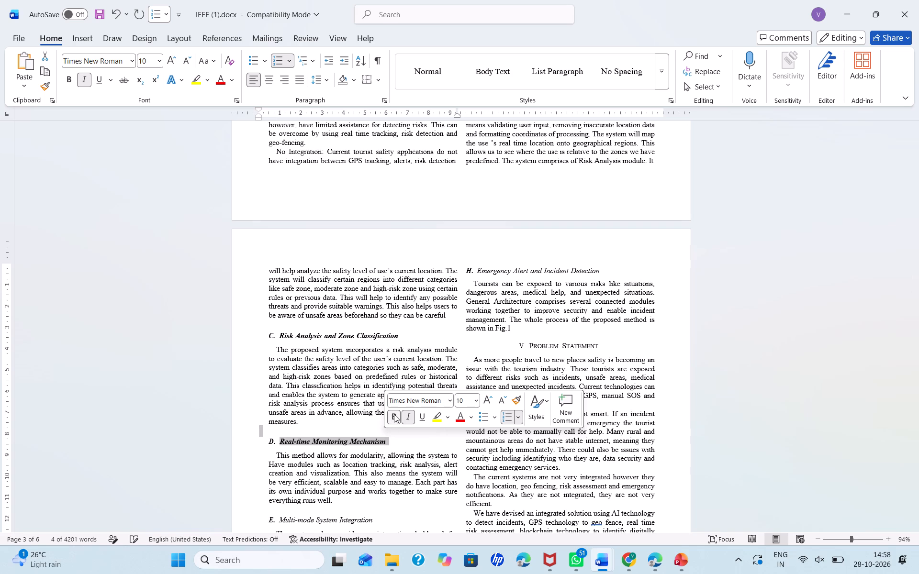
Make the subsection E heading text "Multi-mode System Integration" bold.
scroll(407, 442, "down", 2)
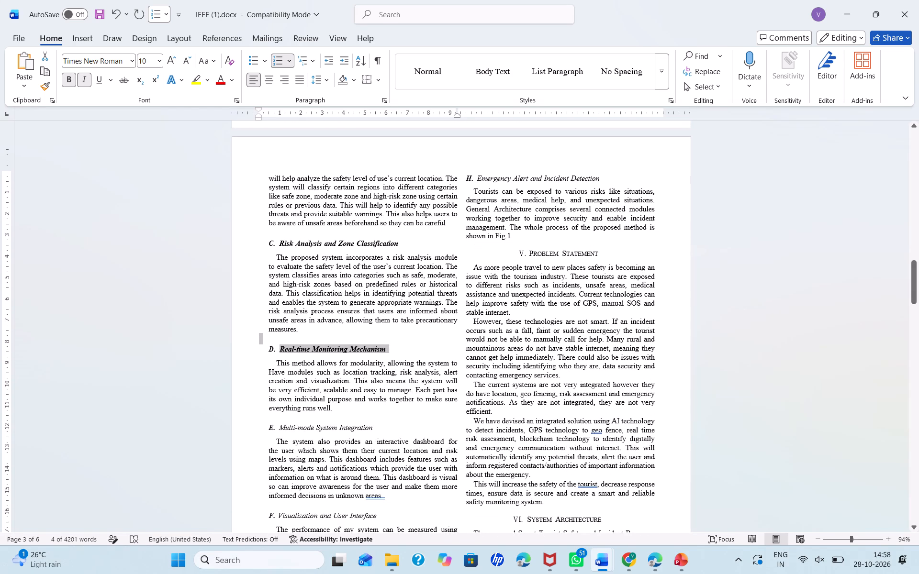
left_click_drag(279, 426, 292, 425)
left_click_drag(292, 425, 373, 429)
left_click(384, 408)
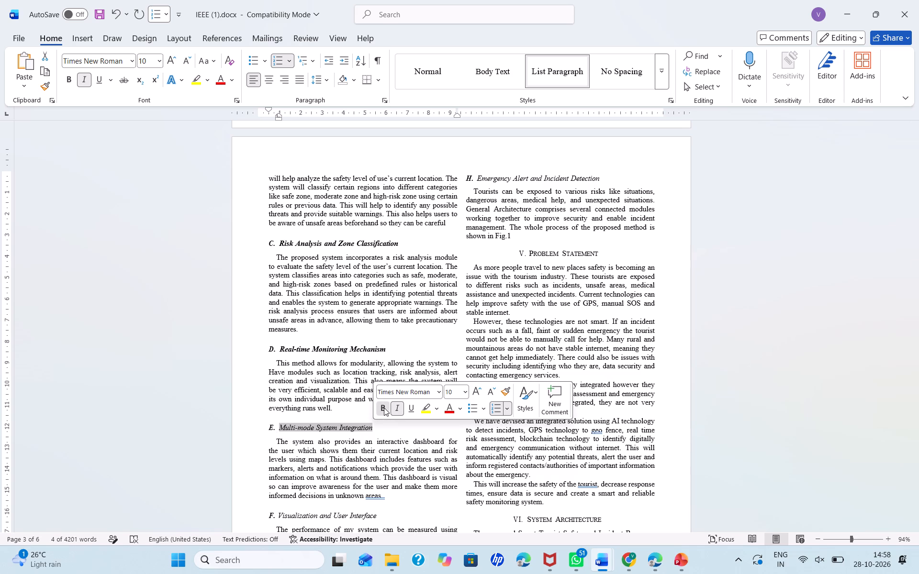
scroll(376, 439, "down", 2)
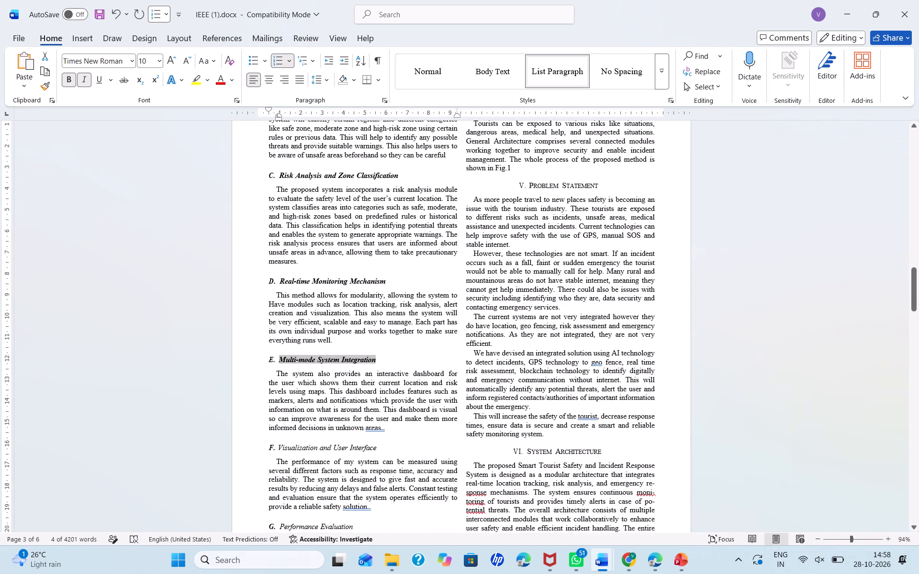
Make the subsection F heading text "Visualization and User Interface" bold.
left_click_drag(275, 444, 298, 453)
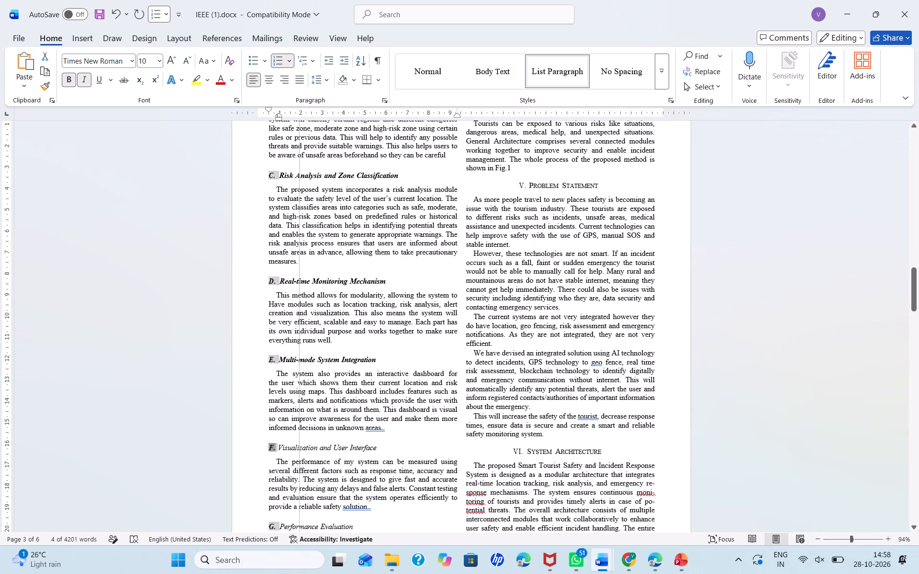
left_click_drag(298, 453, 275, 453)
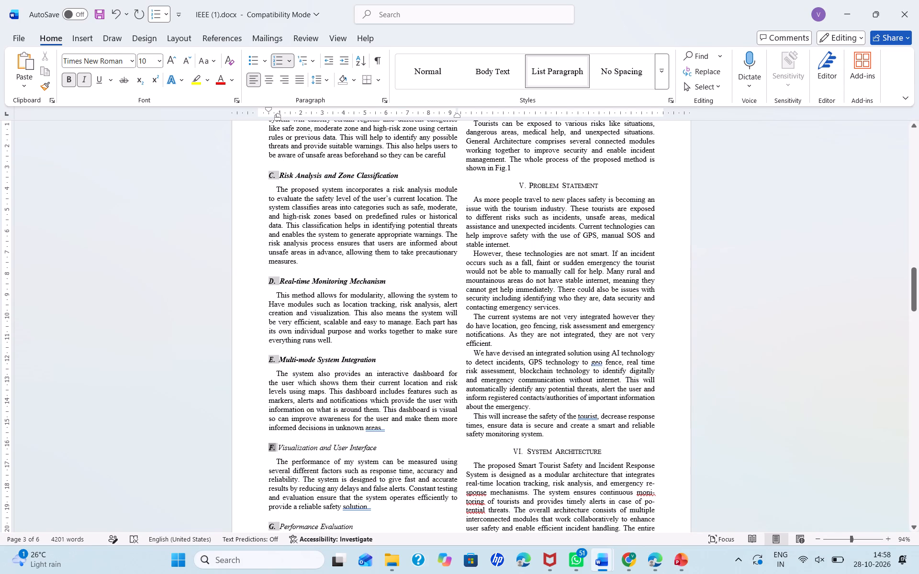
left_click(278, 447)
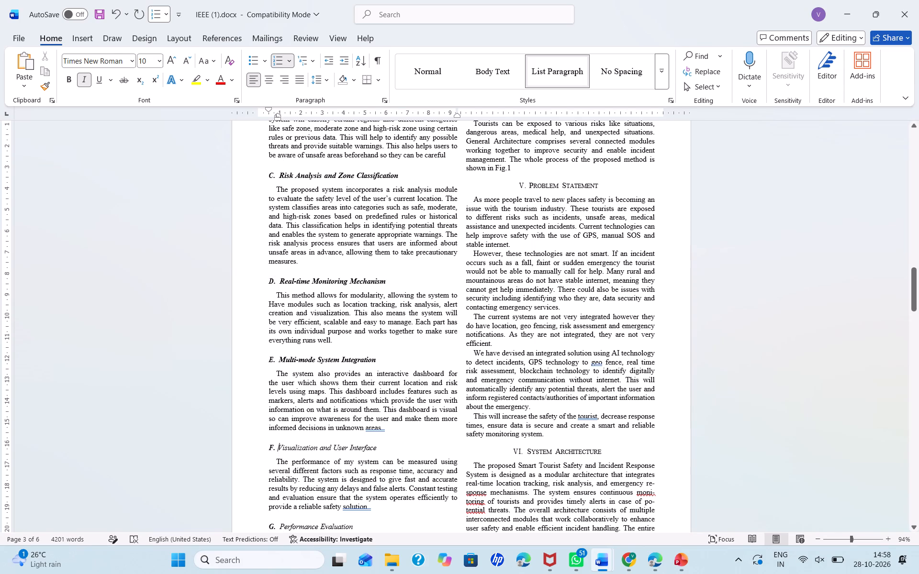
left_click_drag(280, 447, 385, 447)
left_click(395, 427)
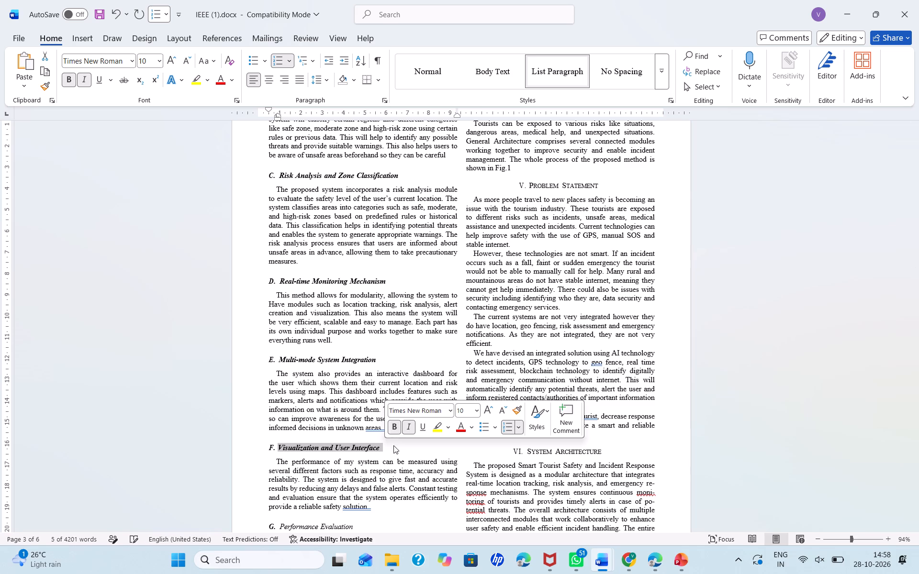
Make the subsection G heading text "Performance Evaluation" bold.
scroll(398, 453, "down", 2)
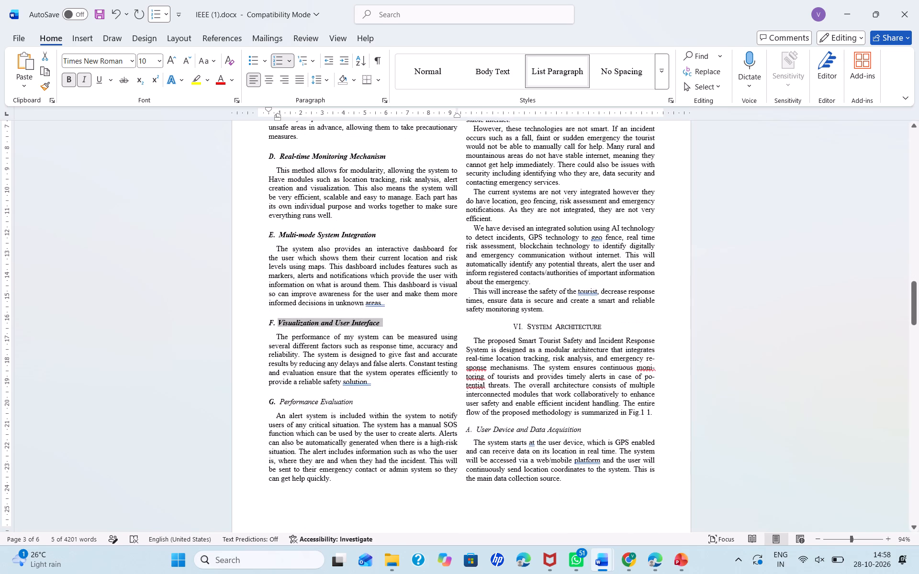
scroll(398, 453, "down", 1)
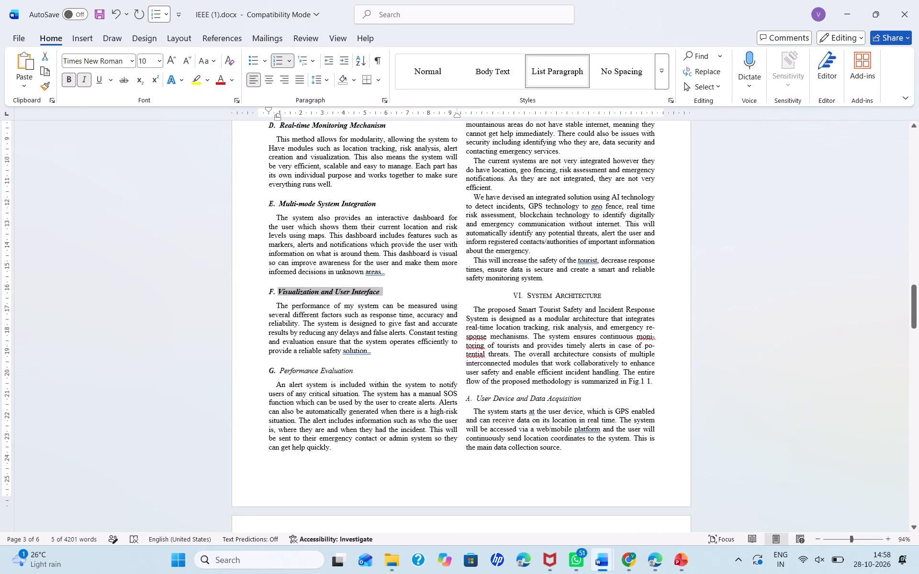
left_click(280, 371)
left_click_drag(280, 371, 332, 375)
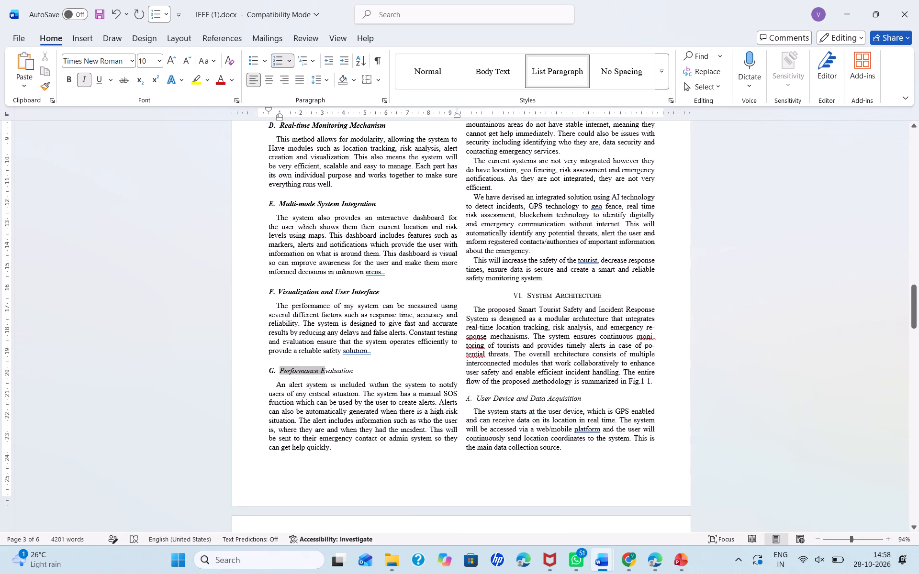
left_click_drag(332, 375, 358, 369)
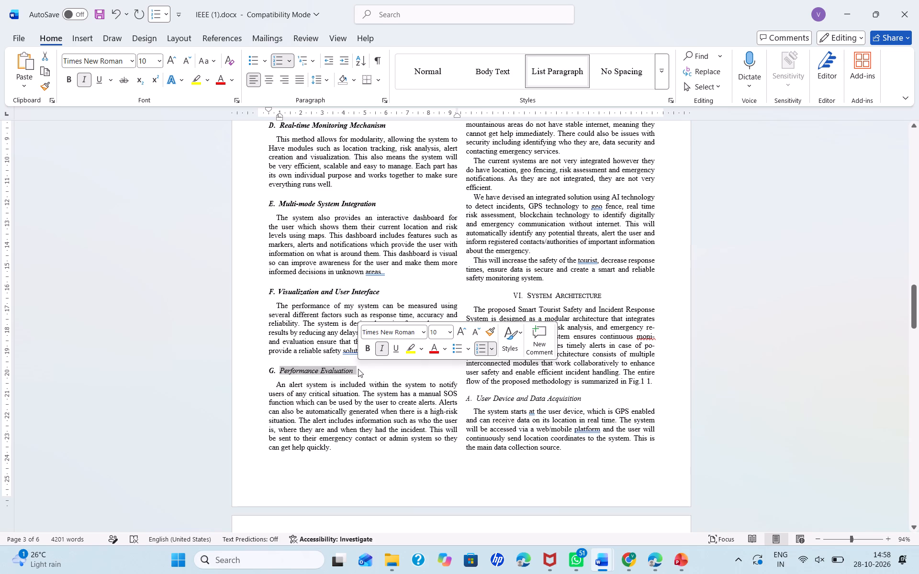
left_click(367, 342)
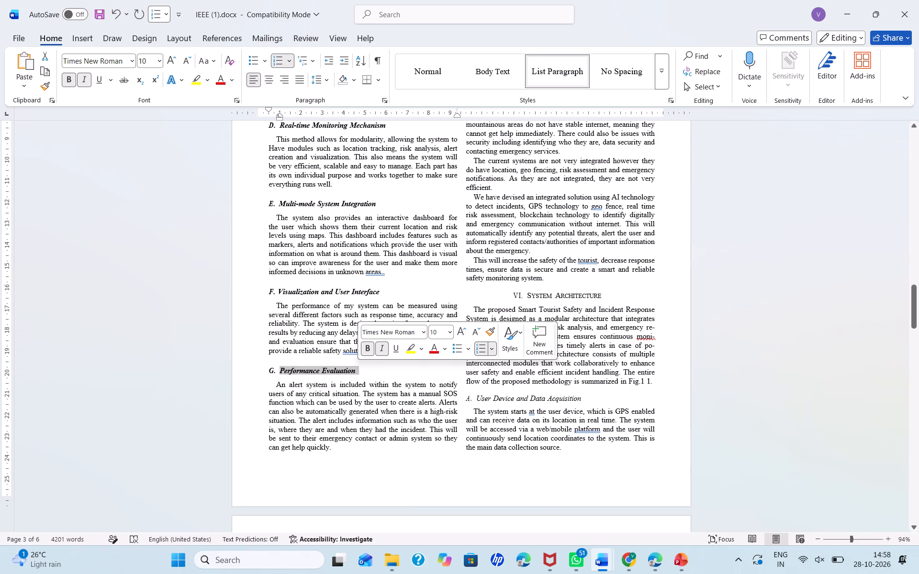
left_click(830, 276)
Make the subsection H heading text "Emergency Alert and Incident Detection" bold.
scroll(744, 250, "up", 3)
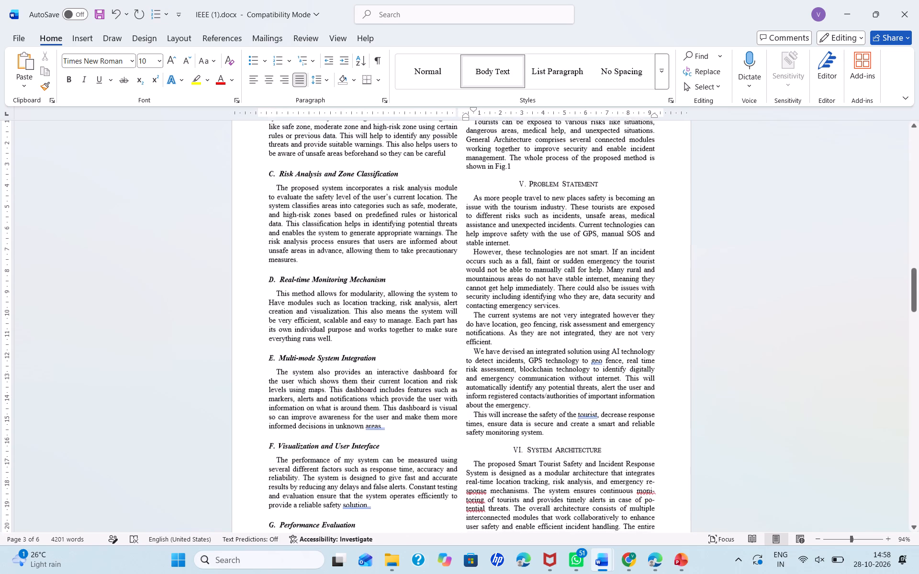
scroll(744, 250, "up", 3)
scroll(744, 250, "down", 1)
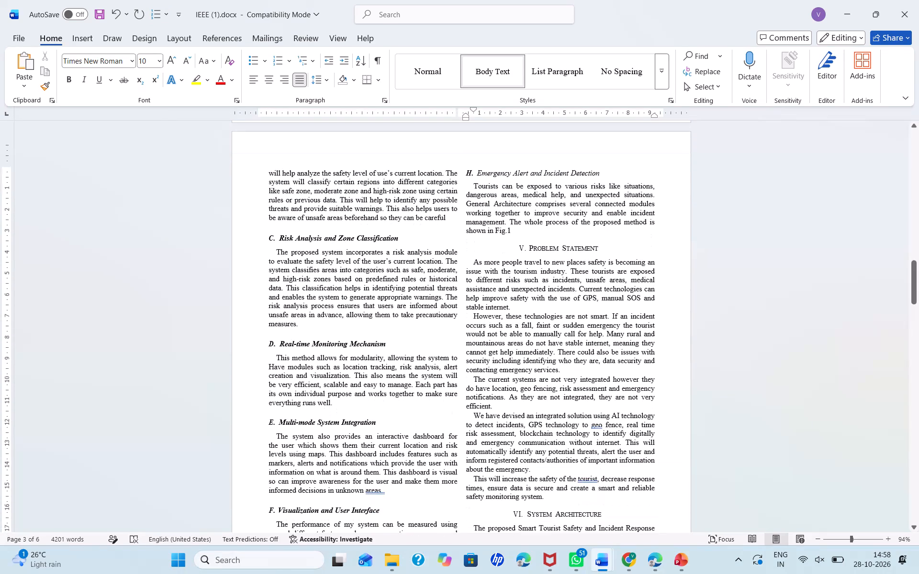
scroll(744, 250, "down", 1)
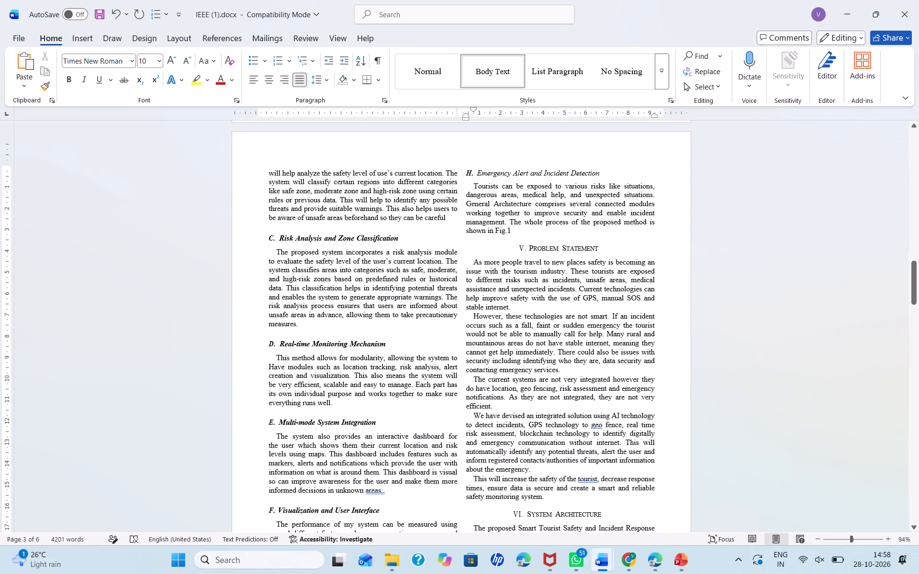
left_click(477, 172)
left_click_drag(477, 172, 601, 175)
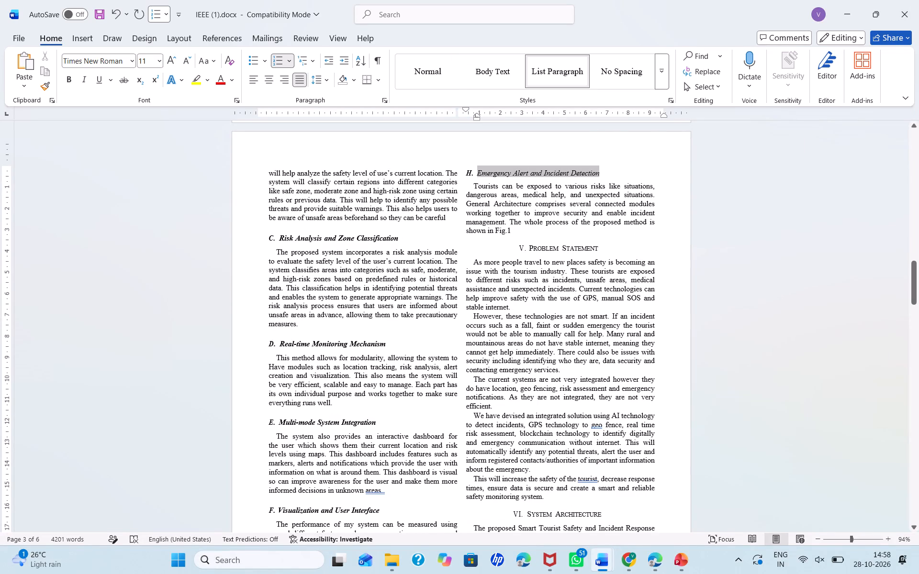
left_click(612, 154)
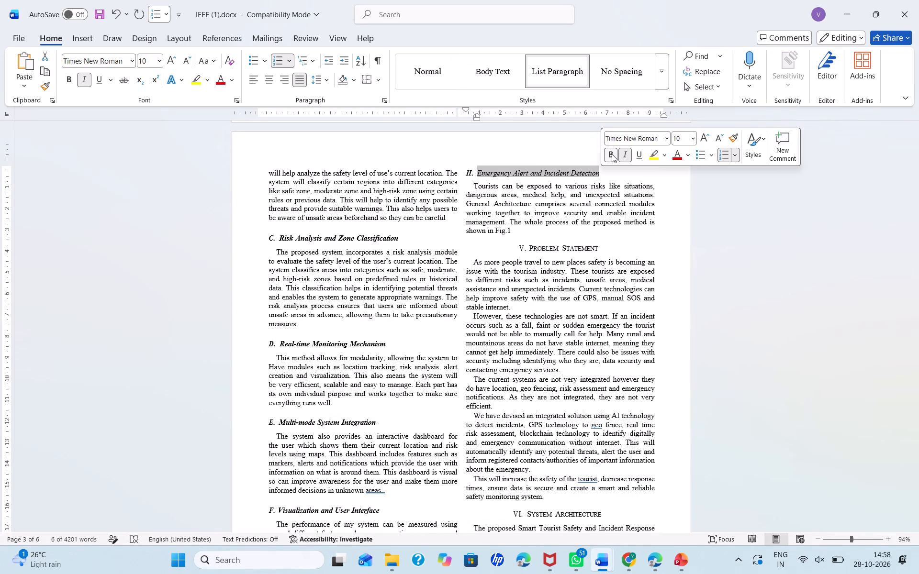
Make the subsection letter label in front of "User Device and Data Acquisition" under System Architecture bold.
scroll(664, 256, "down", 3)
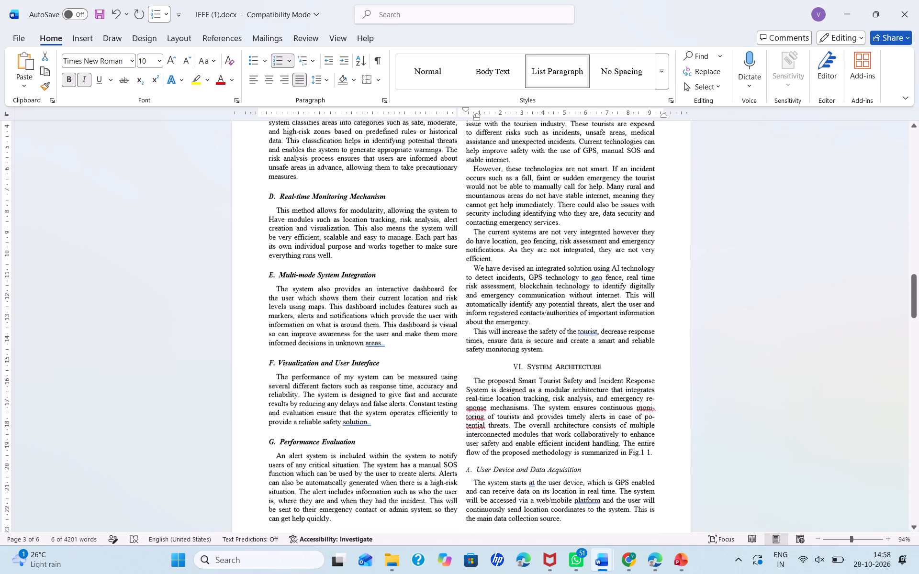
scroll(664, 256, "down", 1)
scroll(664, 256, "up", 2)
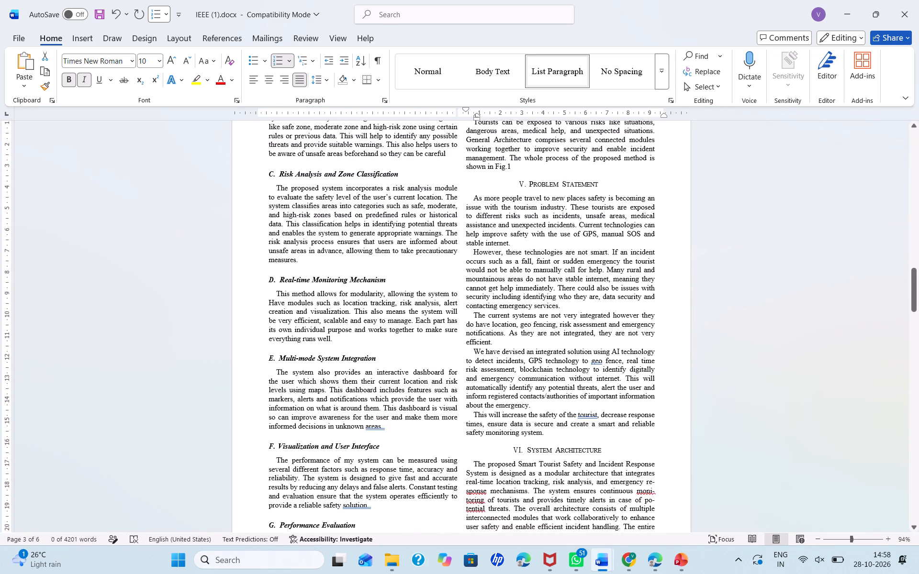
scroll(488, 339, "down", 3)
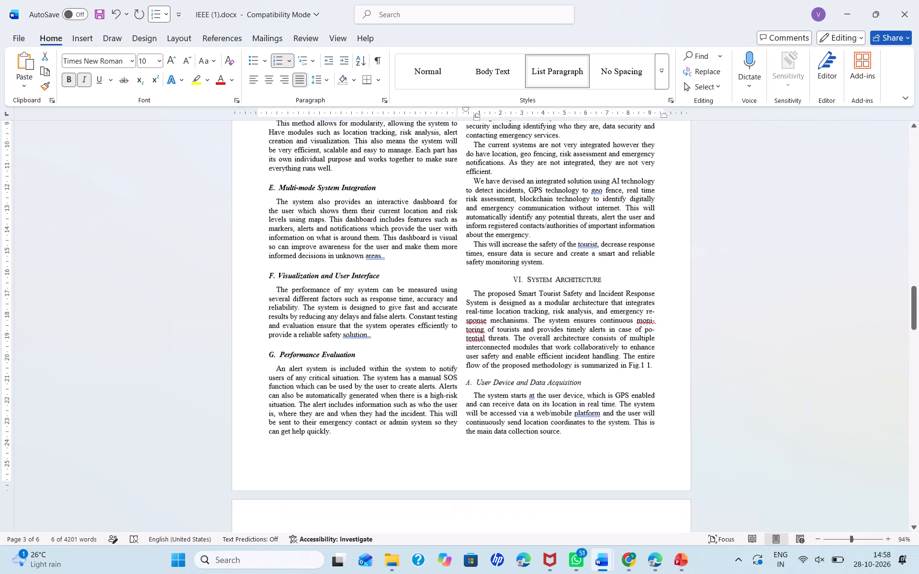
scroll(488, 339, "down", 1)
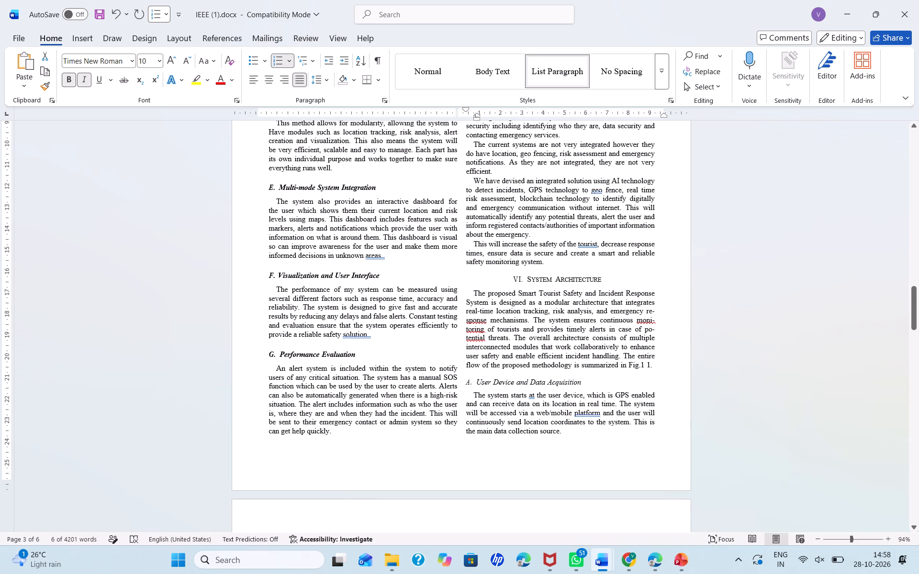
left_click(470, 383)
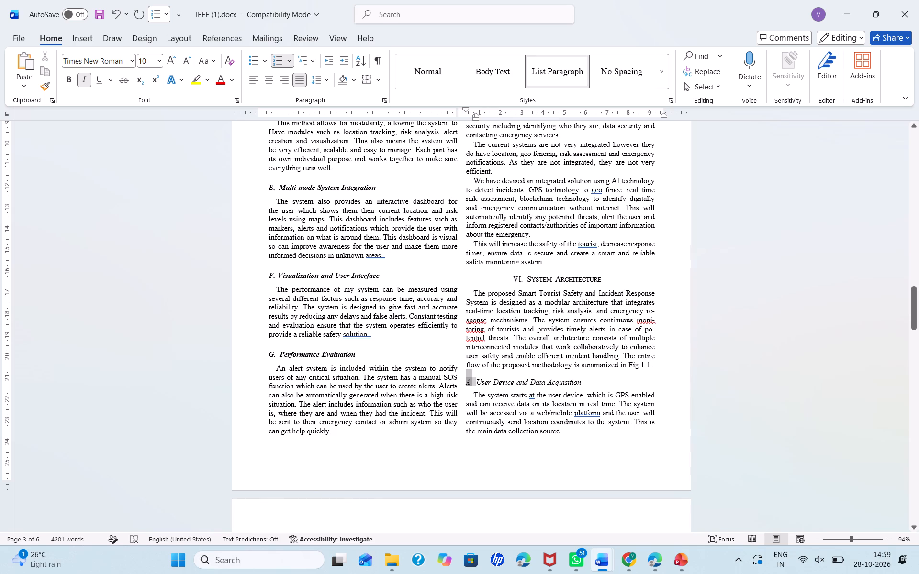
left_click(70, 80)
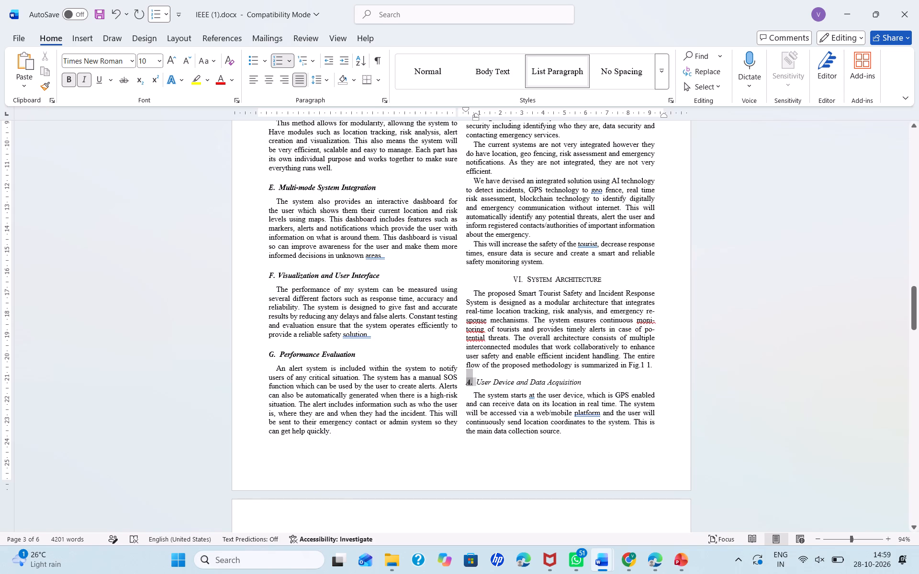
Make the System Architecture subsection A heading text "User Device and Data Acquisition" bold.
left_click(479, 383)
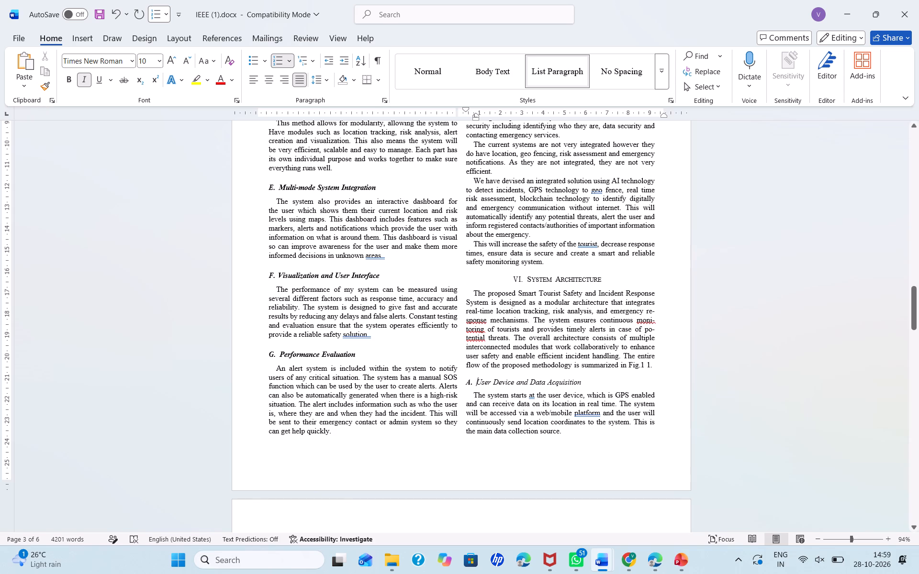
left_click_drag(477, 379, 563, 386)
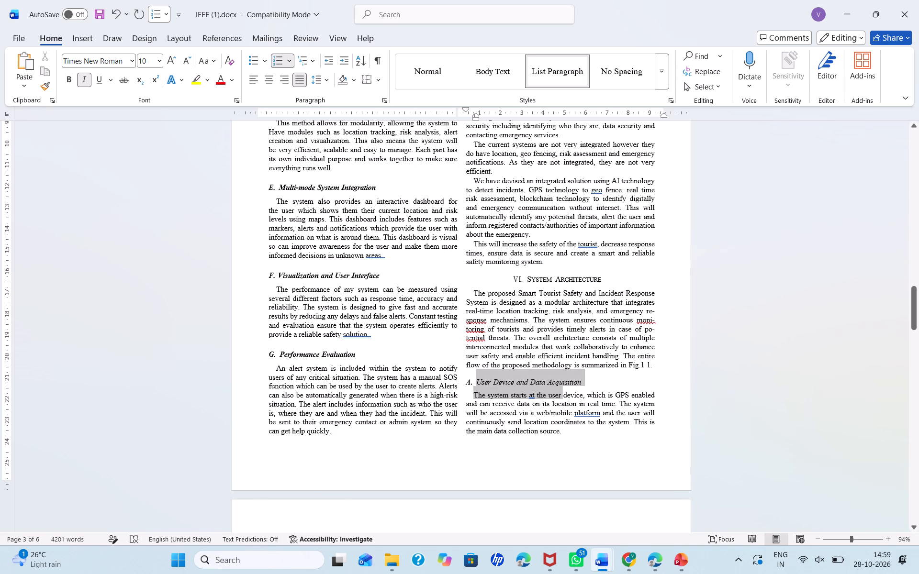
left_click_drag(563, 386, 585, 381)
left_click(594, 360)
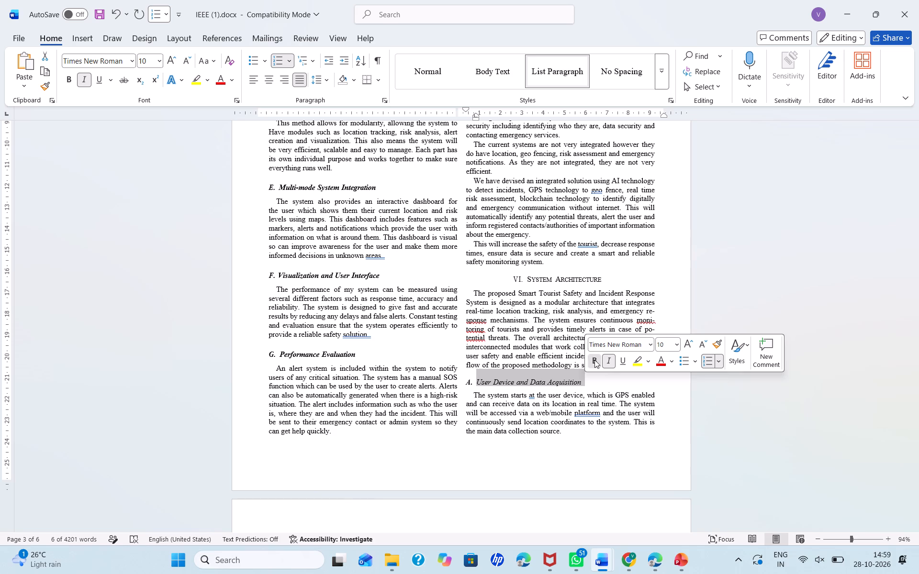
left_click(667, 407)
Make the System Architecture subsection B heading text "Geolocation Mode" bold.
scroll(667, 407, "down", 3)
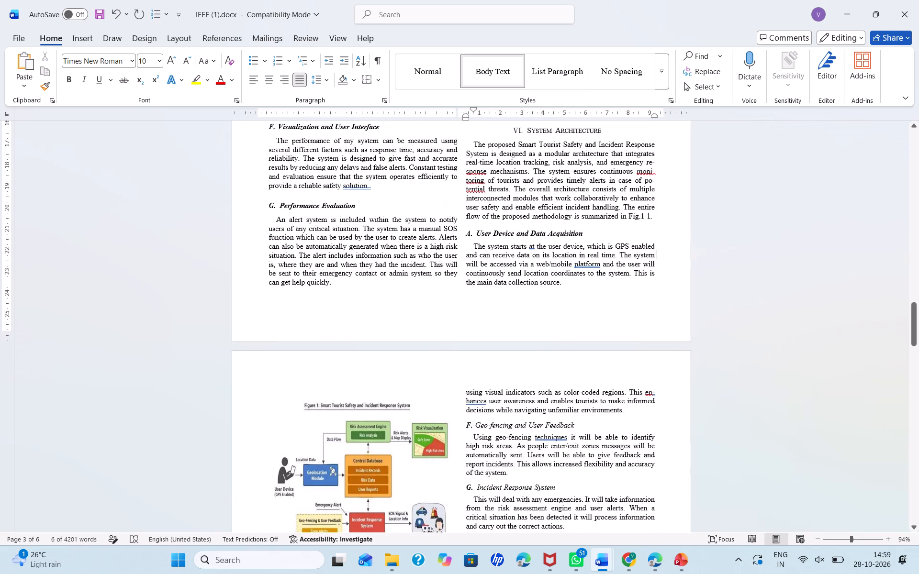
scroll(667, 407, "down", 6)
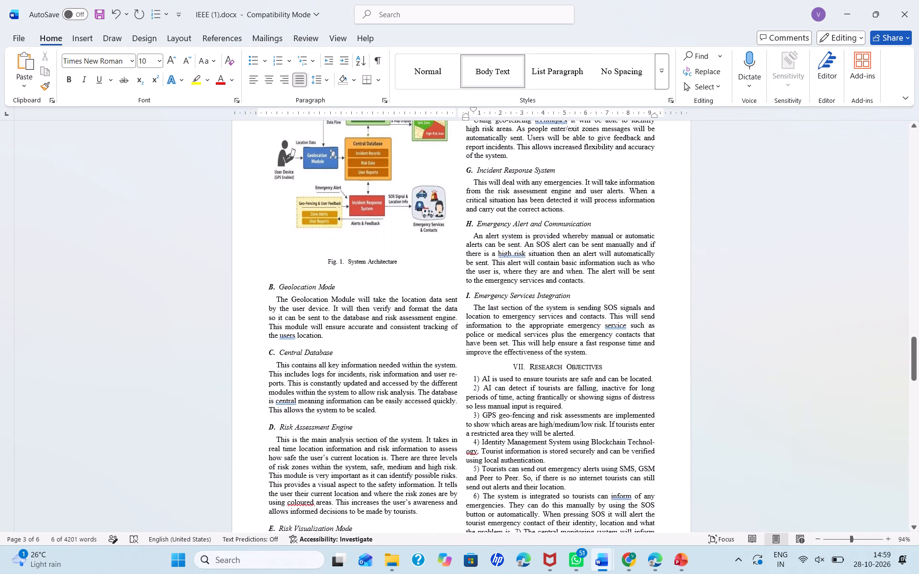
left_click(280, 288)
left_click_drag(280, 288, 330, 288)
left_click(339, 266)
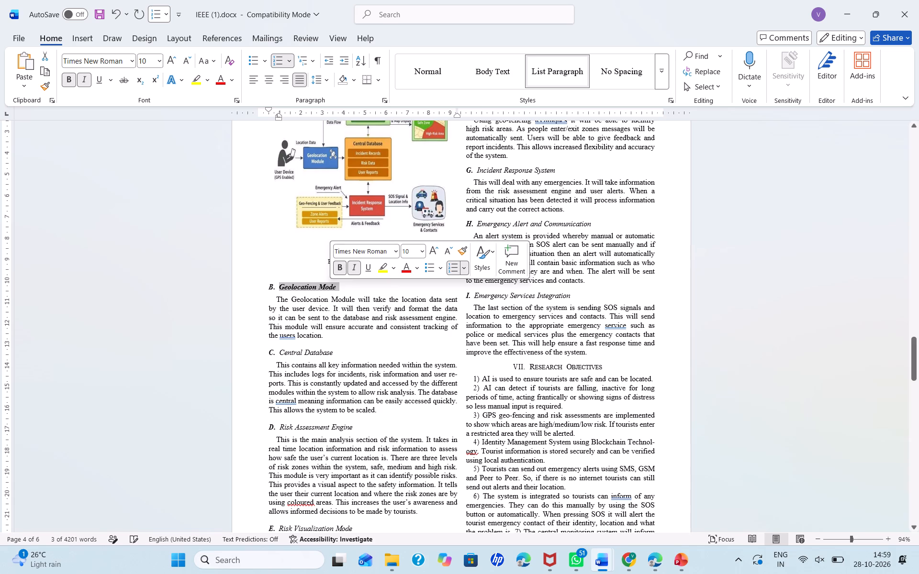
Make the System Architecture subsection C heading text "Central Database" bold.
left_click(281, 353)
left_click_drag(278, 345, 282, 352)
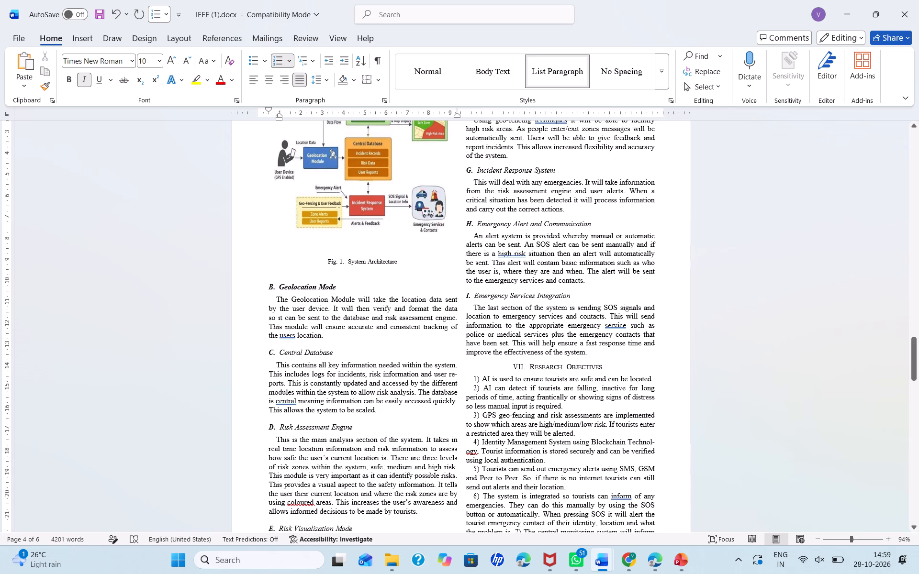
left_click_drag(282, 352, 331, 355)
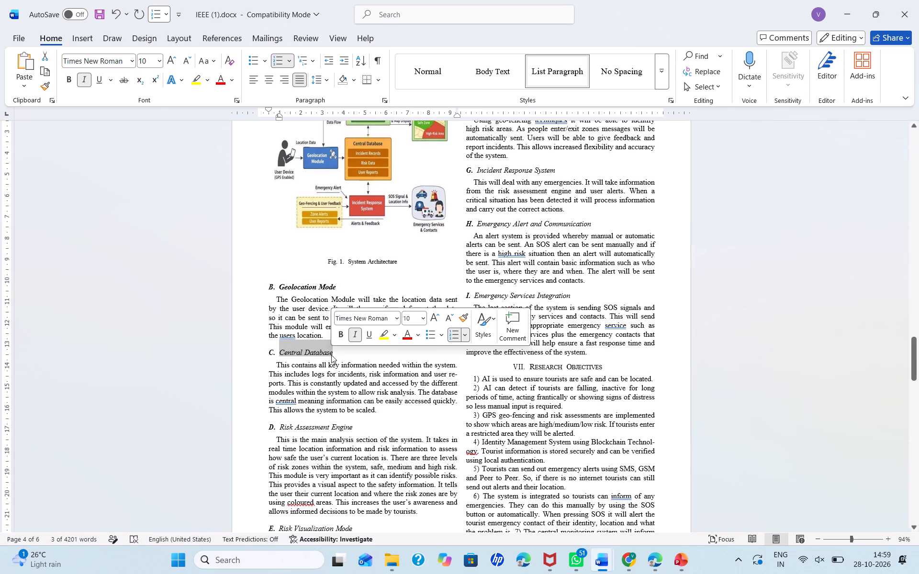
left_click(338, 339)
Make the System Architecture subsection D heading text "Risk Assessment Engine" bold.
left_click(281, 429)
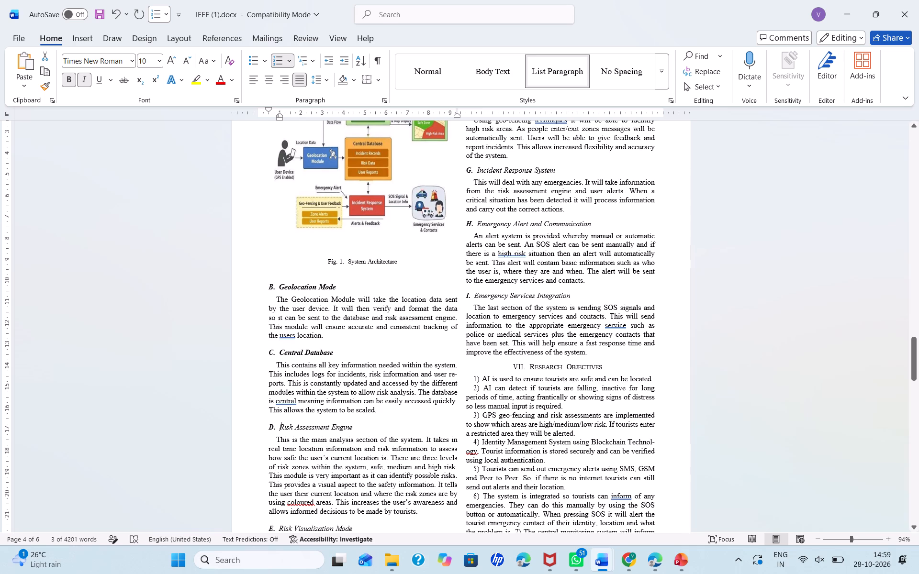
left_click_drag(281, 429, 342, 435)
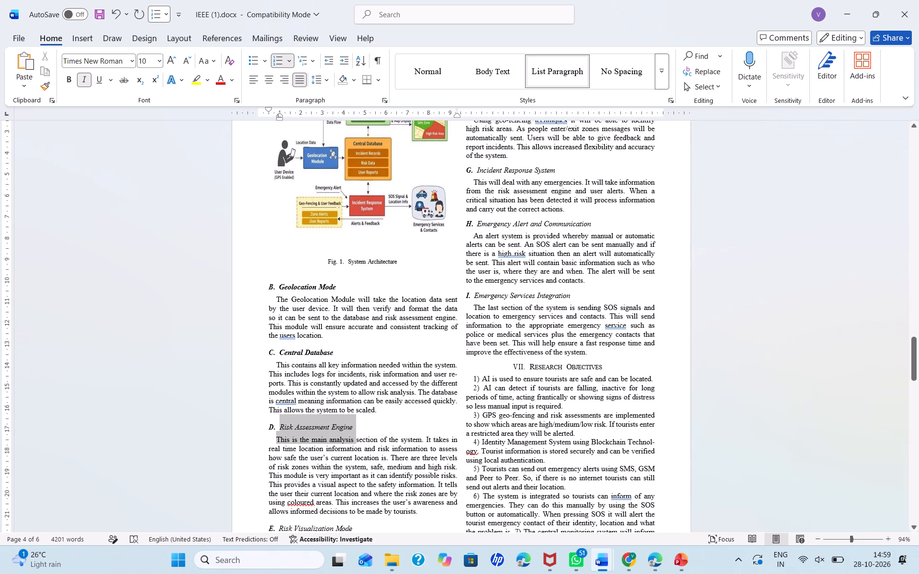
left_click_drag(342, 435, 352, 427)
left_click(362, 402)
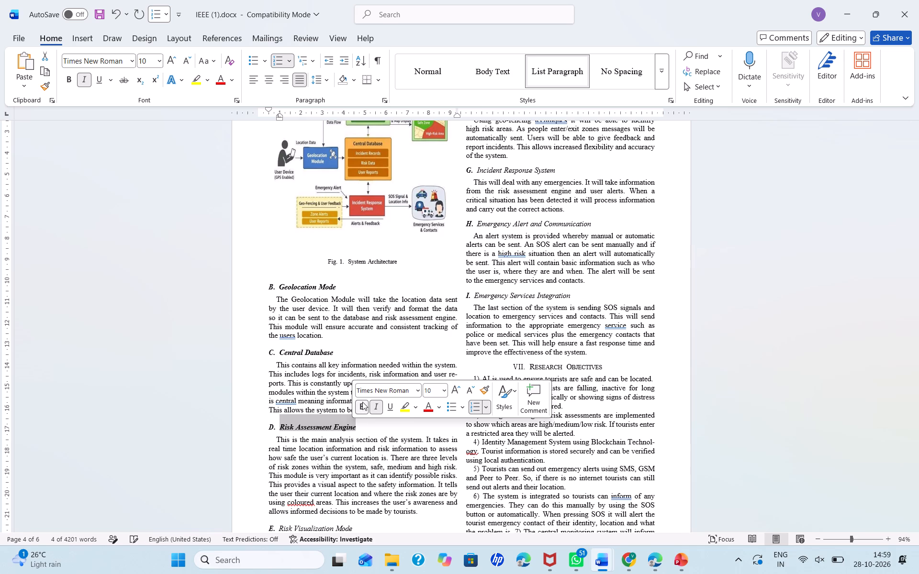
Make the System Architecture subsection E heading text "Risk Visualization Mode" bold.
left_click(382, 530)
scroll(382, 530, "down", 4)
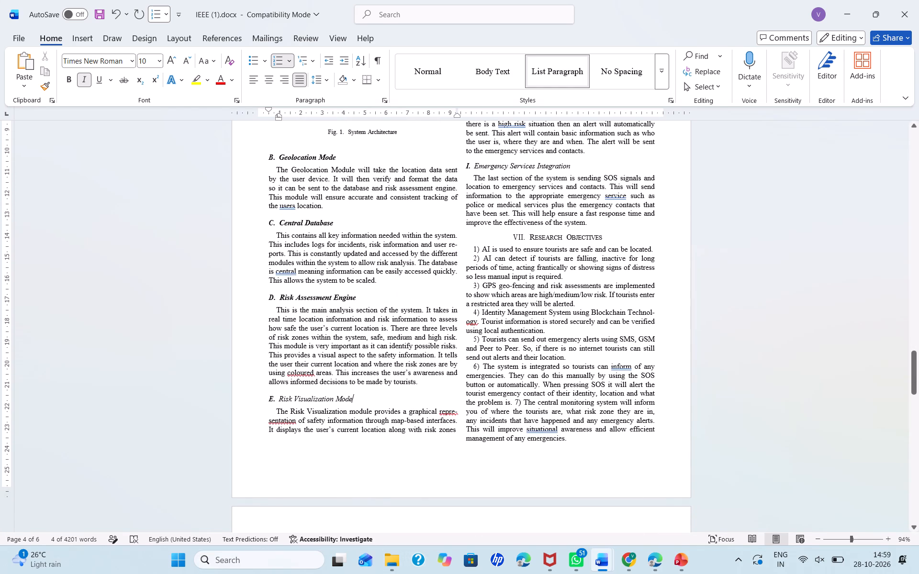
left_click(279, 398)
left_click_drag(279, 398, 347, 402)
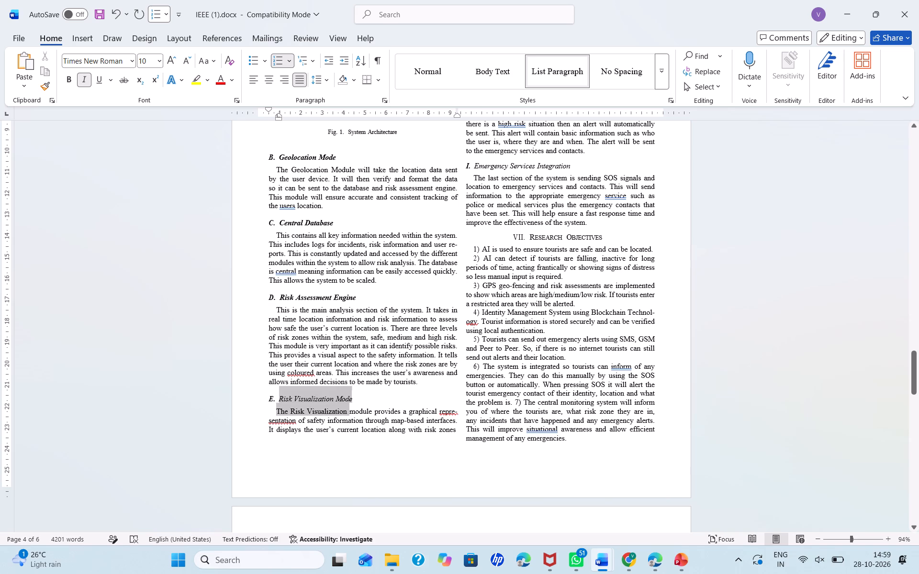
left_click_drag(347, 402, 359, 397)
left_click(368, 371)
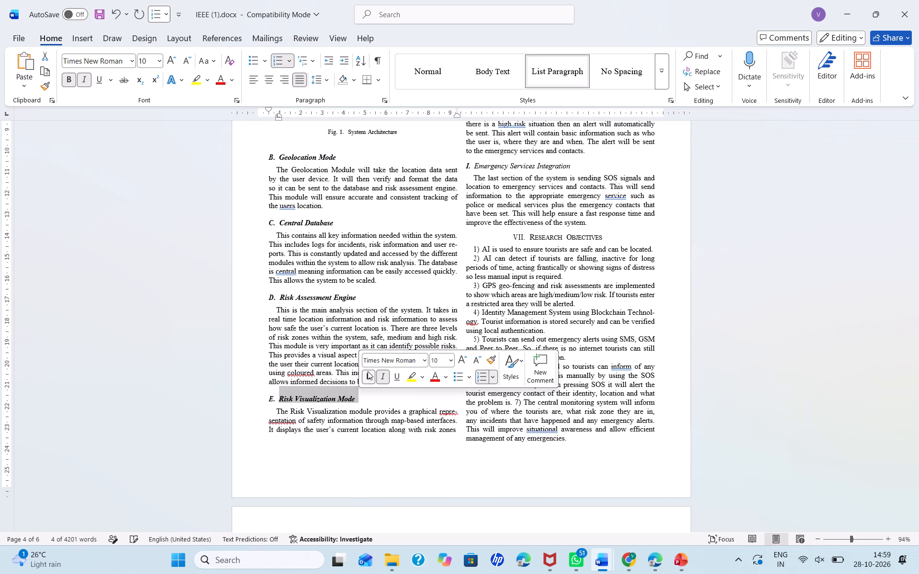
Make the System Architecture subsection F heading text "Geo-fencing and User Feedback" bold.
scroll(761, 278, "up", 2)
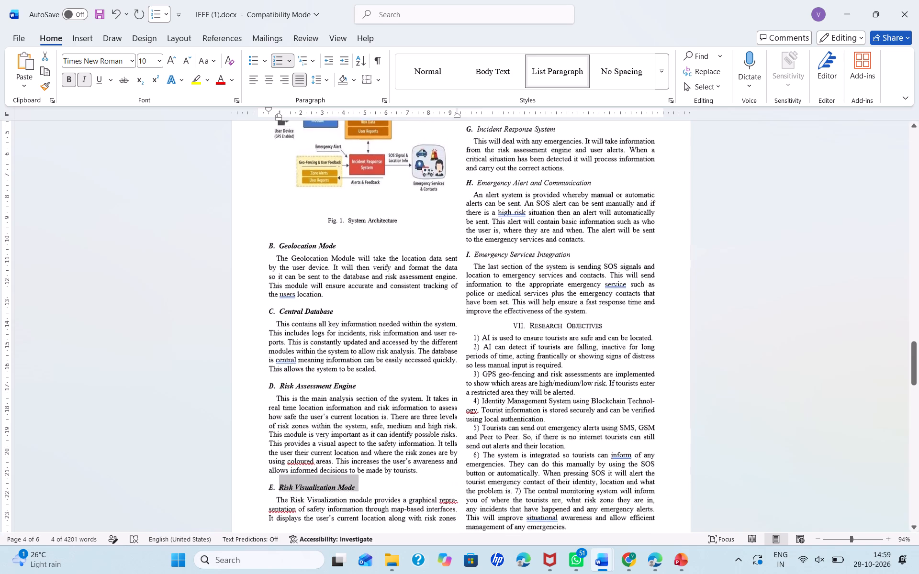
scroll(761, 278, "up", 4)
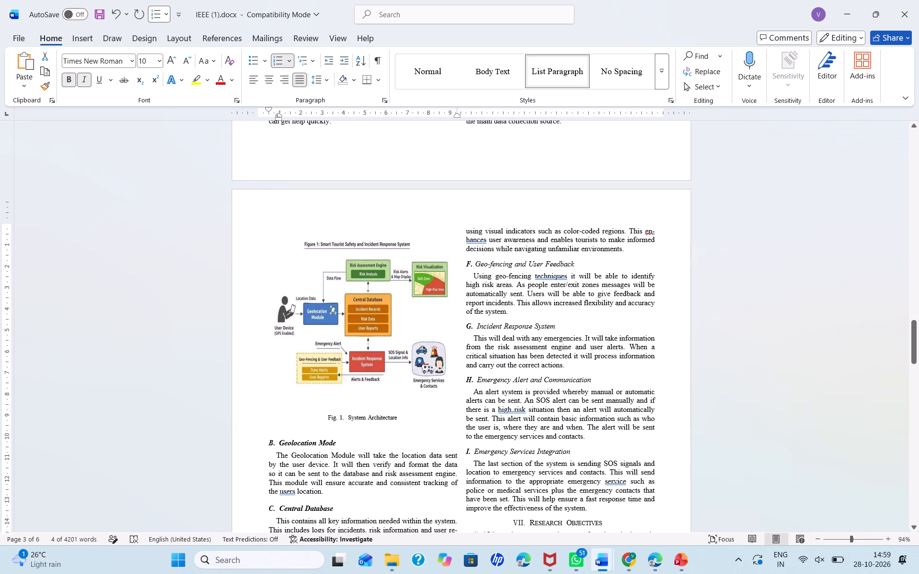
left_click(475, 264)
left_click_drag(475, 264, 513, 262)
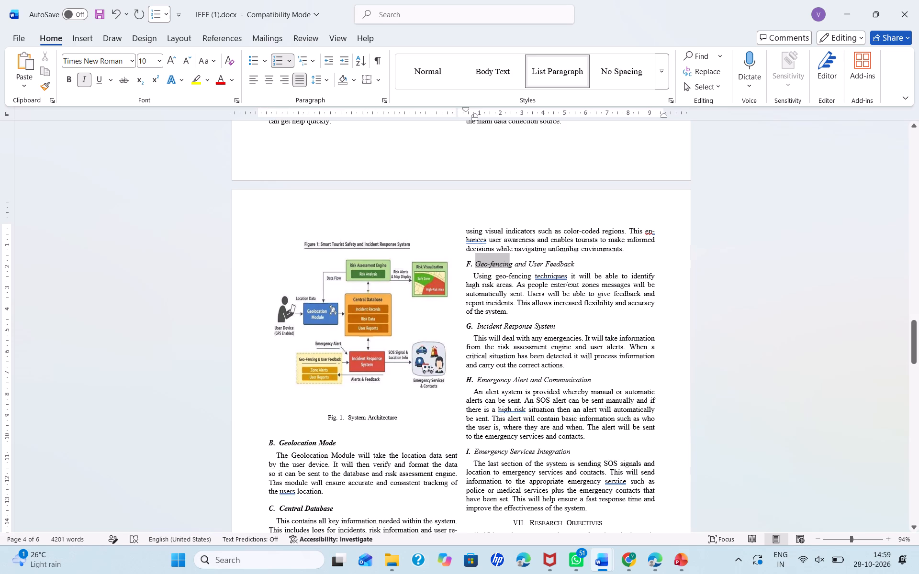
left_click_drag(513, 262, 568, 266)
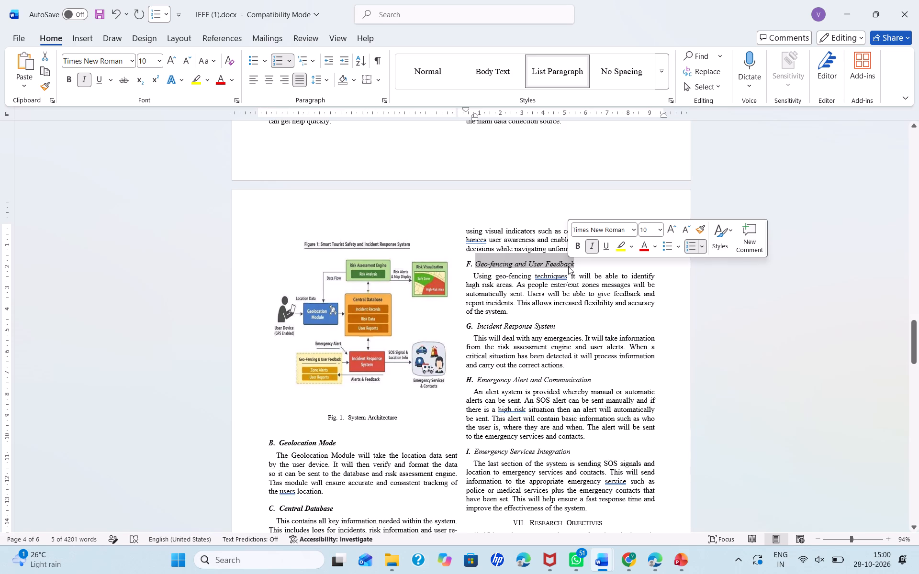
left_click(579, 246)
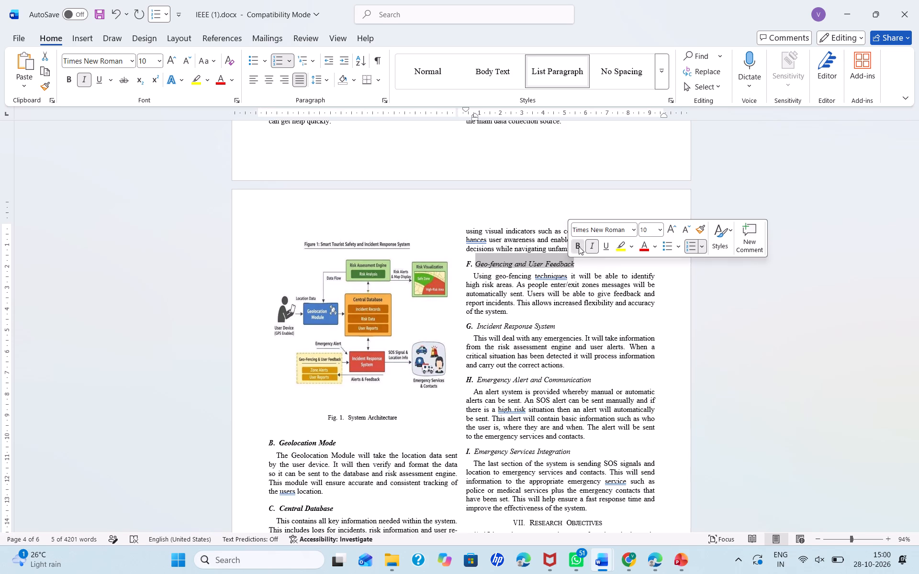
Make the System Architecture subsection G heading text "Incident Response System" bold.
left_click(477, 327)
left_click(477, 327)
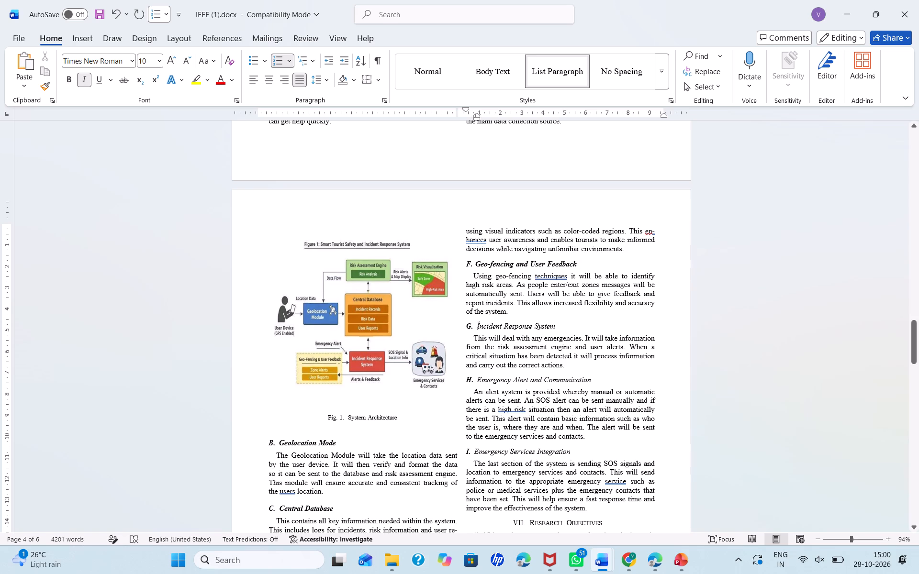
left_click(477, 326)
left_click_drag(477, 326, 543, 328)
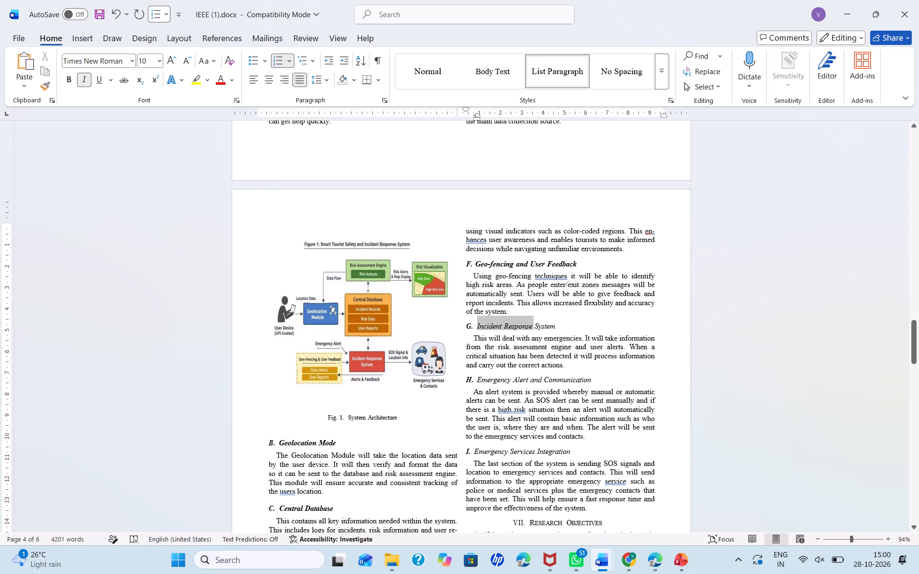
left_click_drag(543, 328, 550, 326)
left_click(561, 308)
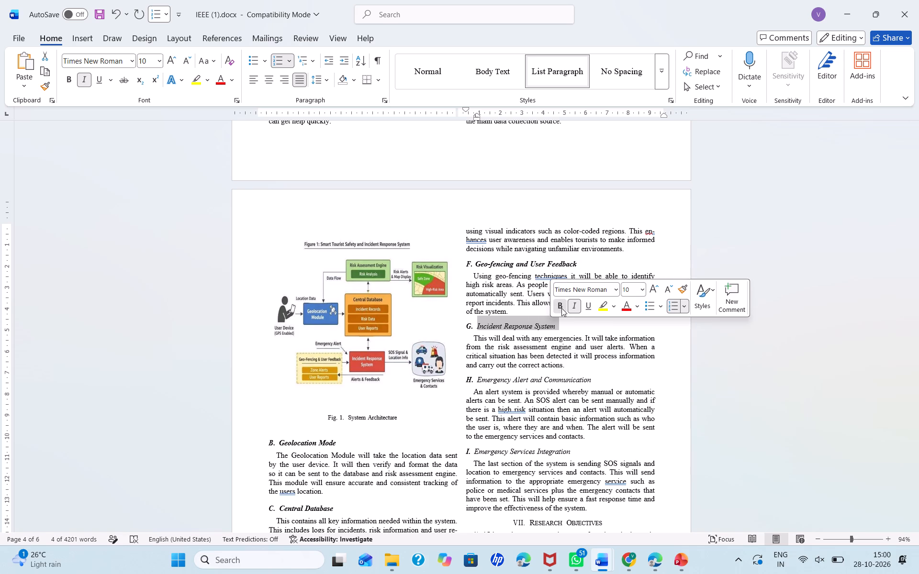
Make the System Architecture subsection H heading text "Emergency Alert and Communication" bold.
left_click(476, 382)
left_click_drag(476, 382, 588, 388)
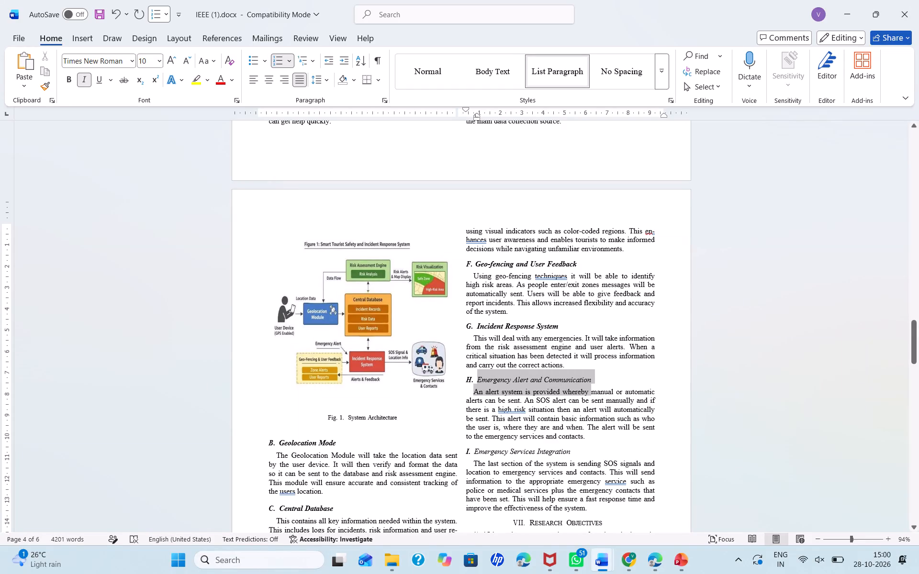
left_click_drag(588, 388, 593, 382)
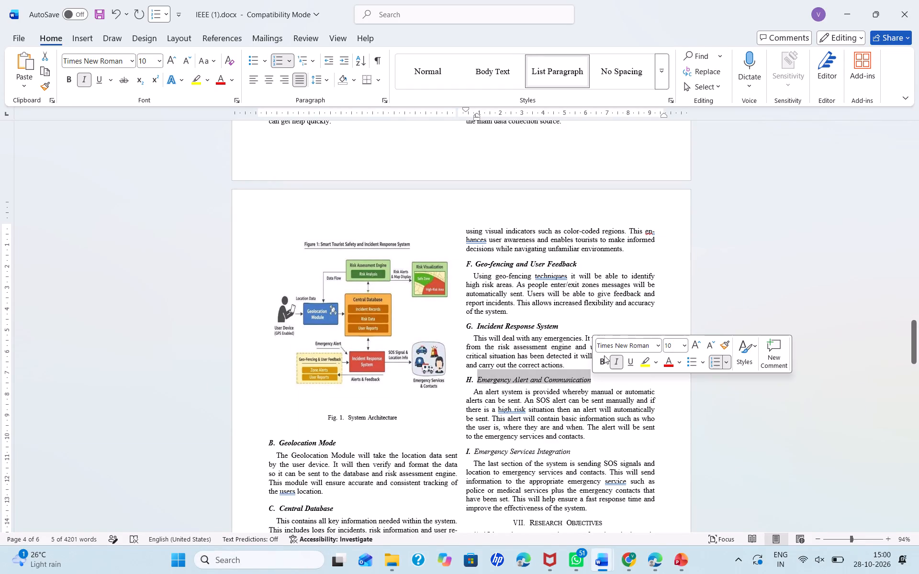
left_click(601, 363)
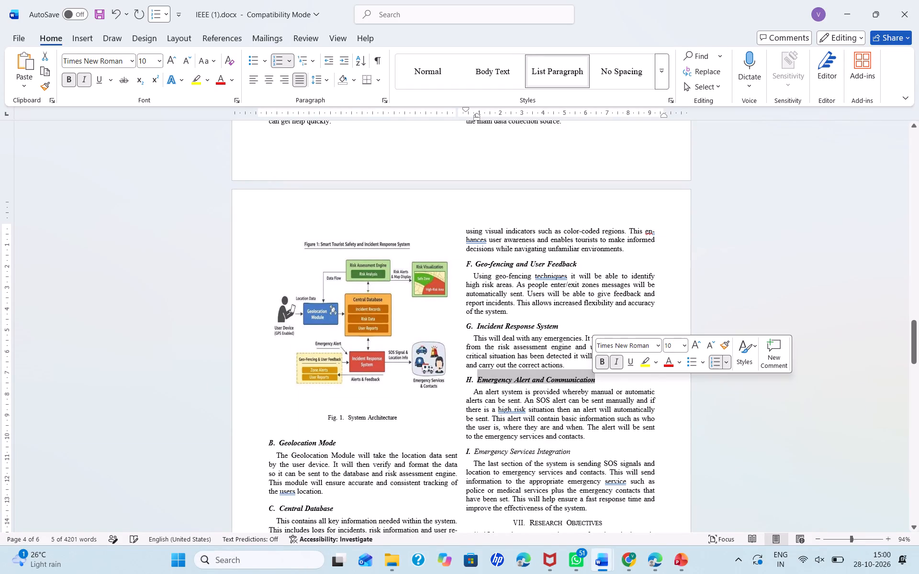
Make the System Architecture subsection I heading text "Emergency Services Integration" bold.
scroll(567, 478, "down", 2)
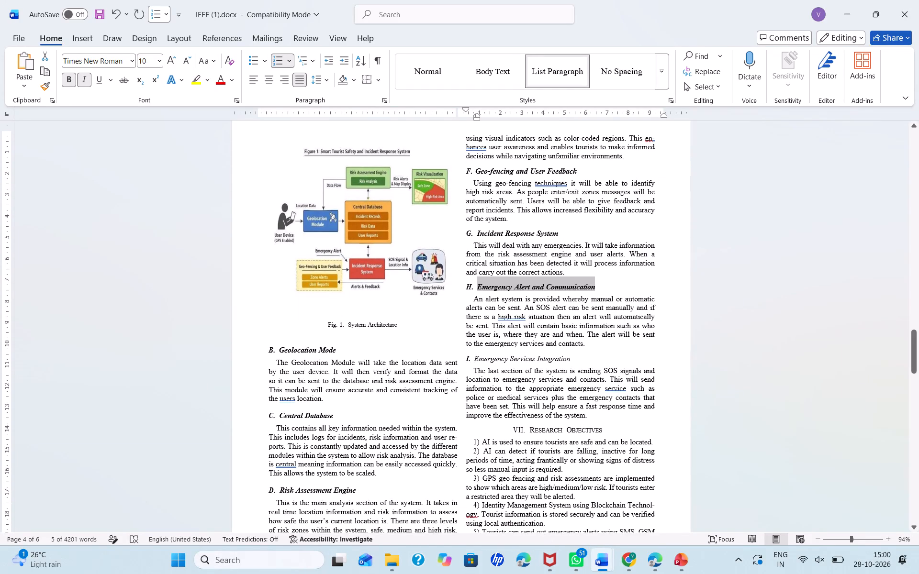
left_click(473, 360)
left_click_drag(473, 360, 482, 359)
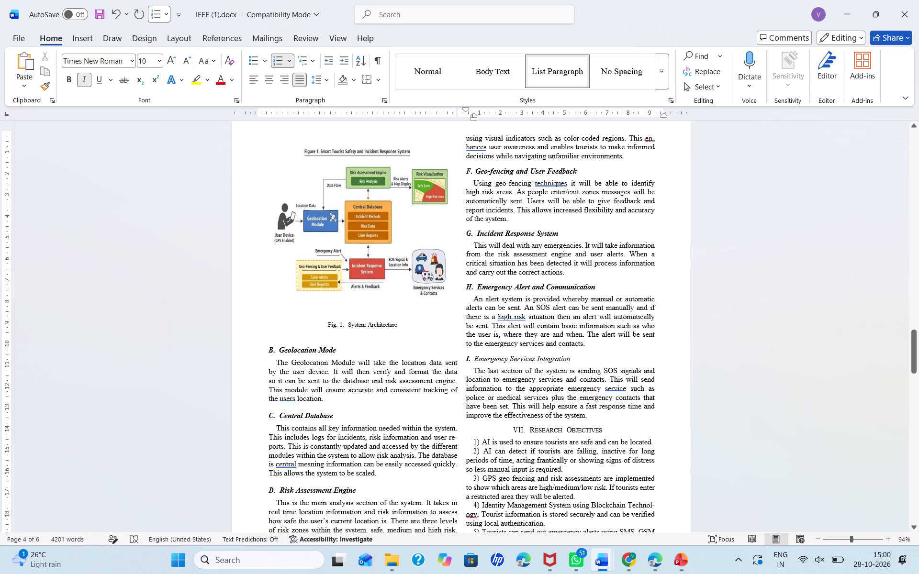
left_click_drag(482, 359, 555, 360)
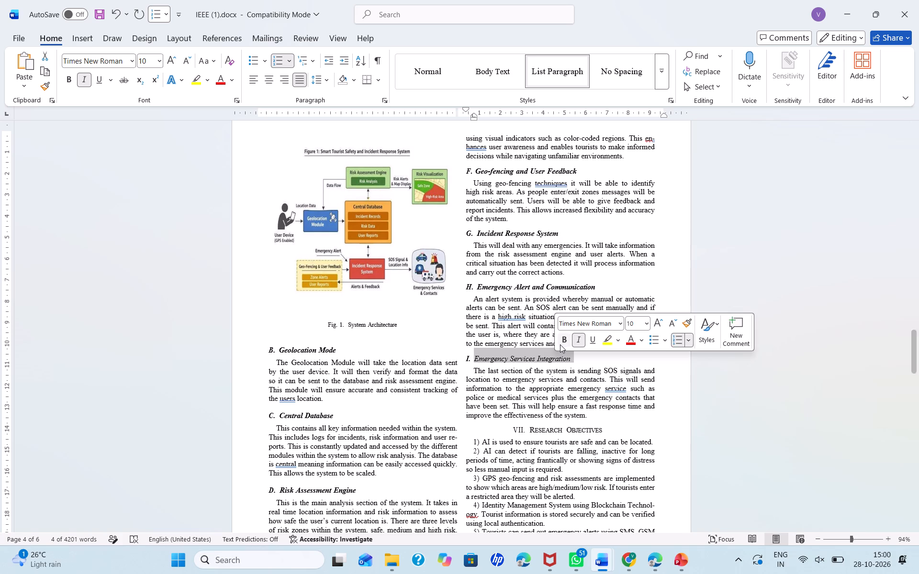
left_click(563, 341)
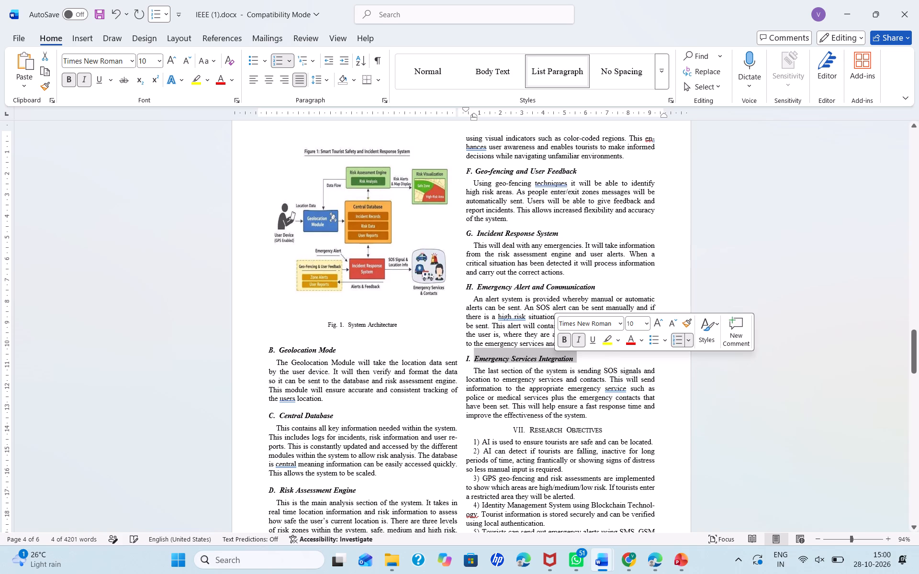
left_click(687, 370)
Review the pages from Research Objectives through References for the formatting of the remaining subsection headings.
scroll(670, 368, "down", 2)
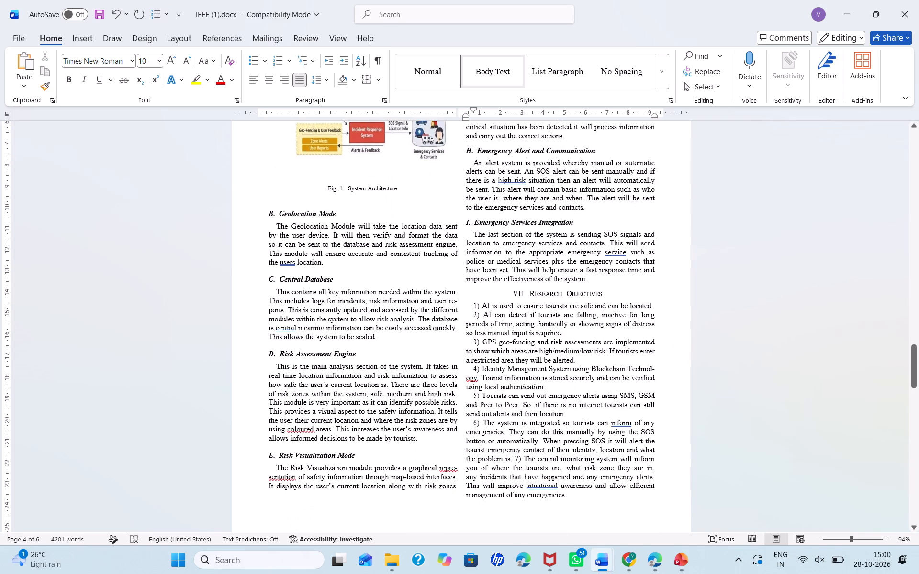
scroll(670, 368, "down", 10)
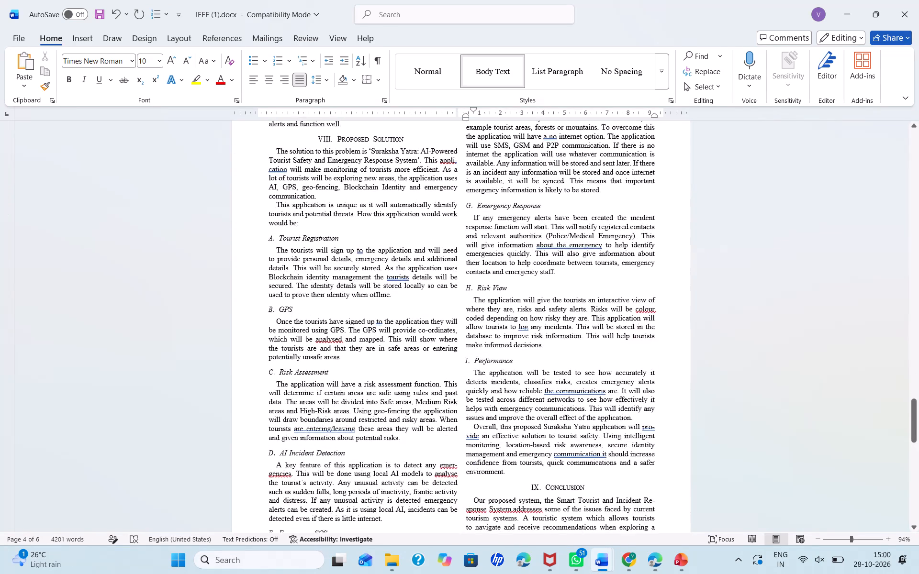
scroll(670, 368, "down", 5)
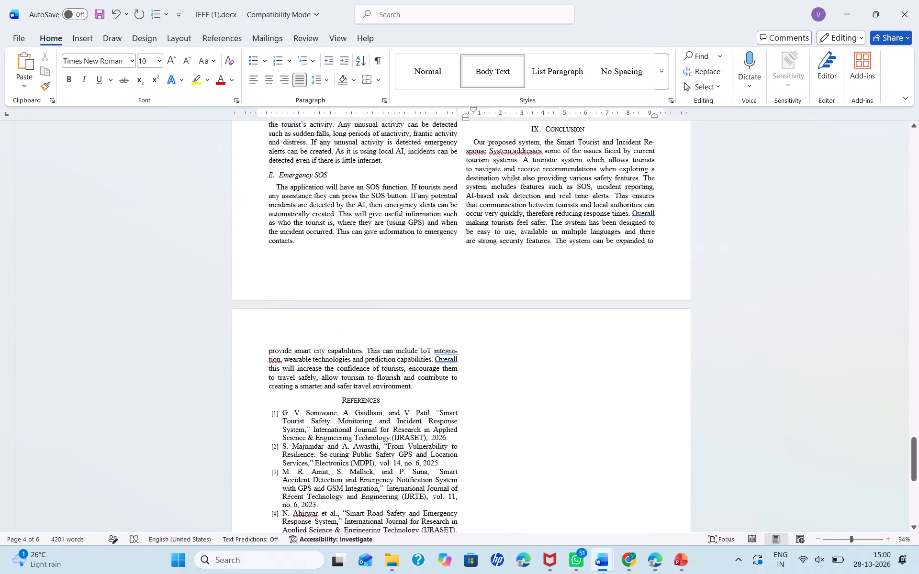
scroll(670, 368, "up", 6)
scroll(670, 368, "down", 5)
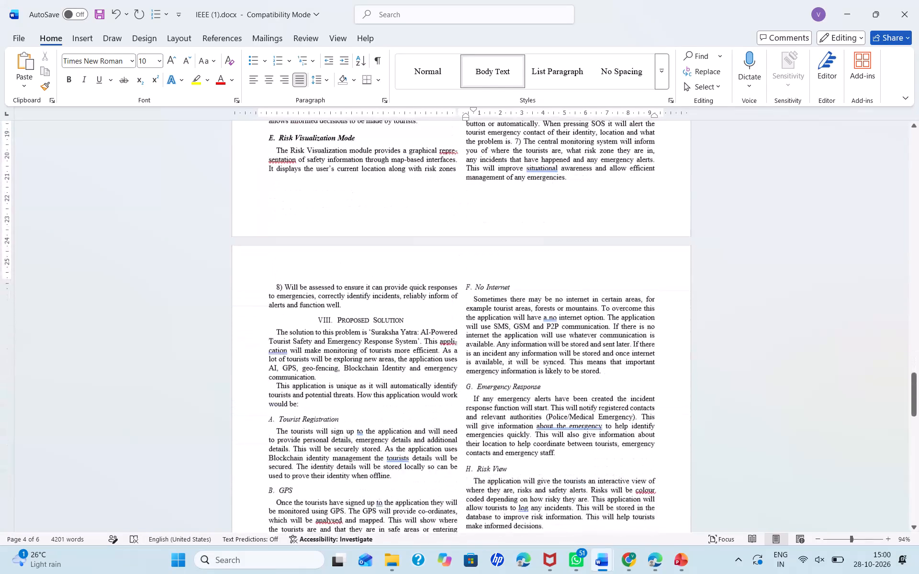
scroll(670, 368, "down", 1)
scroll(670, 368, "up", 1)
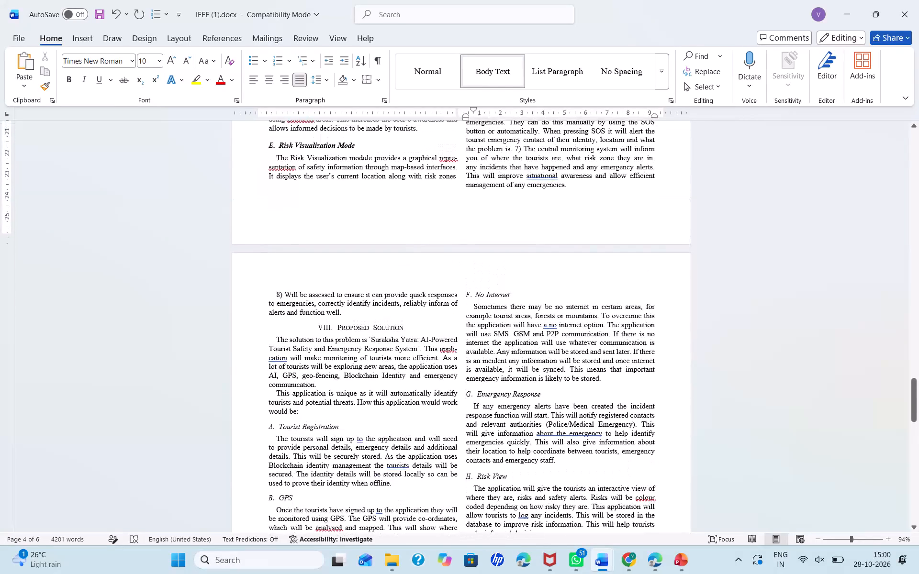
scroll(670, 368, "up", 3)
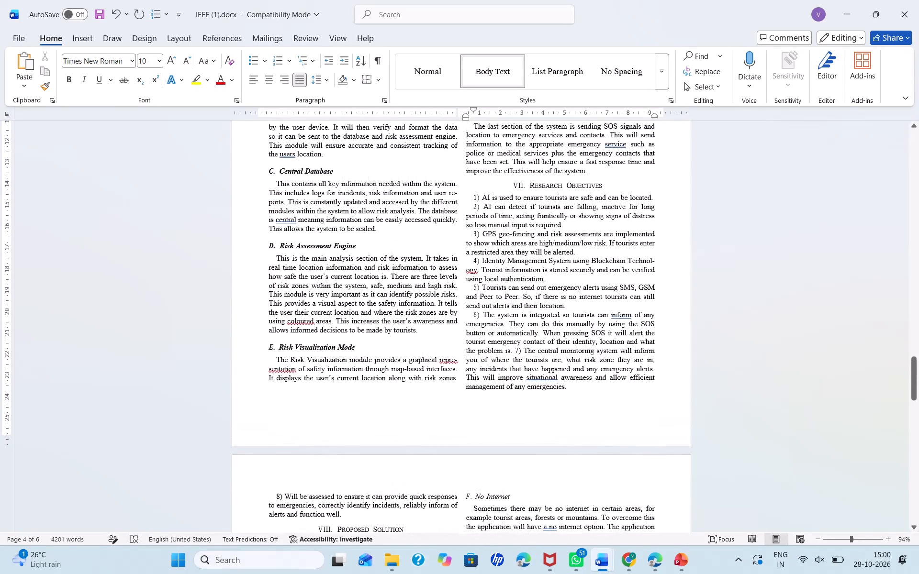
scroll(670, 368, "down", 3)
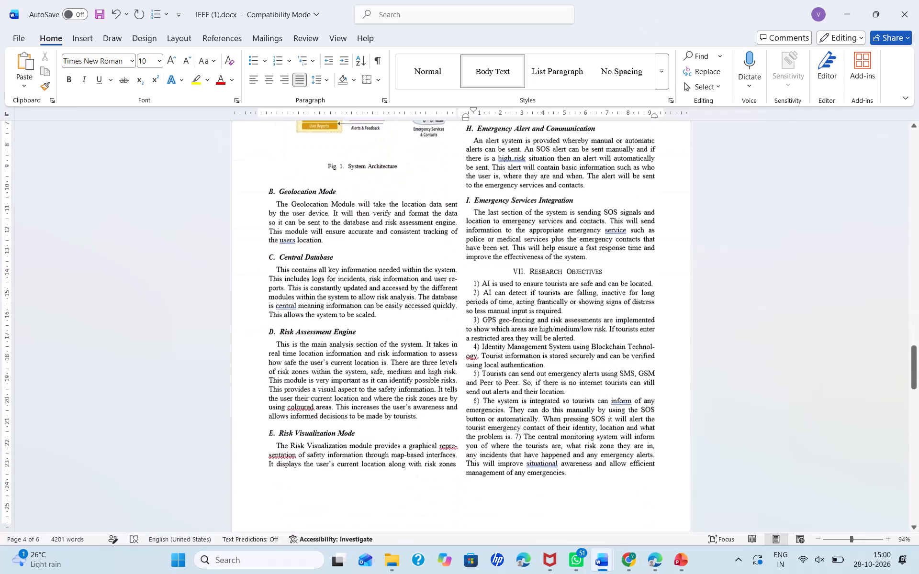
scroll(670, 368, "down", 7)
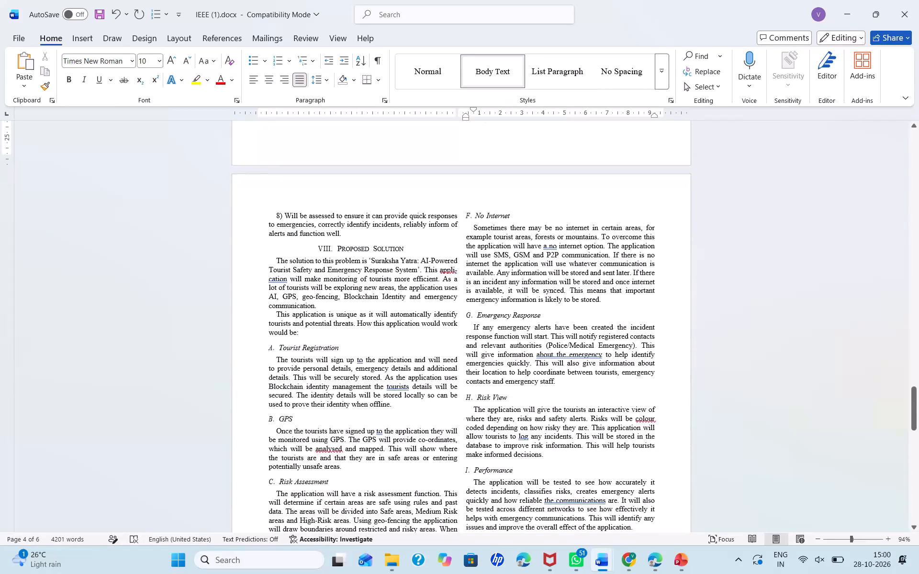
Make the automatic heading letters of all Proposed Solution subsections bold.
left_click(272, 349)
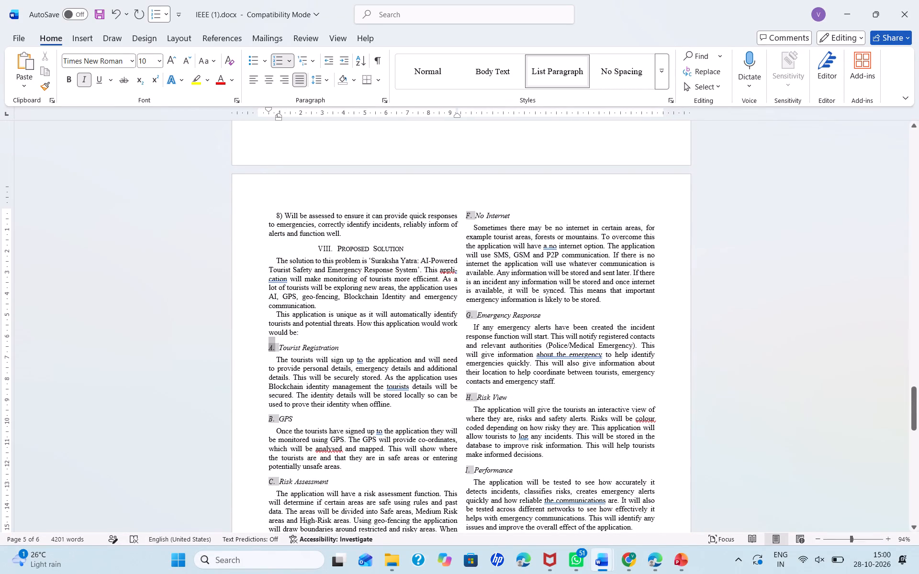
left_click(69, 78)
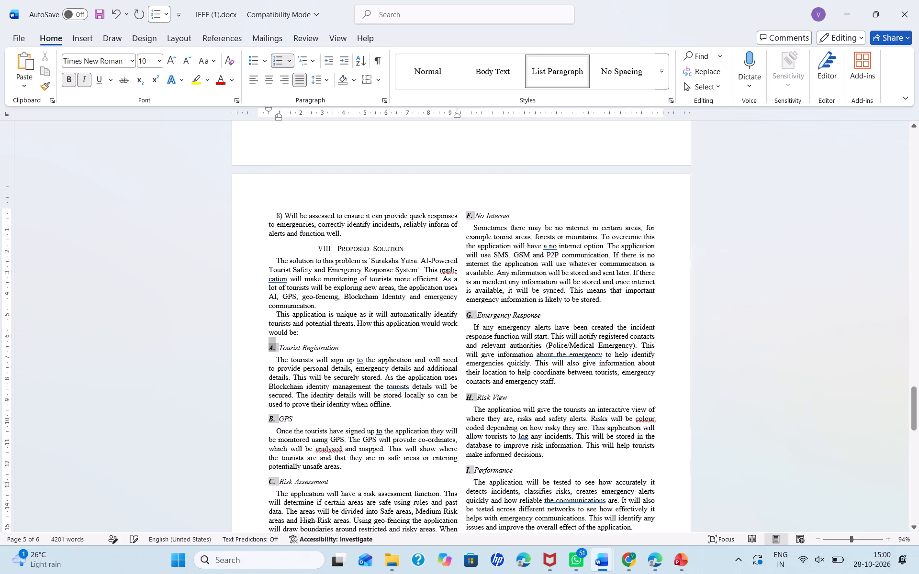
Make the Proposed Solution subsection A heading text "Tourist Registration" bold.
left_click(343, 348)
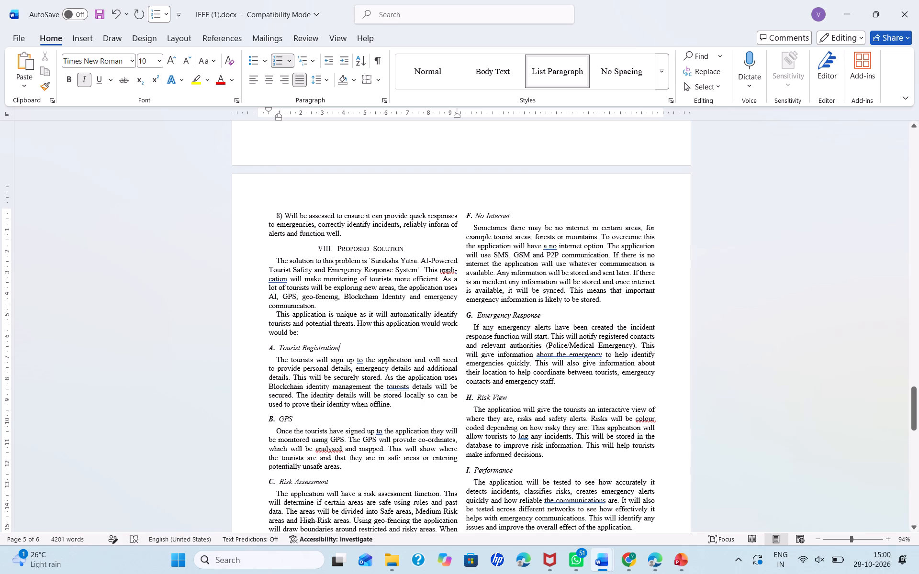
left_click_drag(341, 344, 294, 351)
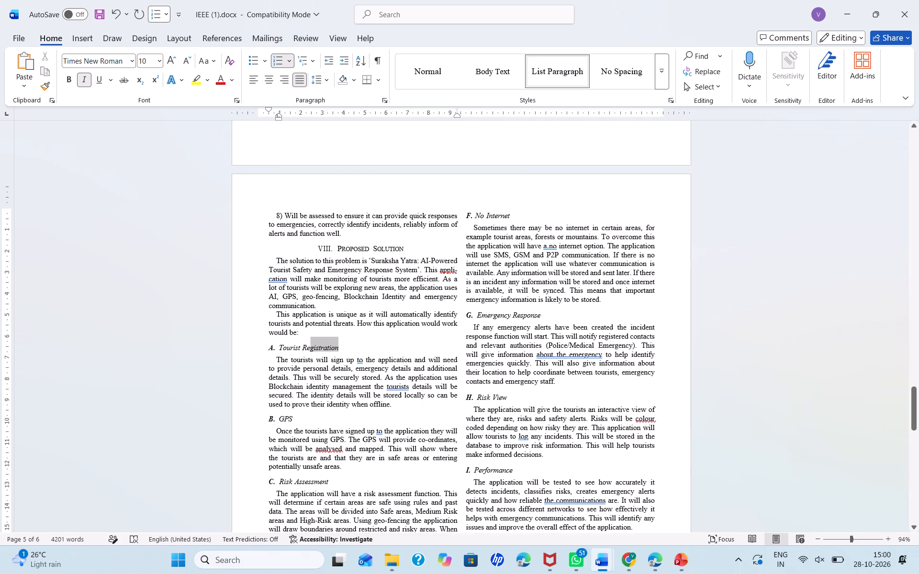
left_click_drag(294, 351, 279, 346)
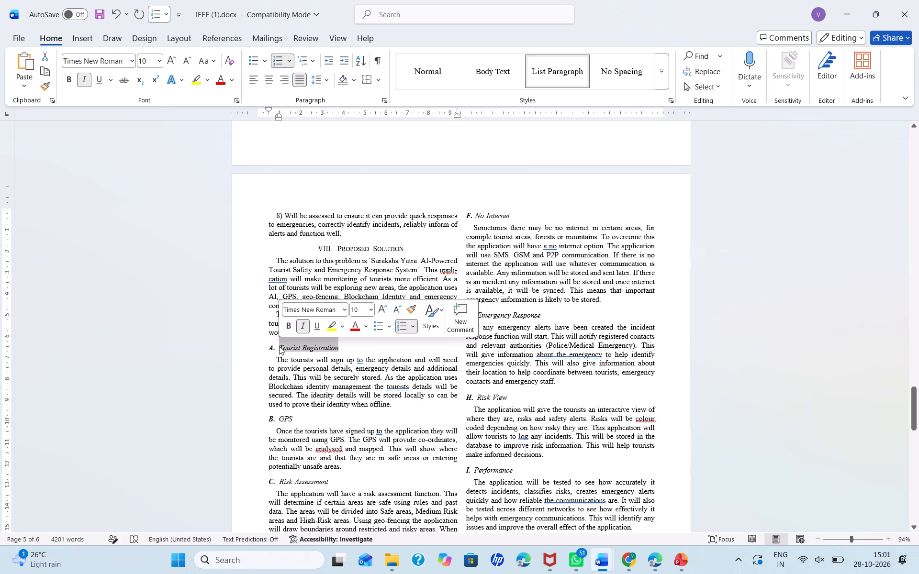
left_click(288, 325)
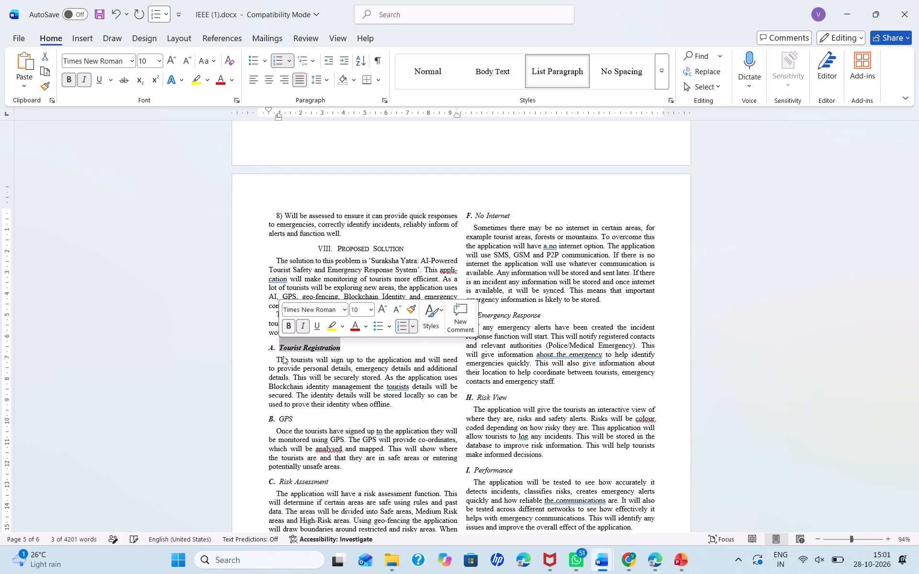
Make the Proposed Solution subsection B heading text "GPS" bold.
left_click(291, 420)
left_click(291, 420)
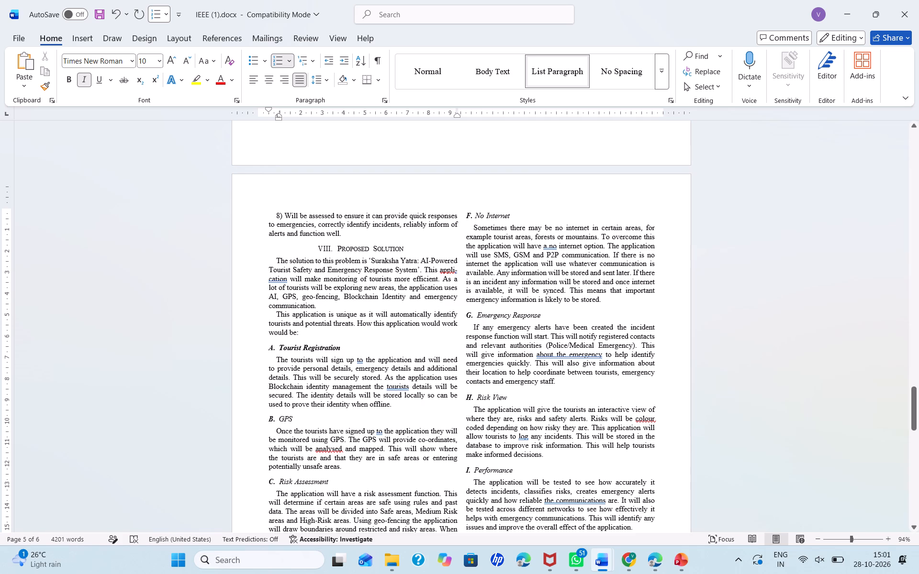
key("Right")
left_click_drag(291, 420, 281, 420)
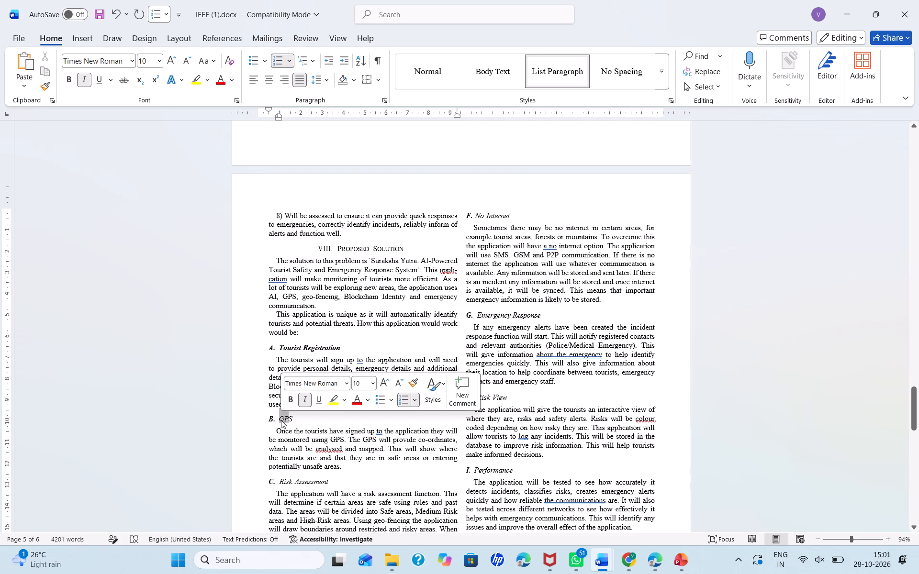
left_click(298, 418)
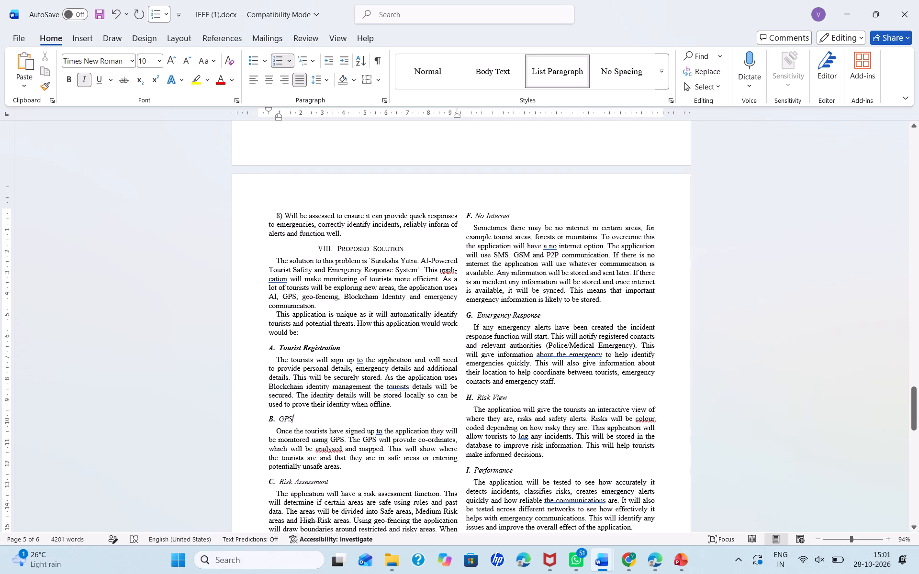
left_click_drag(296, 415, 278, 424)
left_click_drag(278, 424, 277, 417)
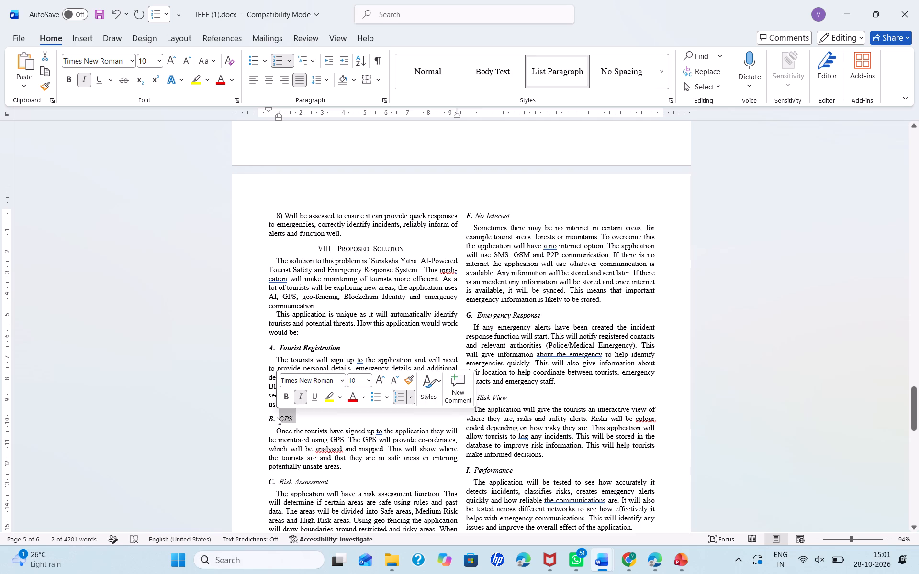
left_click(287, 393)
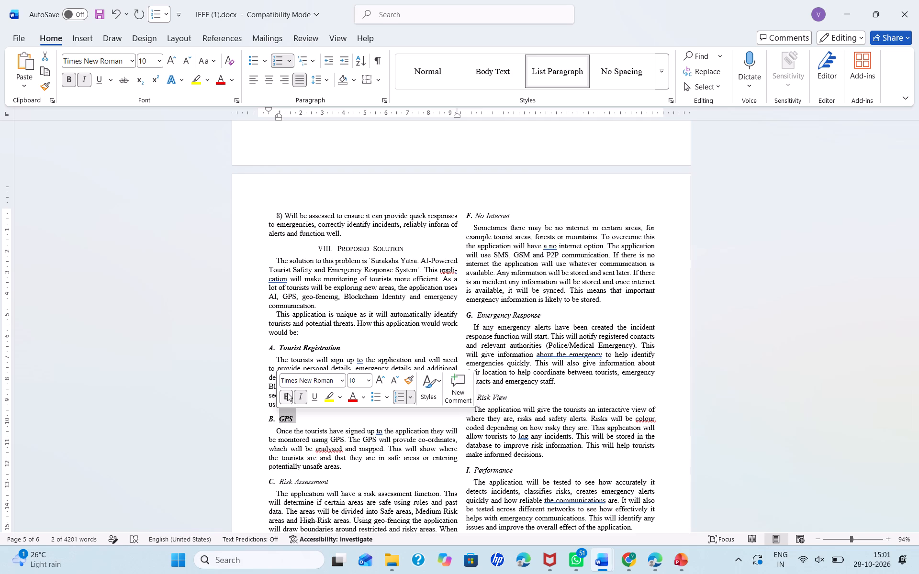
Make the Proposed Solution subsection C heading text "Risk Assessment" bold.
left_click(361, 475)
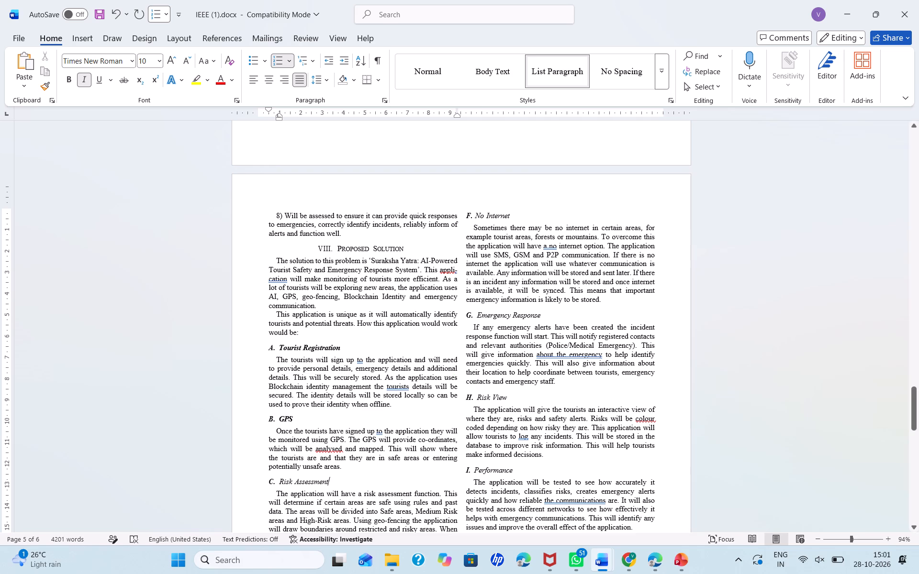
scroll(363, 452, "down", 2)
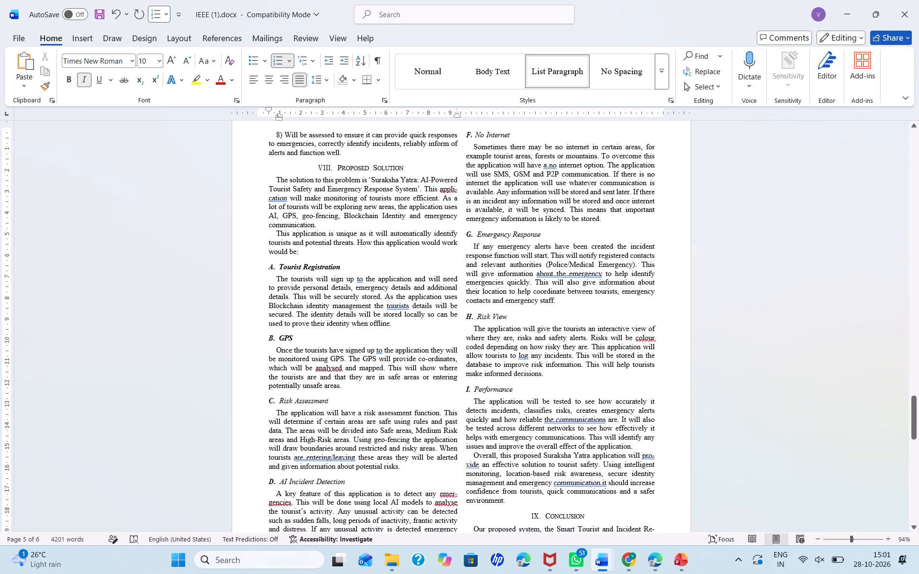
left_click(330, 401)
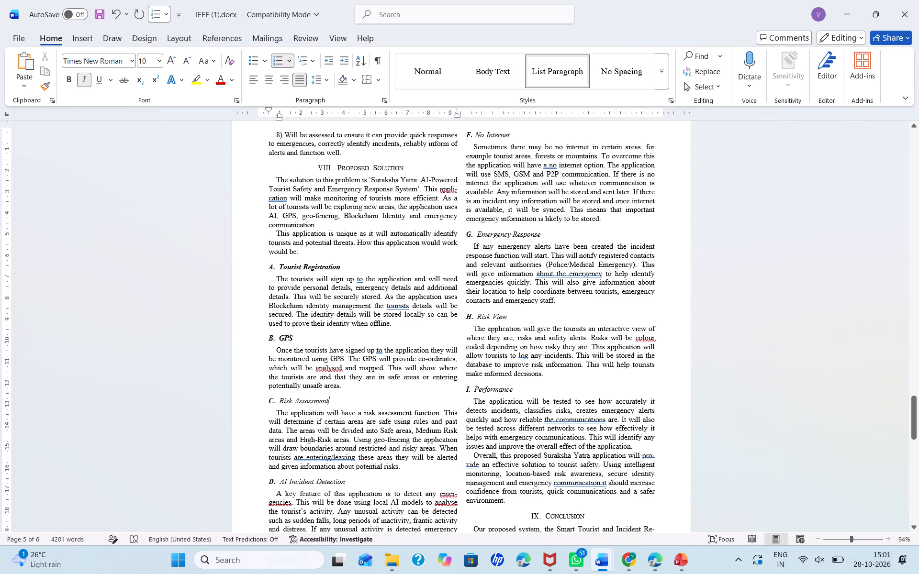
left_click(330, 401)
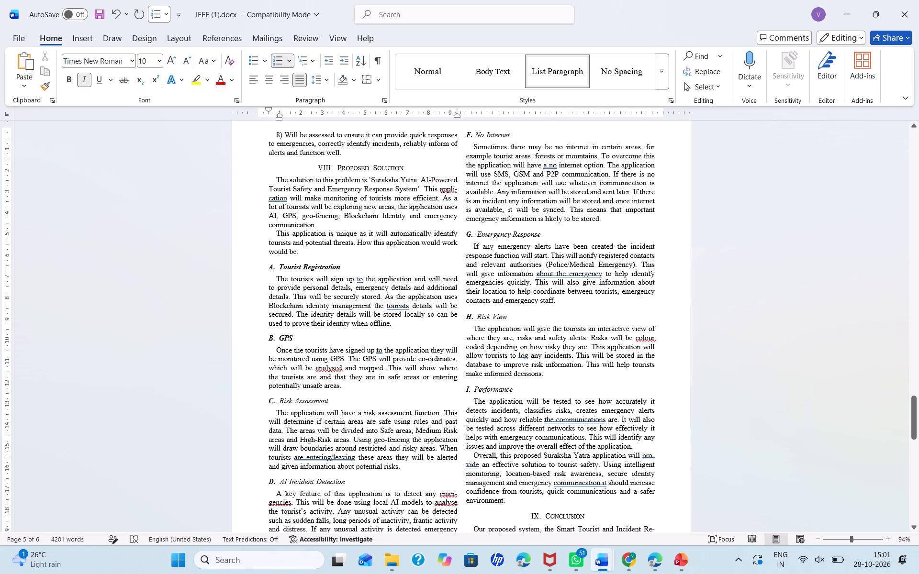
left_click(280, 399)
left_click_drag(280, 399, 322, 399)
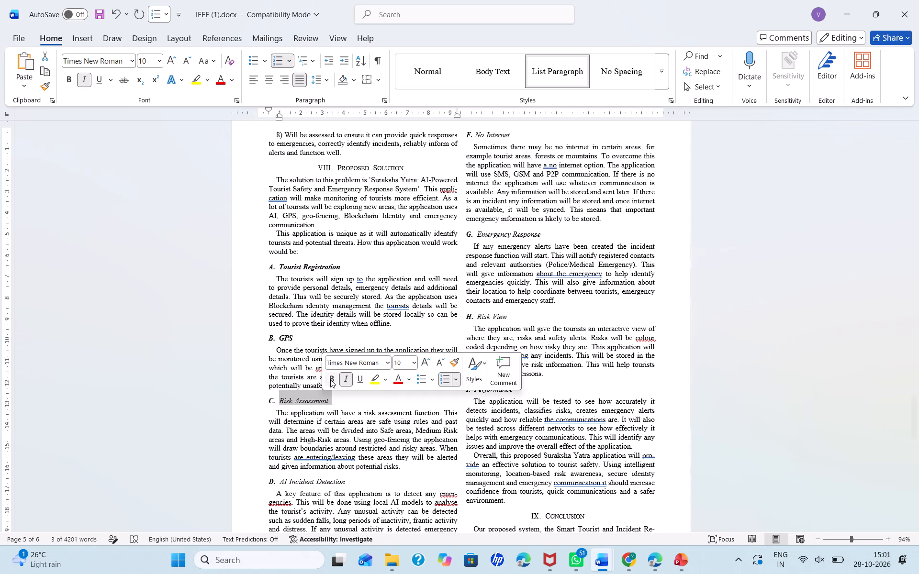
left_click(332, 375)
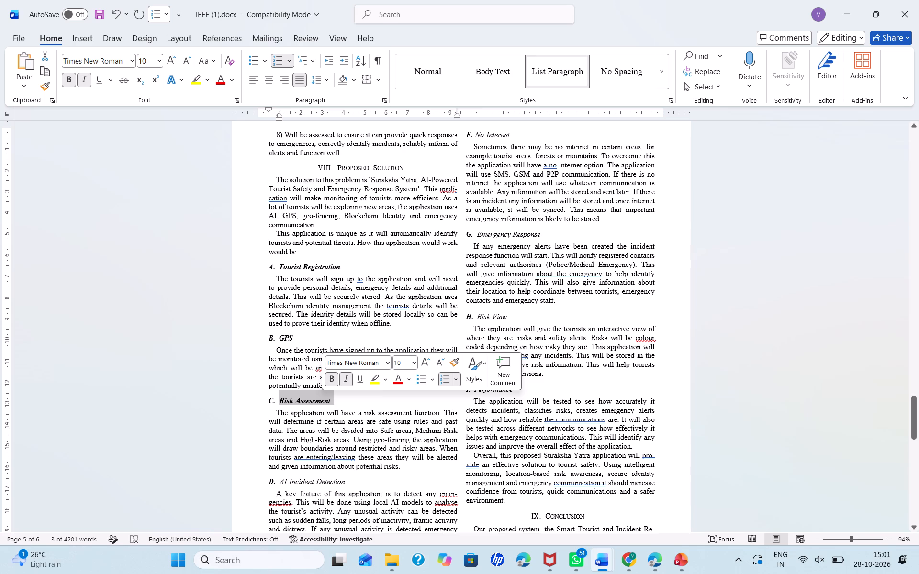
Make the Proposed Solution subsection D heading text "AI Incident Detection" bold.
left_click_drag(280, 481, 346, 481)
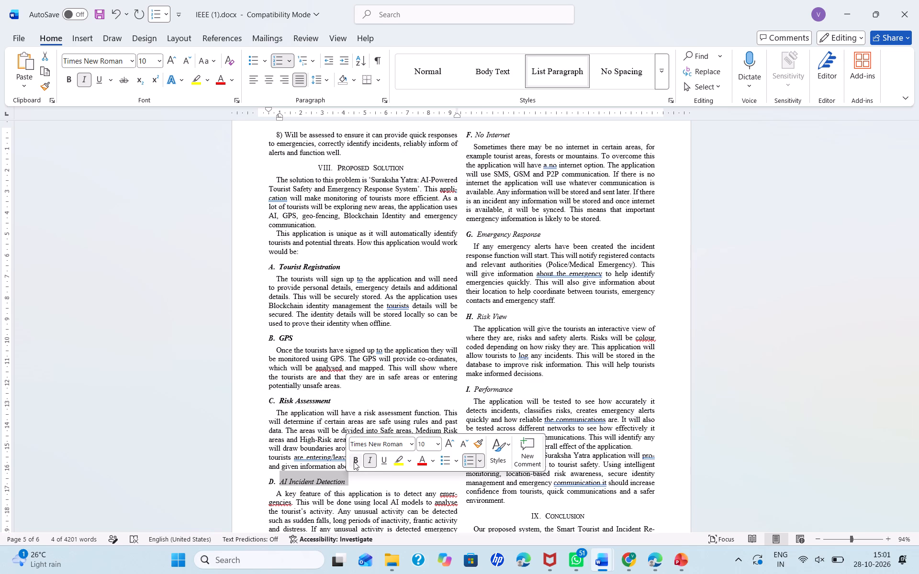
left_click(354, 462)
Make the Proposed Solution subsection E heading text "Emergency SOS" bold.
scroll(370, 485, "down", 1)
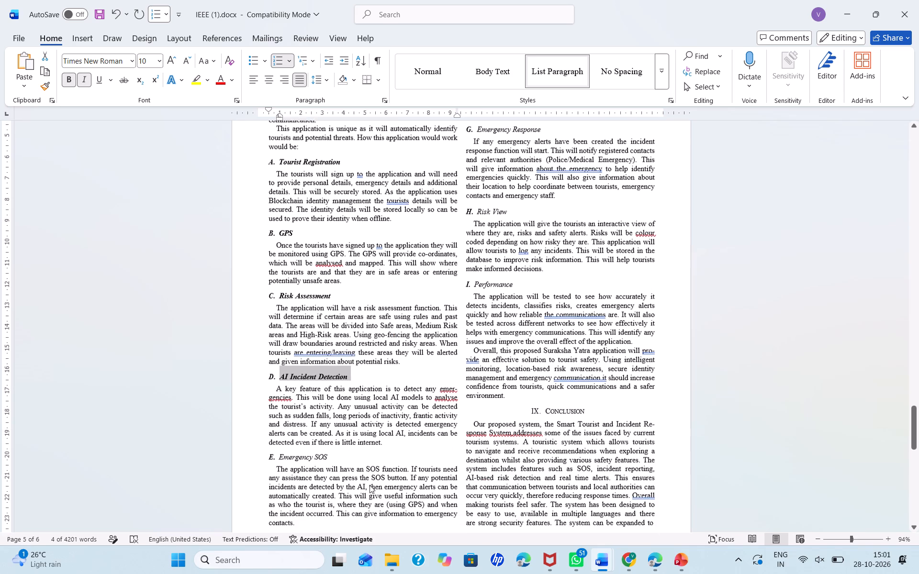
scroll(370, 485, "down", 1)
left_click(278, 452)
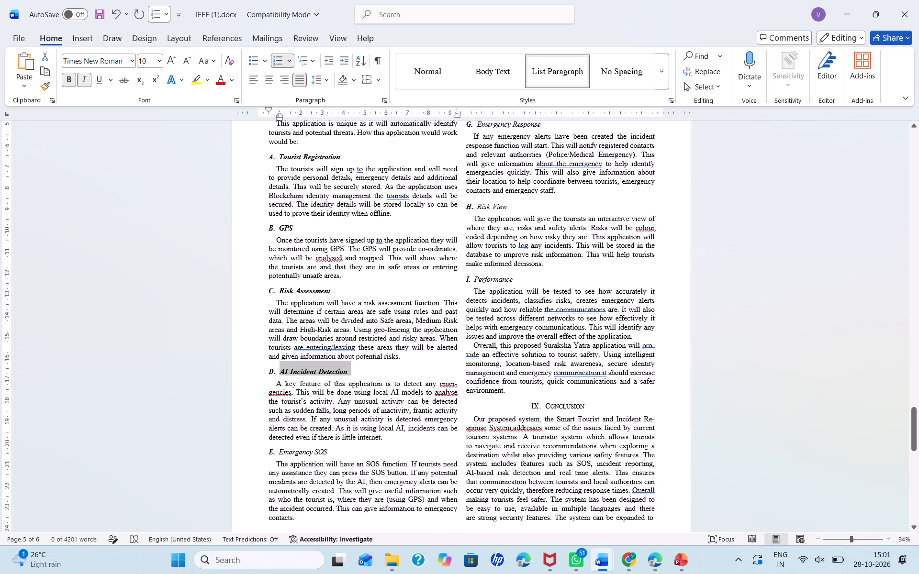
left_click_drag(278, 452, 346, 453)
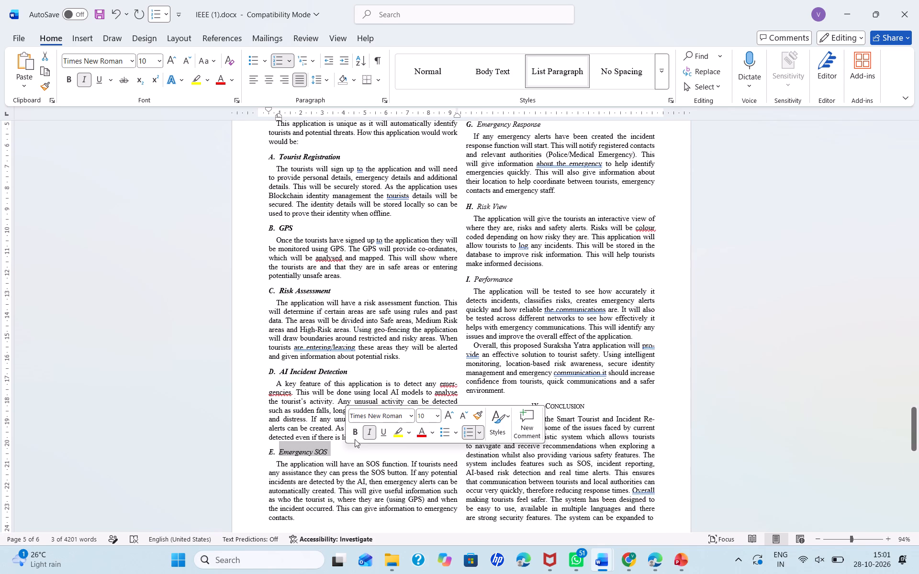
left_click(356, 427)
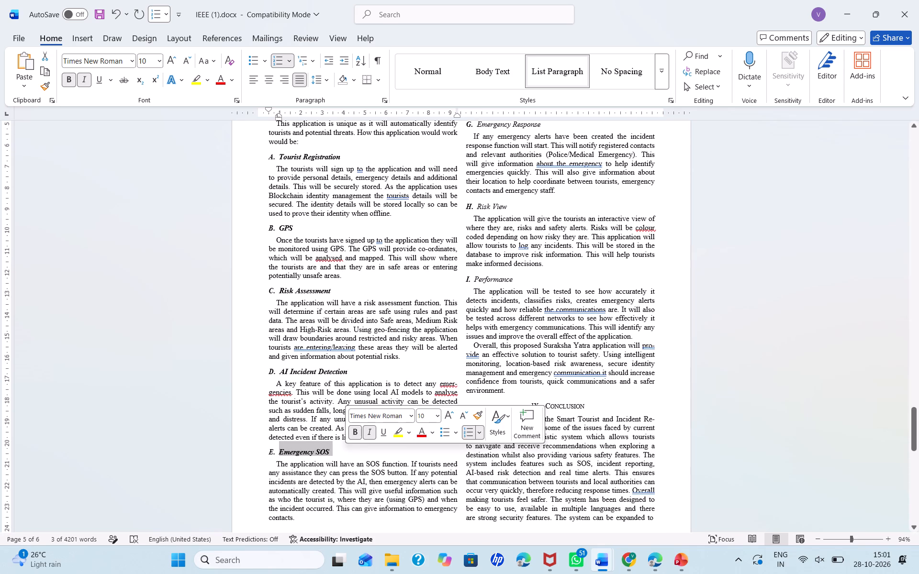
Make the Proposed Solution subsection F heading text "No Internet" bold.
scroll(423, 459, "down", 2)
scroll(423, 459, "up", 5)
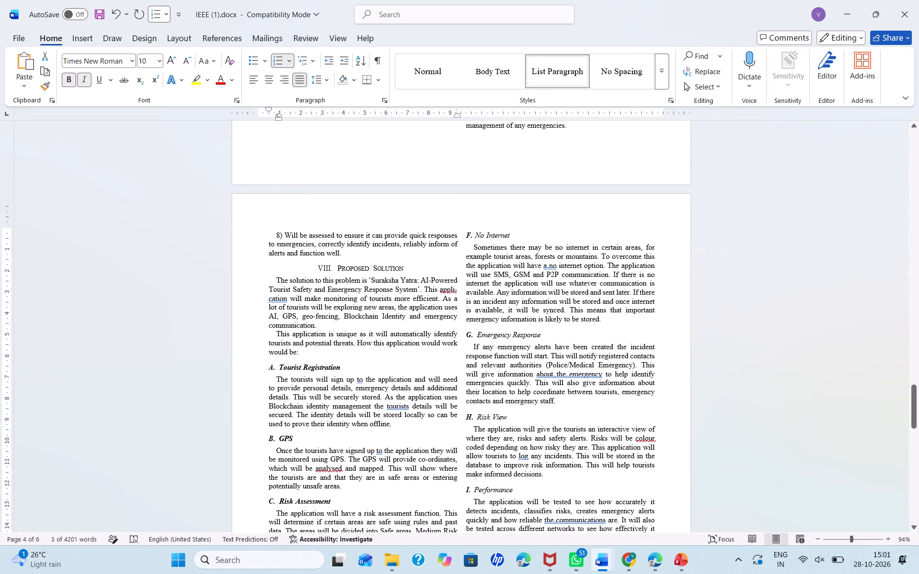
left_click(475, 236)
left_click_drag(475, 236, 512, 235)
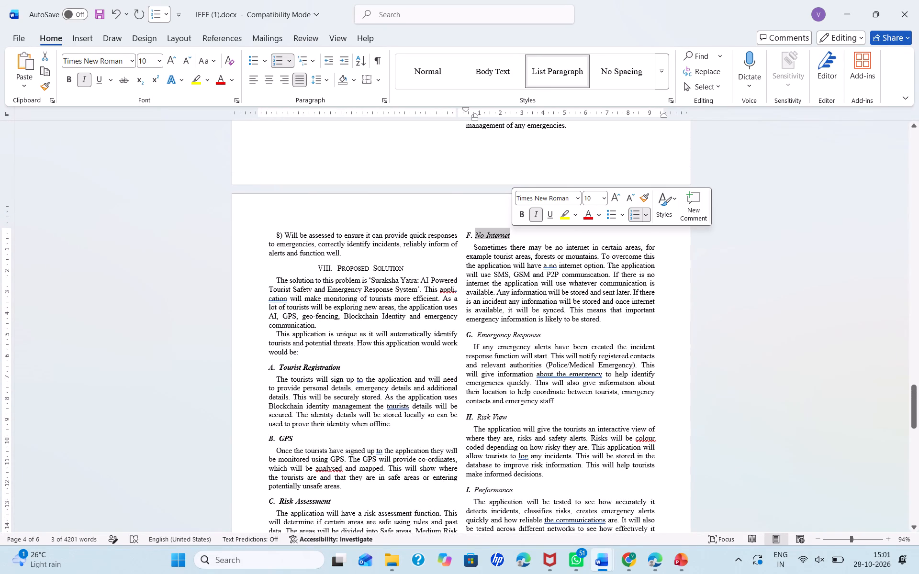
left_click(518, 214)
Make the Proposed Solution subsection G heading text "Emergency Response" bold.
left_click(477, 332)
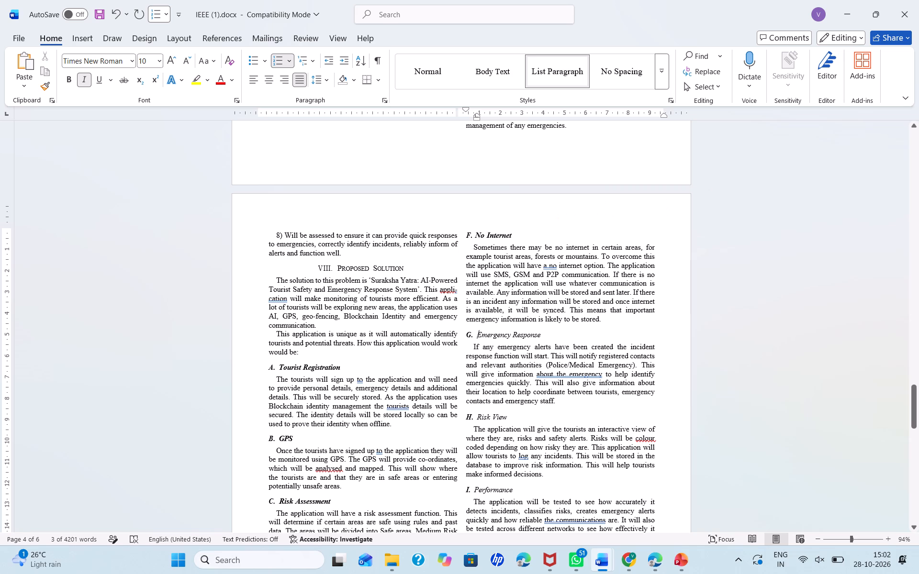
left_click(477, 335)
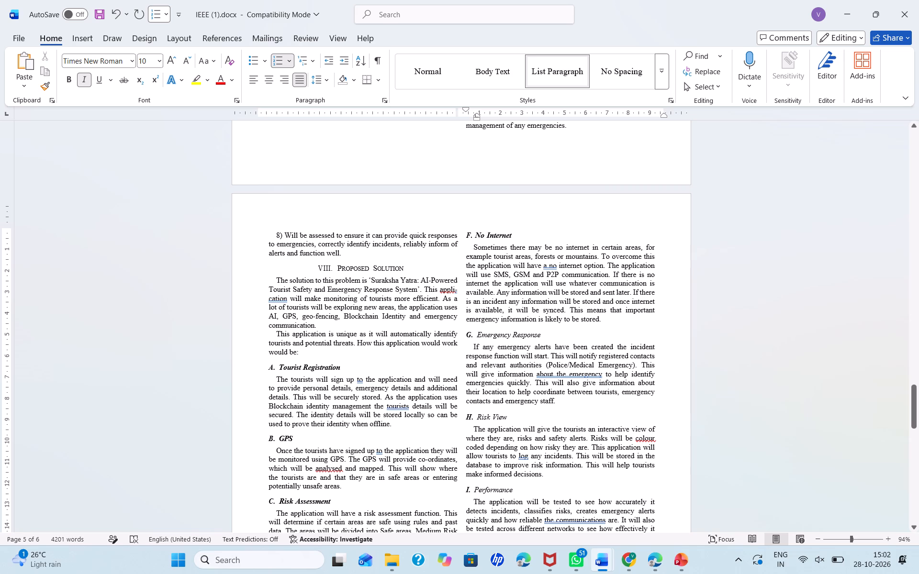
left_click(479, 334)
left_click(477, 325)
left_click(540, 337)
left_click(540, 337)
left_click(476, 337)
left_click_drag(477, 333, 541, 336)
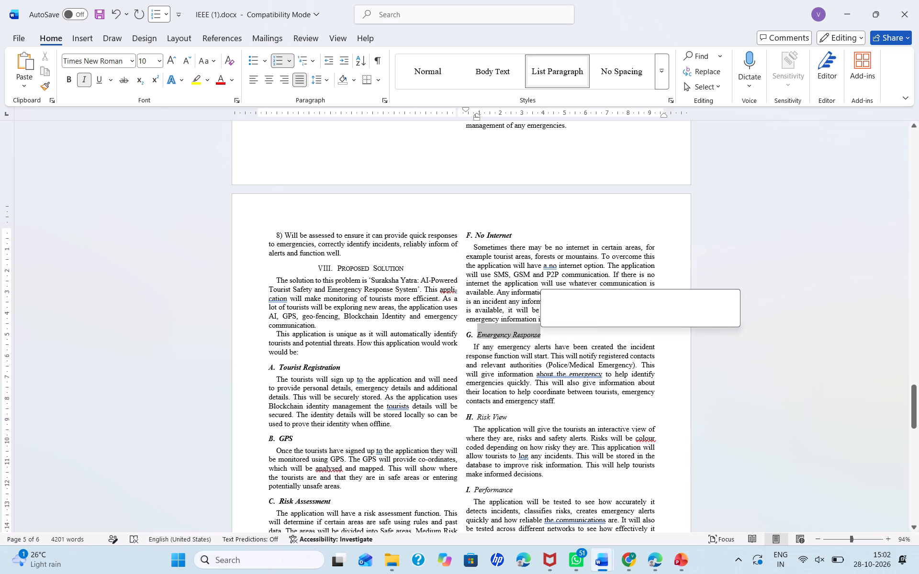
left_click(552, 315)
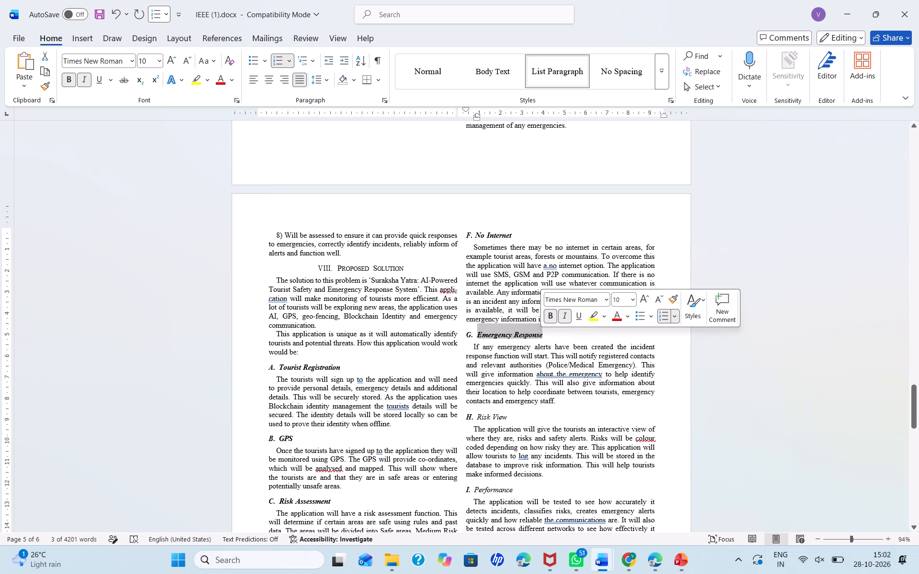
Make the Proposed Solution subsection H heading text "Risk View" bold.
left_click(477, 417)
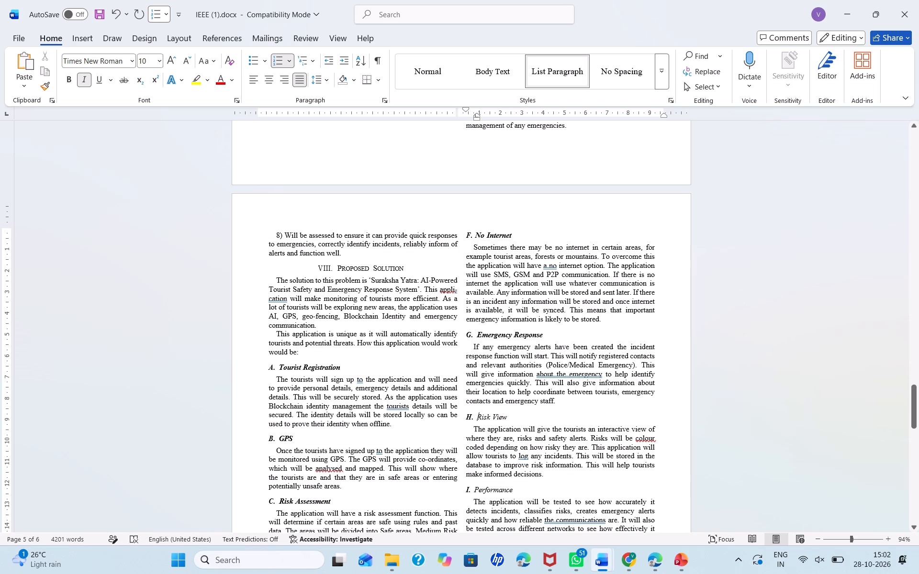
left_click_drag(479, 418, 524, 413)
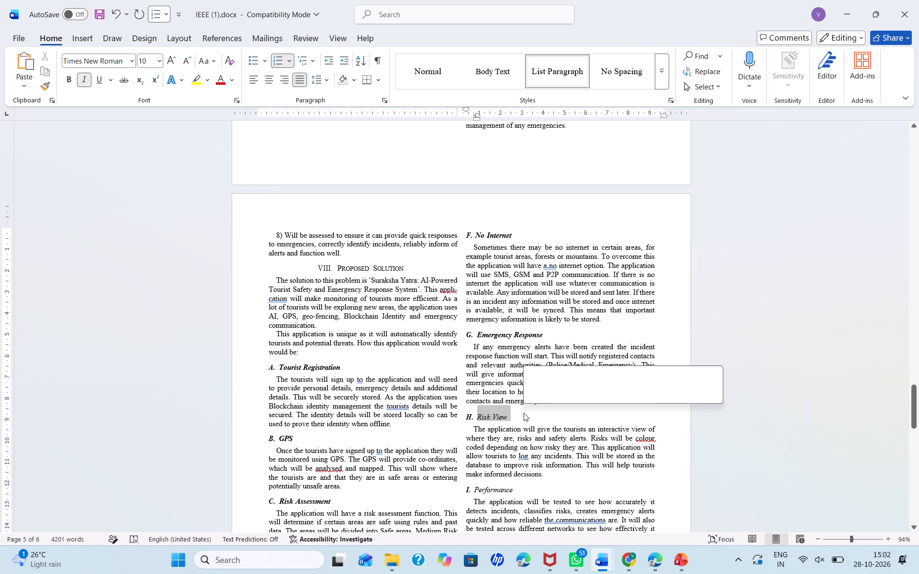
left_click(531, 394)
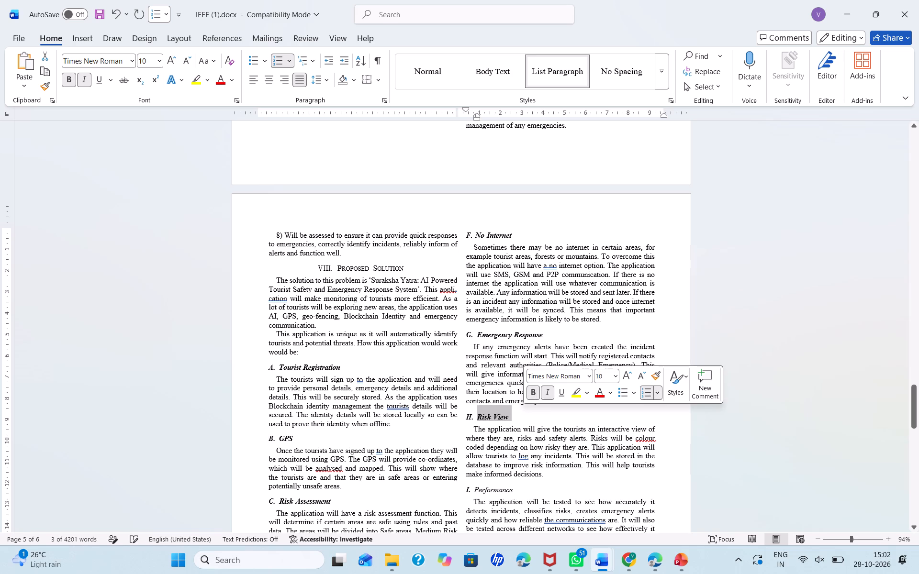
Make the Proposed Solution subsection I heading text "Performance" bold.
scroll(518, 487, "down", 1)
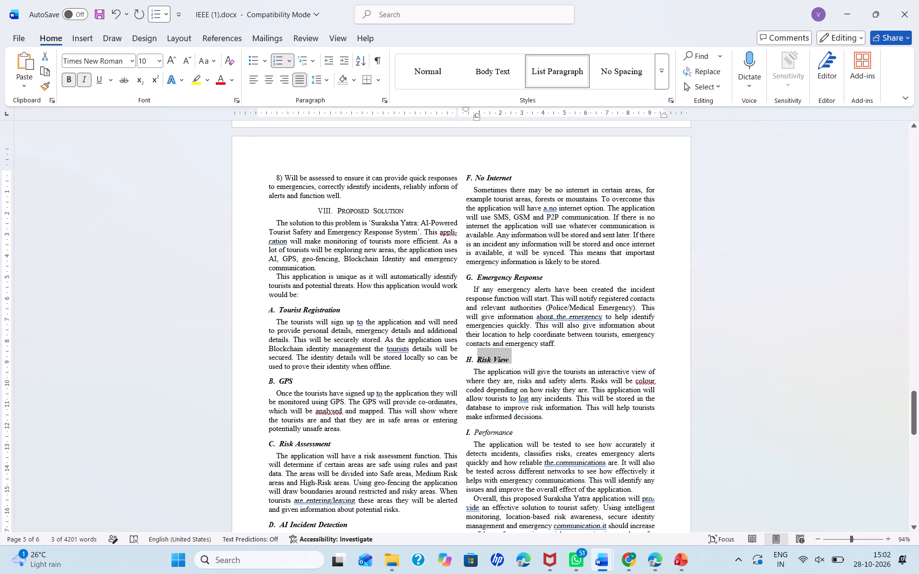
left_click(473, 432)
left_click_drag(473, 432, 506, 432)
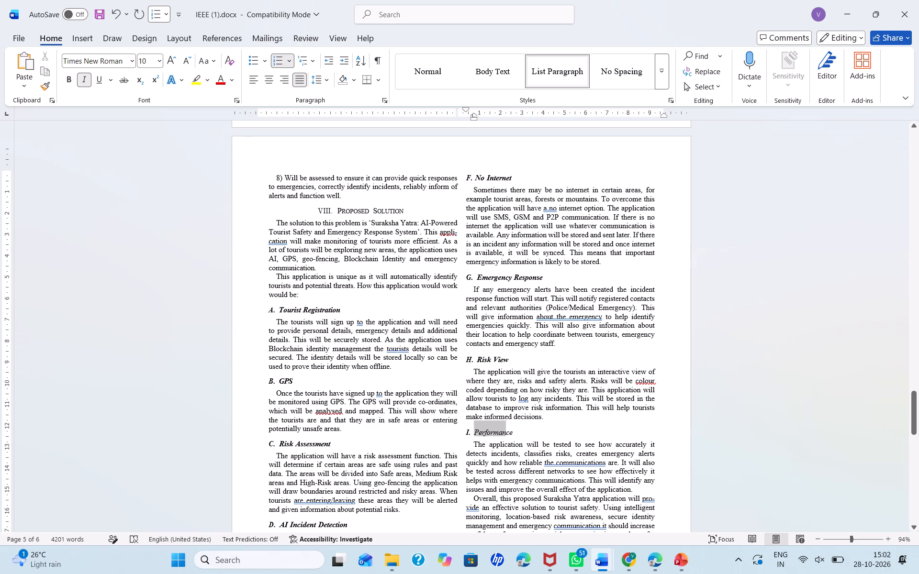
left_click_drag(506, 432, 513, 433)
left_click(519, 417)
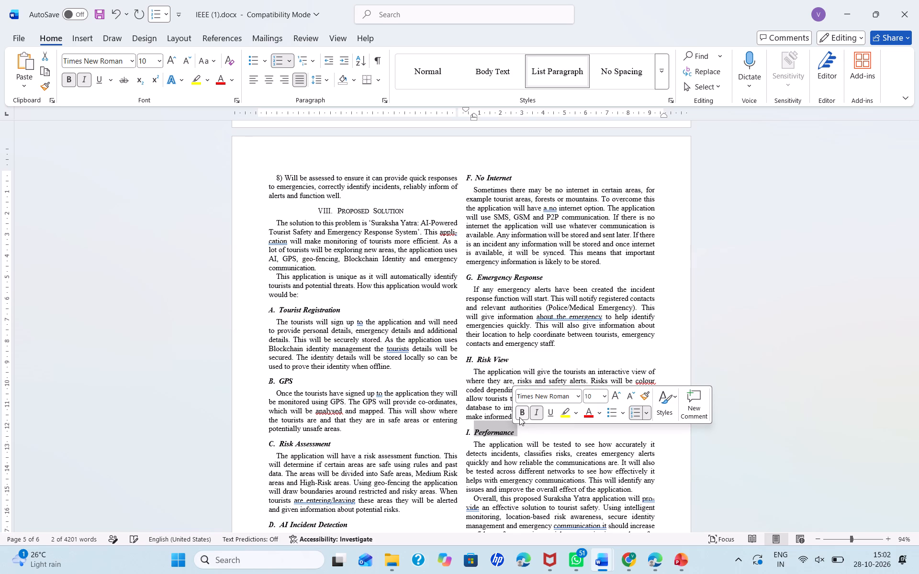
scroll(538, 430, "down", 3)
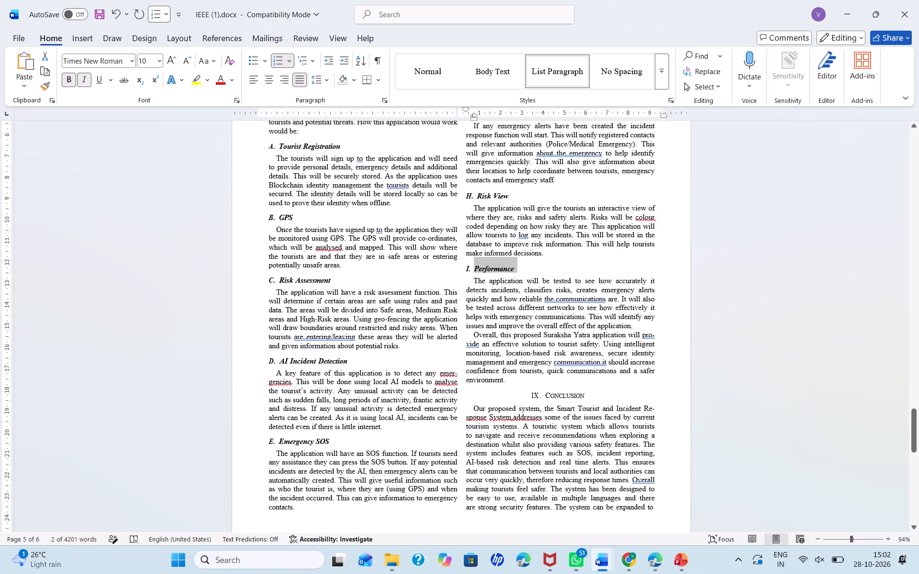
Look through the Conclusion and references, and check the section headings back to the first page.
scroll(538, 430, "down", 2)
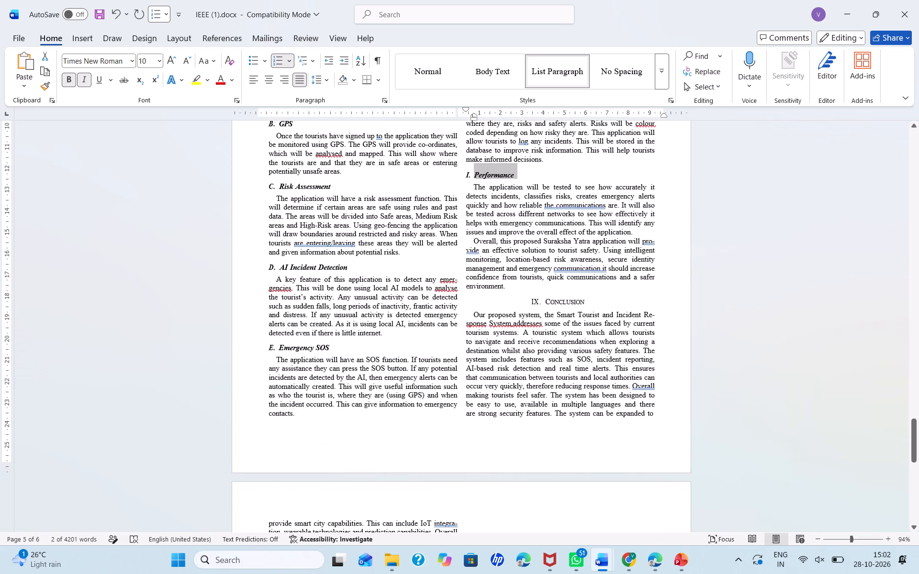
scroll(538, 430, "down", 9)
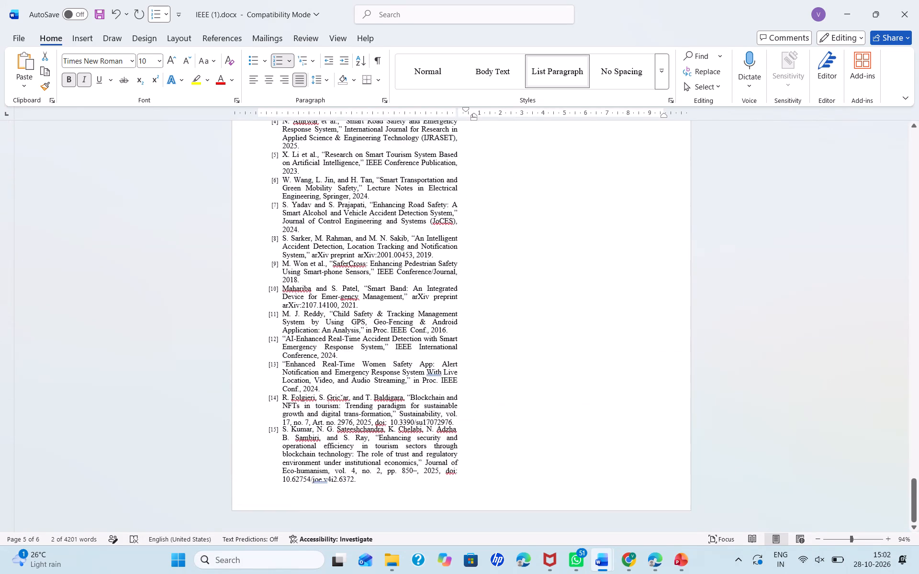
scroll(538, 430, "down", 2)
scroll(538, 430, "up", 10)
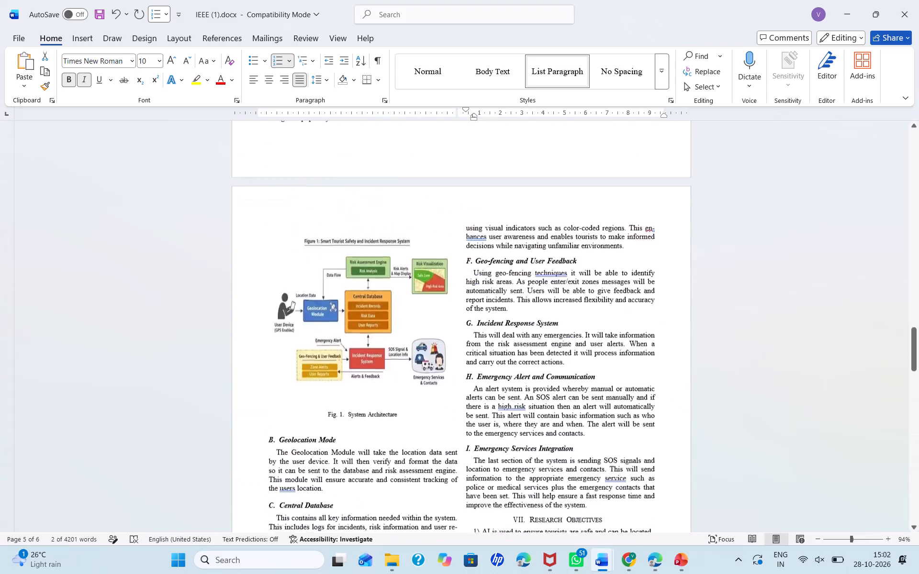
scroll(538, 430, "up", 4)
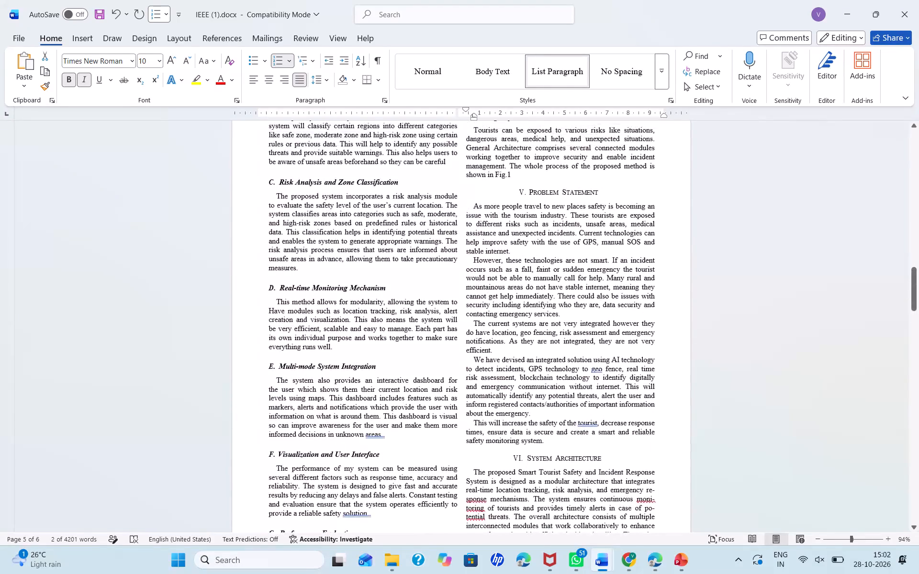
scroll(538, 430, "up", 9)
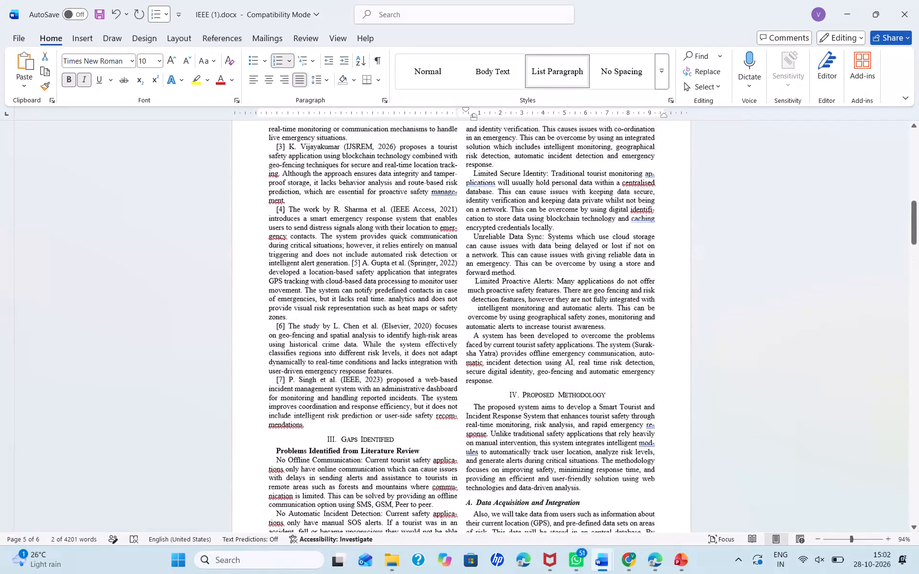
scroll(538, 430, "up", 5)
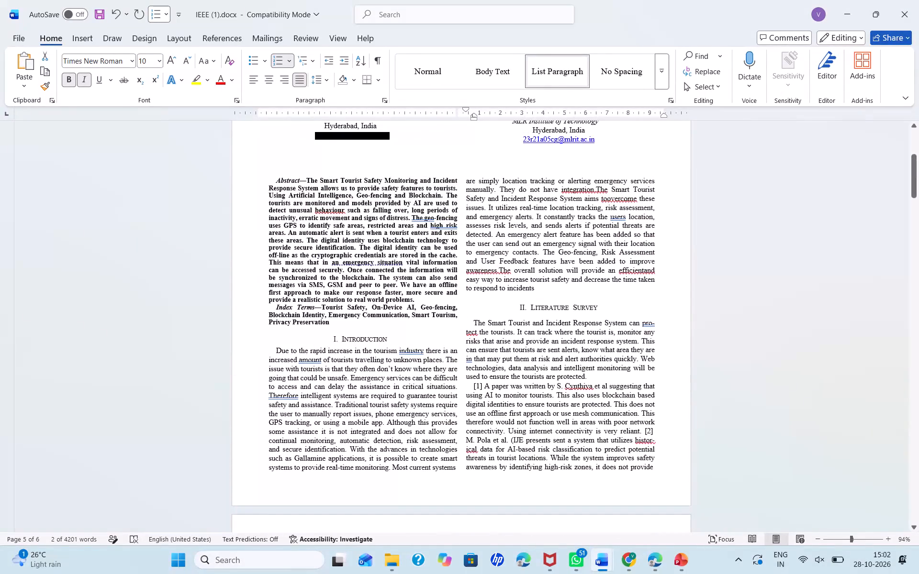
Make the section I heading text "Introduction" bold.
left_click(386, 339)
left_click_drag(386, 339, 372, 338)
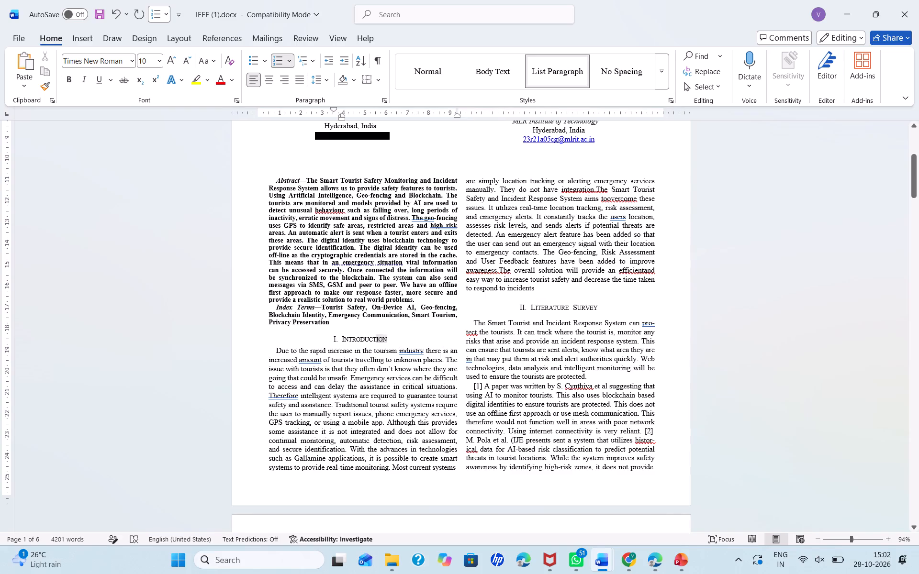
left_click_drag(372, 338, 340, 337)
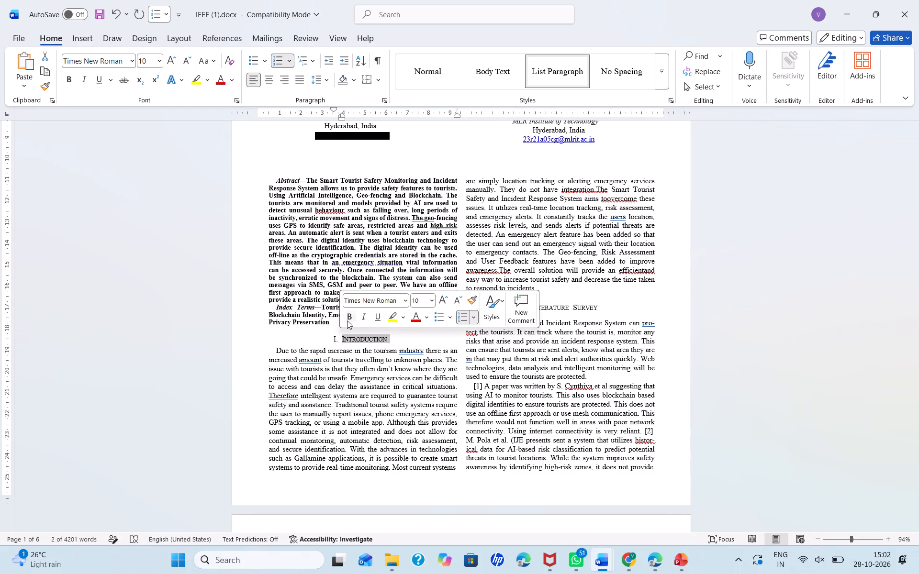
left_click(347, 319)
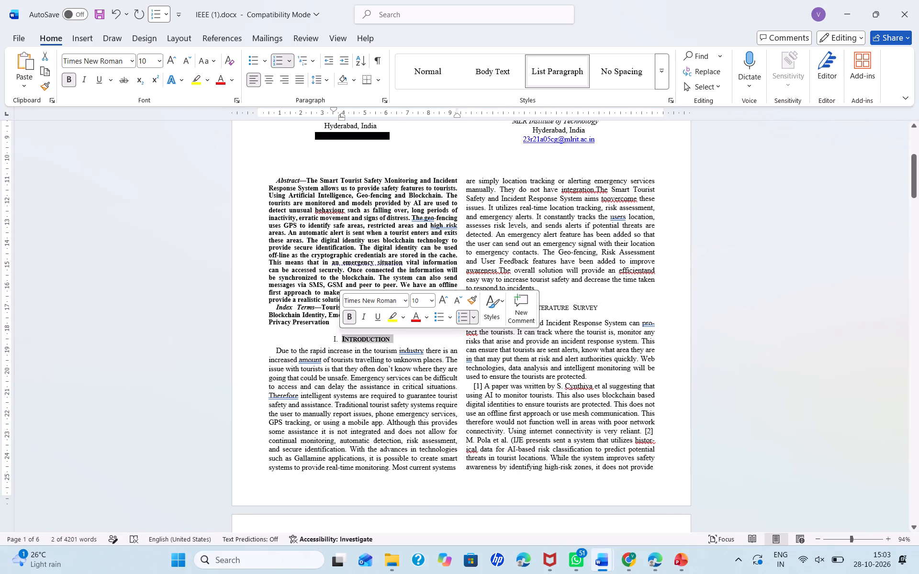
Make the section II heading text "Literature Survey" bold.
left_click(601, 305)
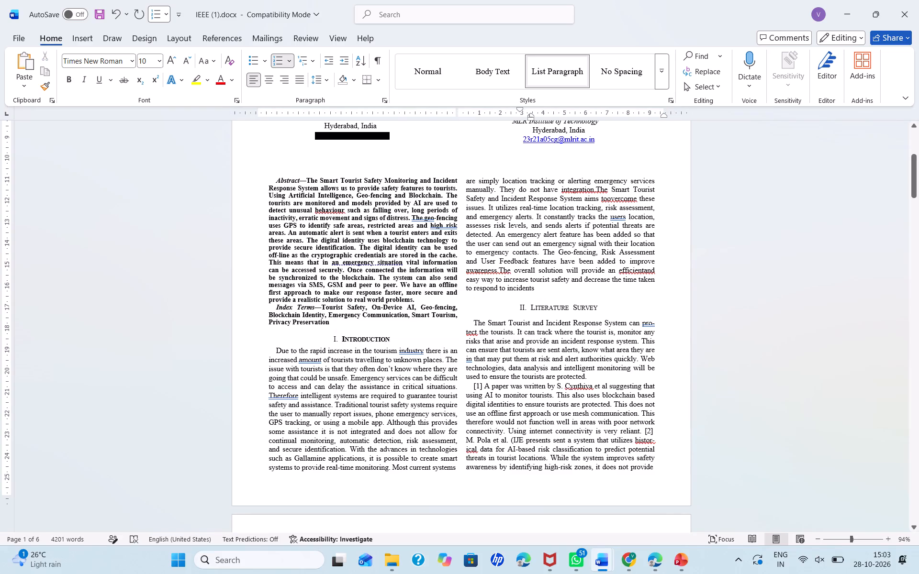
left_click_drag(597, 303, 533, 306)
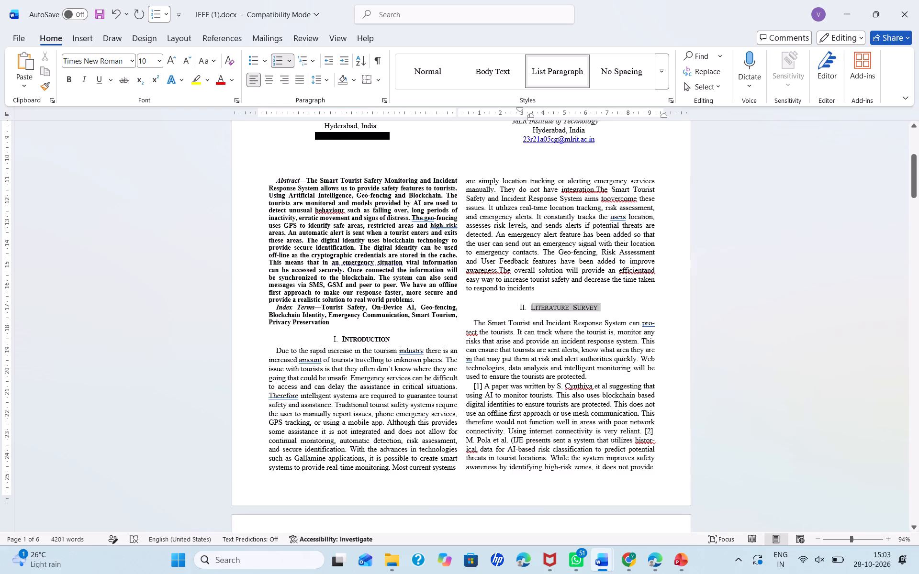
left_click_drag(533, 306, 532, 306)
left_click(546, 281)
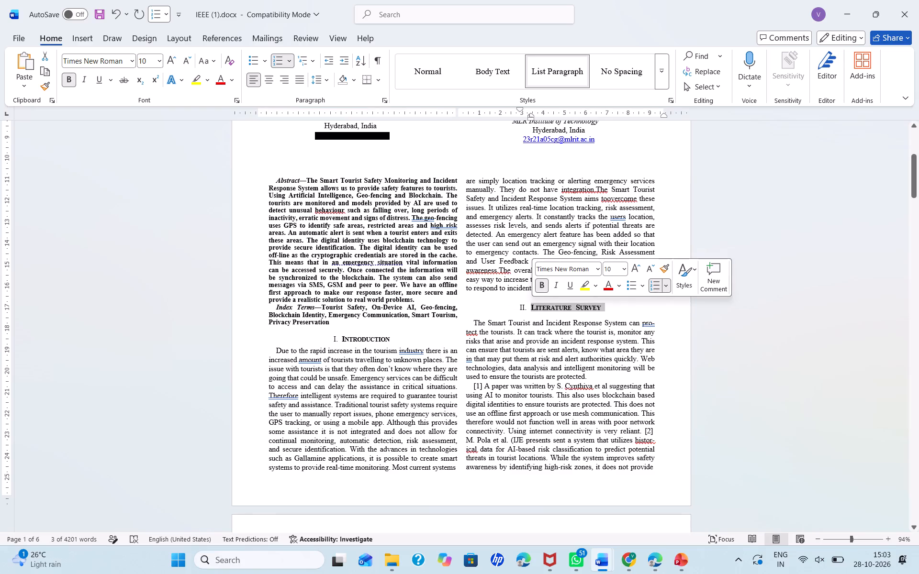
Make the Roman numerals of the main section headings bold, selecting them through the Introduction heading's number.
left_click(335, 339)
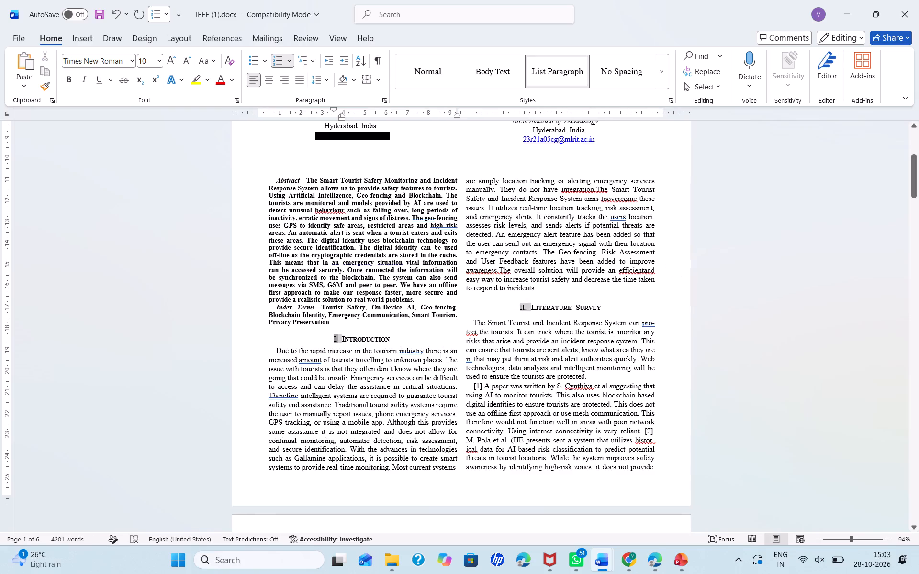
left_click(67, 76)
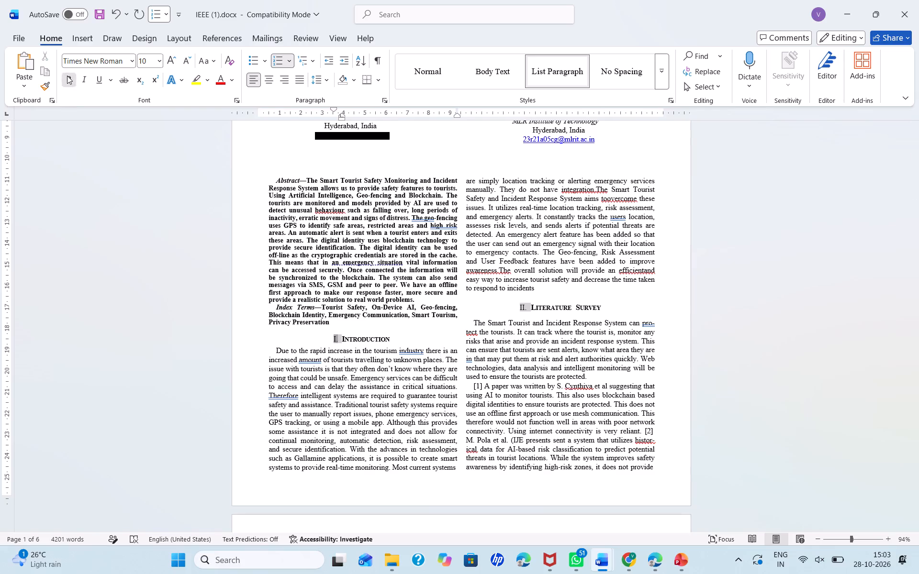
Make the section III heading text "Gaps Identified" bold.
scroll(598, 312, "down", 3)
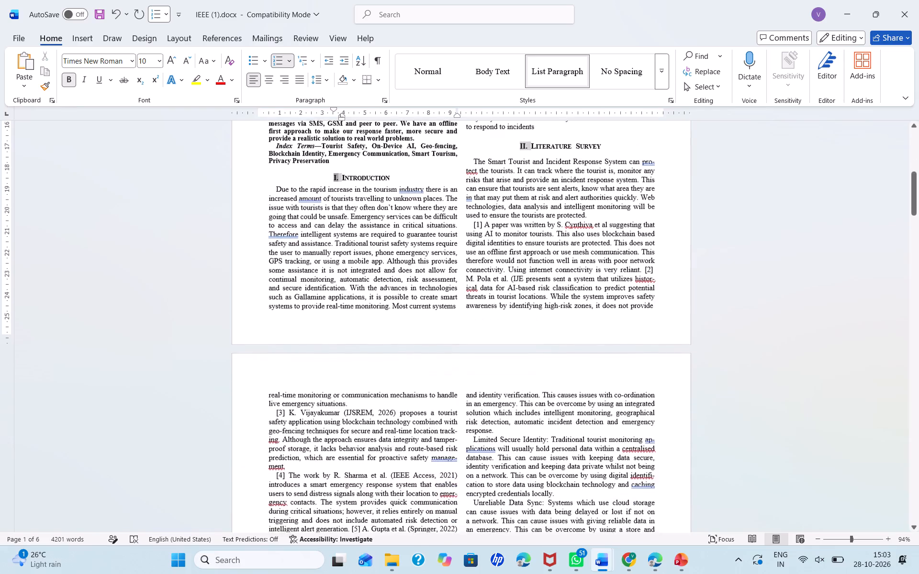
scroll(598, 312, "down", 5)
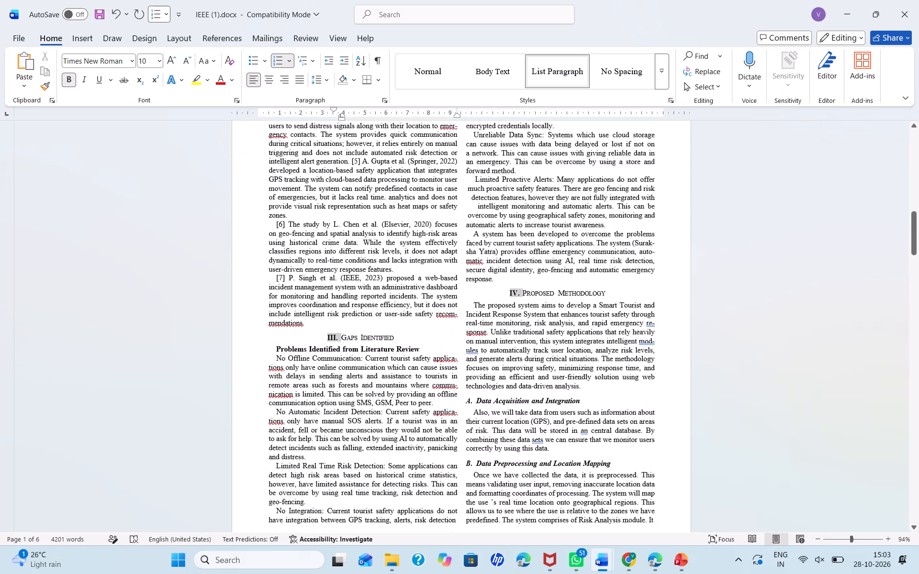
scroll(598, 312, "down", 1)
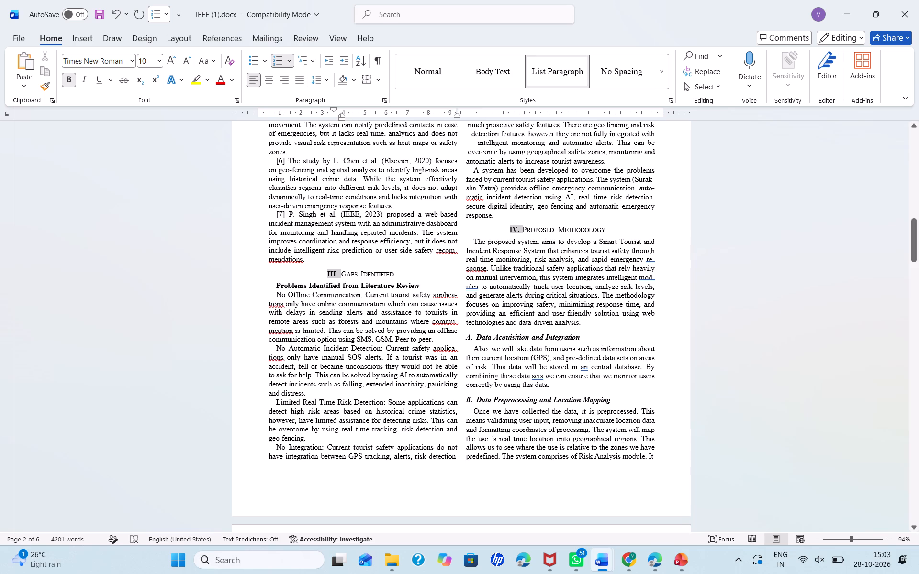
left_click(393, 274)
left_click(393, 274)
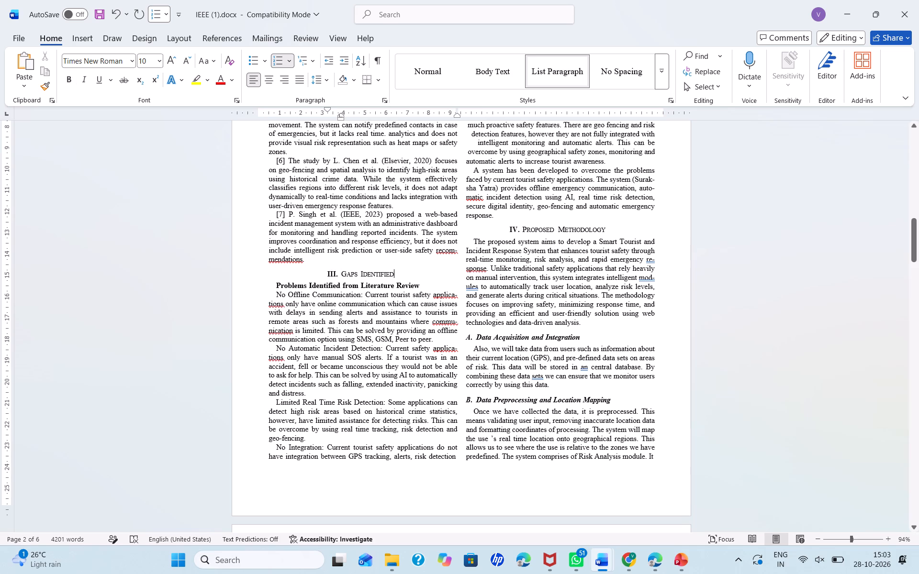
left_click_drag(393, 274, 349, 276)
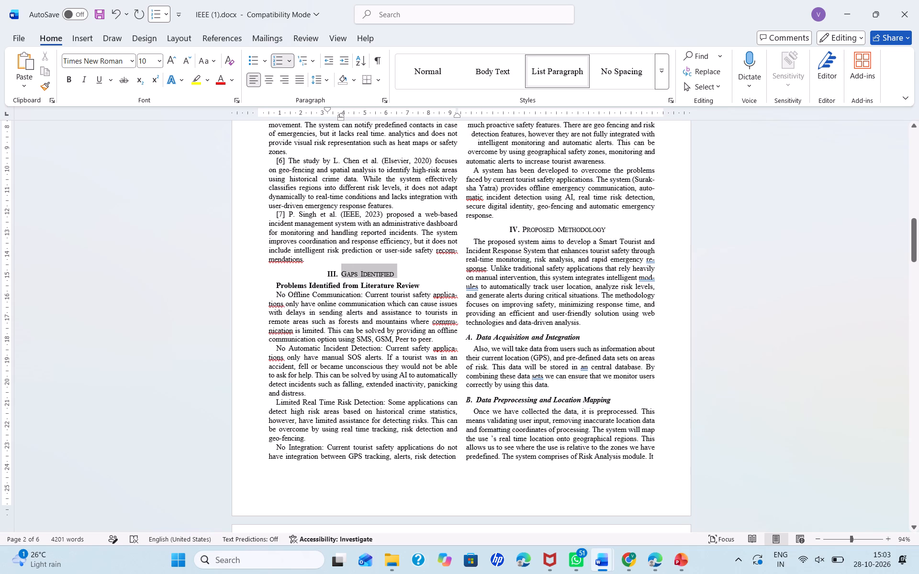
left_click_drag(349, 276, 343, 276)
left_click(353, 254)
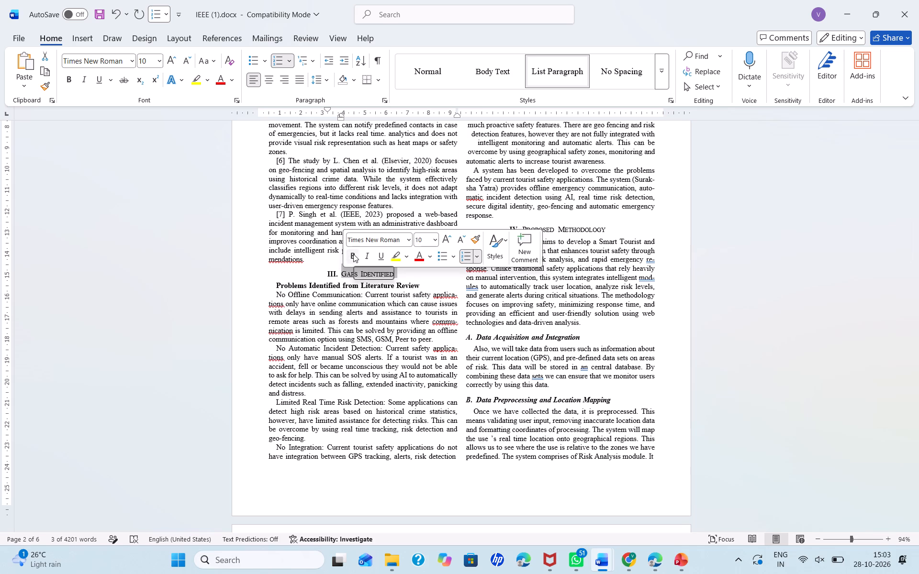
Make the section IV heading text "Proposed Methodology" bold.
left_click(613, 231)
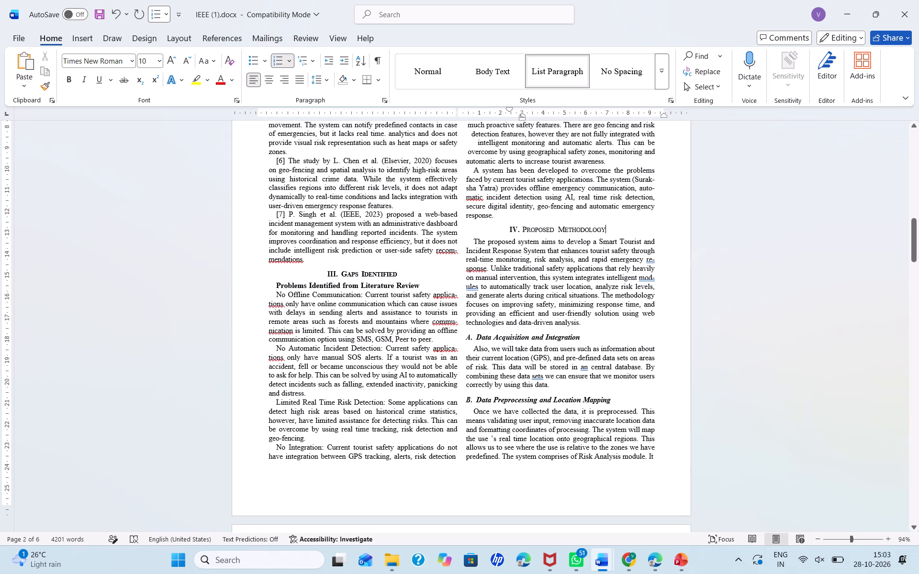
left_click_drag(522, 230, 529, 230)
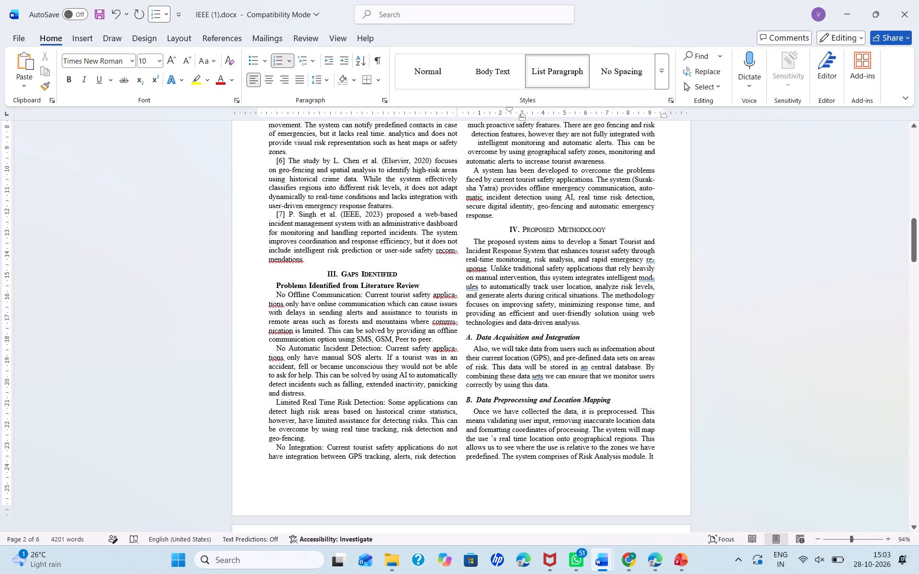
left_click(604, 230)
left_click_drag(604, 230, 530, 234)
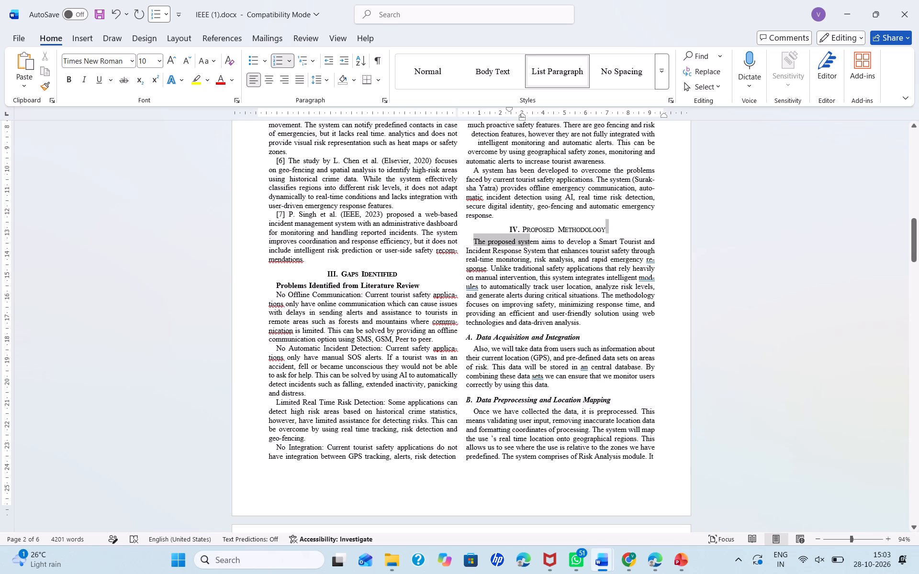
left_click_drag(530, 234, 521, 230)
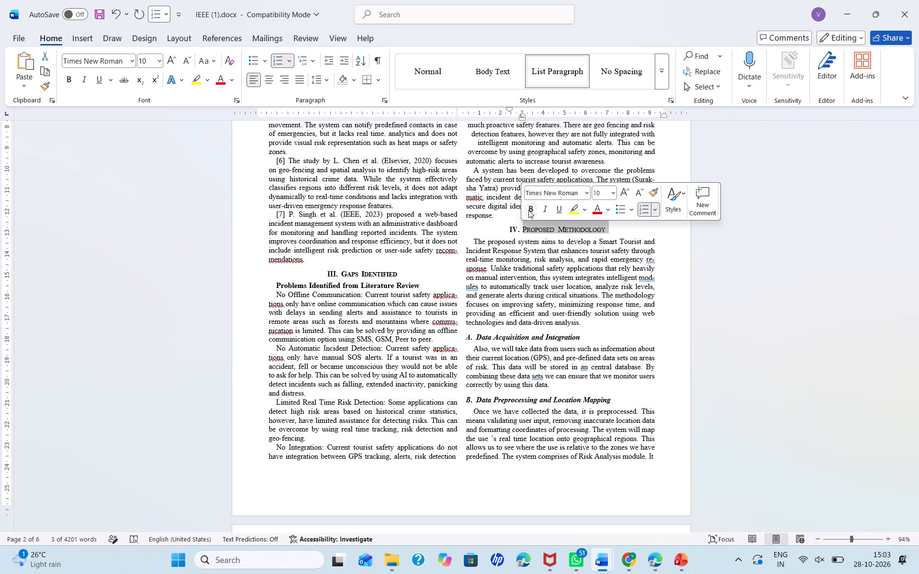
left_click(528, 210)
Make the section V heading text "Problem Statement" bold.
scroll(614, 314, "down", 3)
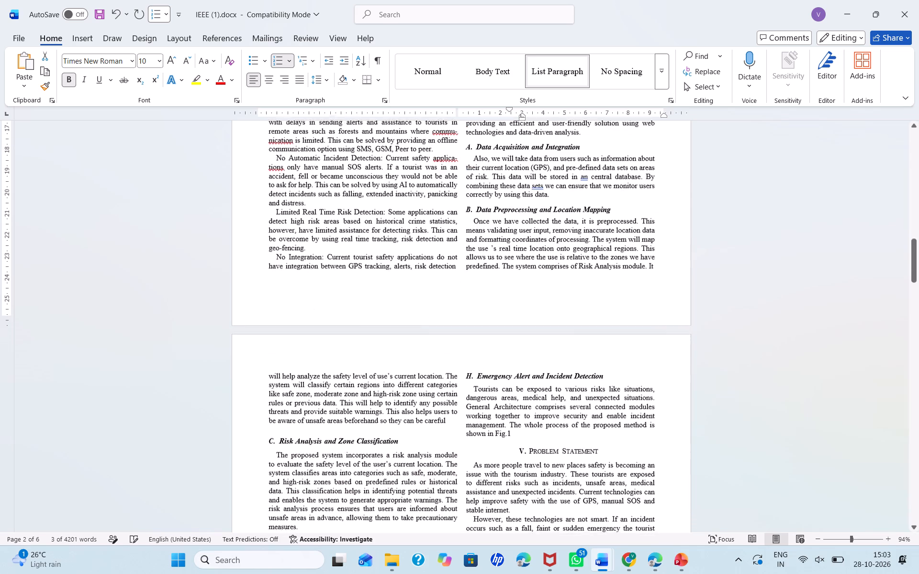
scroll(614, 314, "down", 5)
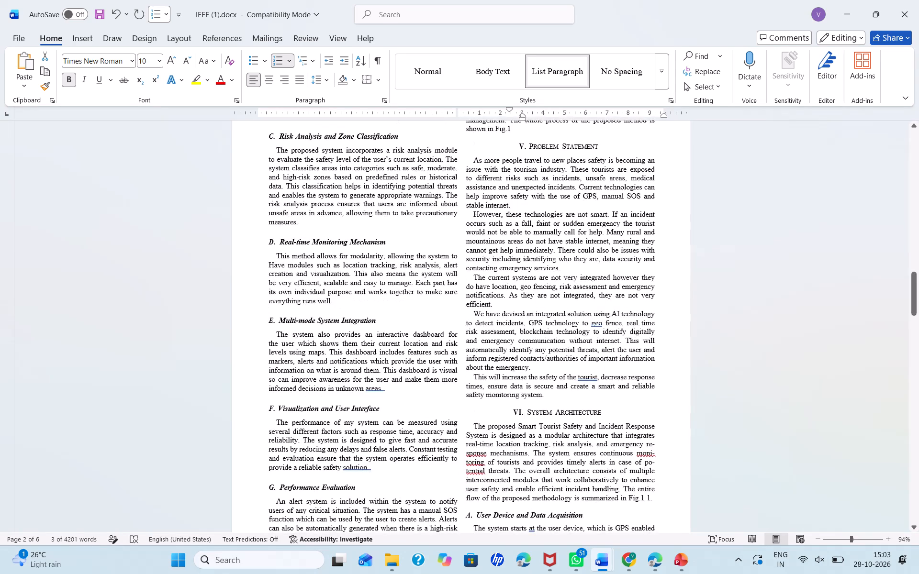
scroll(614, 314, "up", 1)
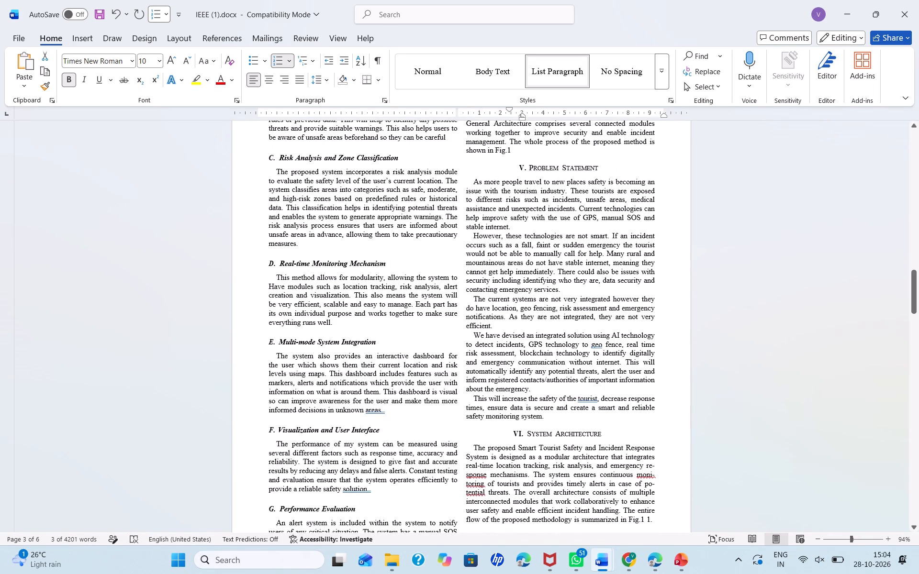
left_click(528, 167)
left_click(528, 167)
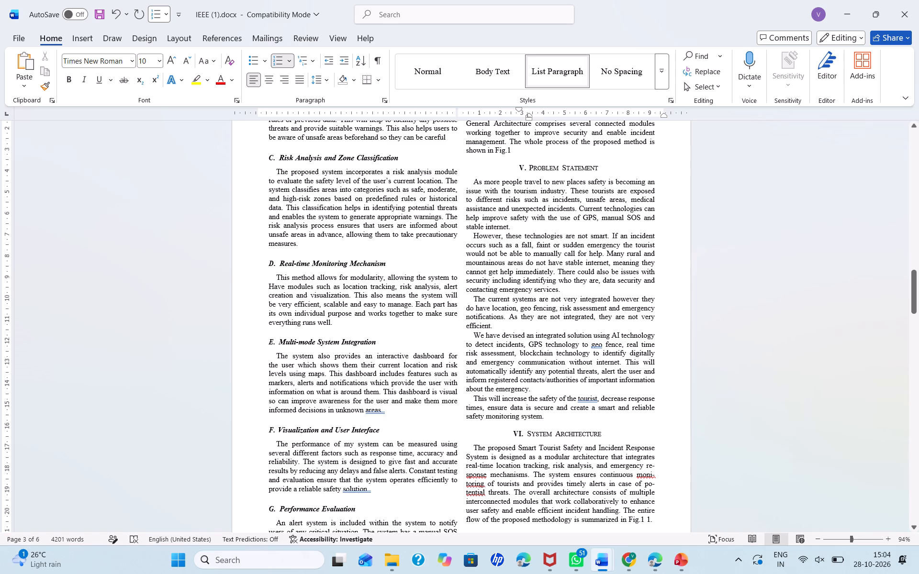
left_click_drag(598, 168, 594, 167)
left_click_drag(594, 167, 538, 171)
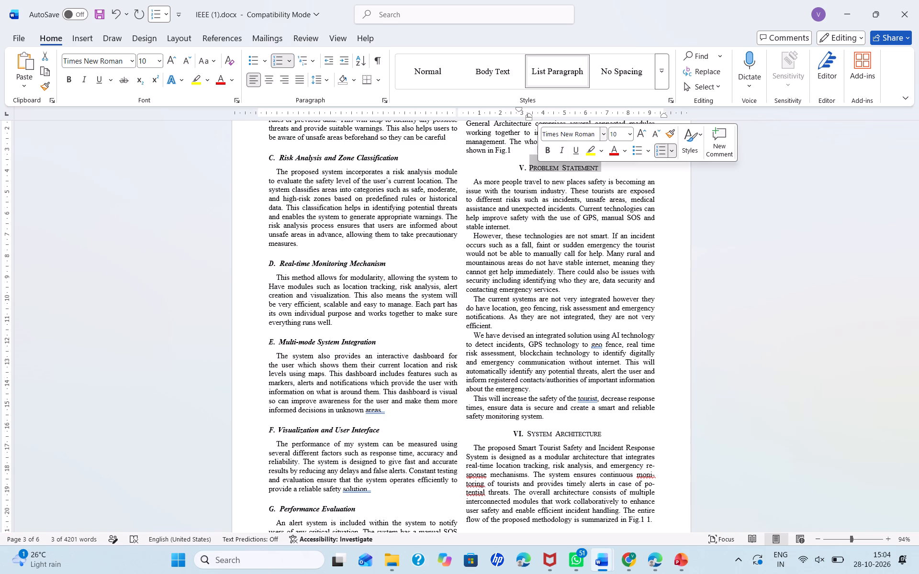
left_click(549, 147)
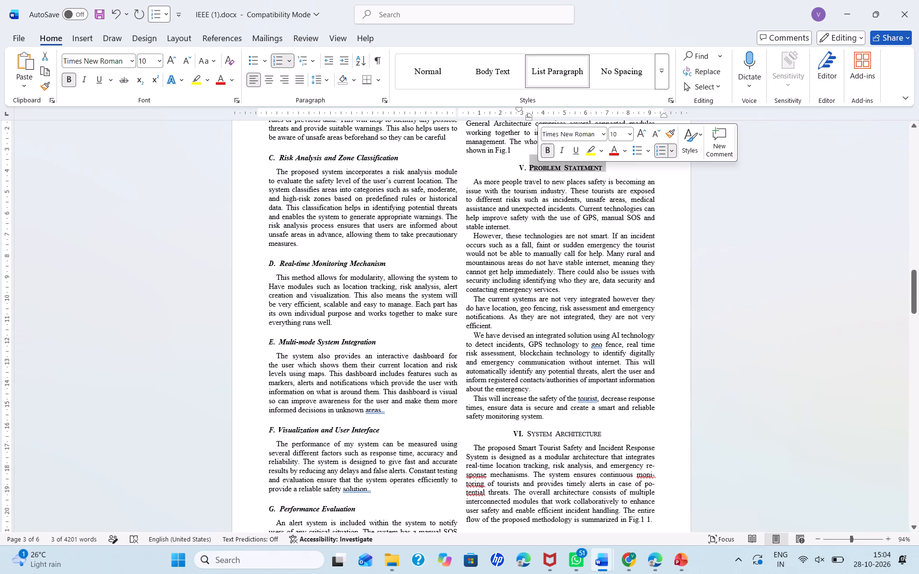
left_click(667, 234)
Make the section VI heading text "System Architecture" bold.
scroll(667, 234, "down", 3)
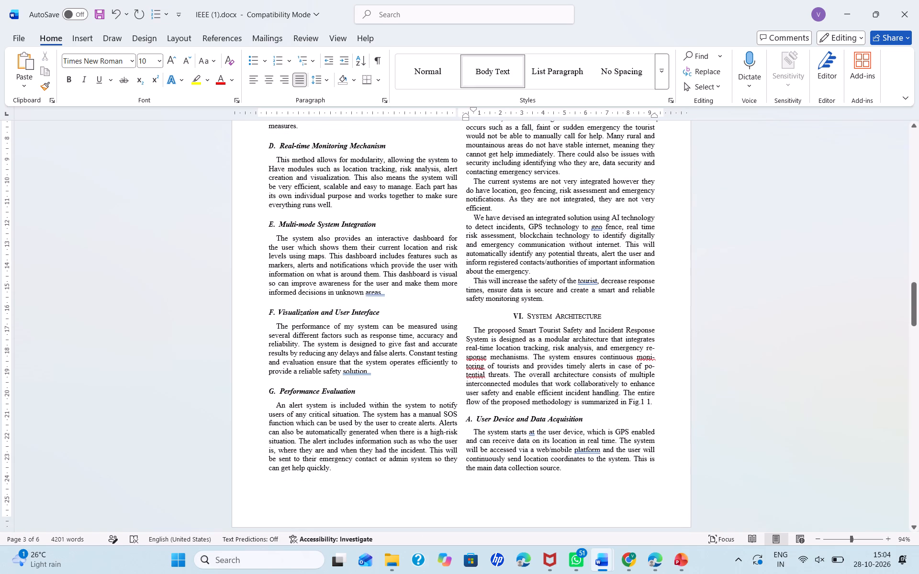
scroll(667, 234, "down", 1)
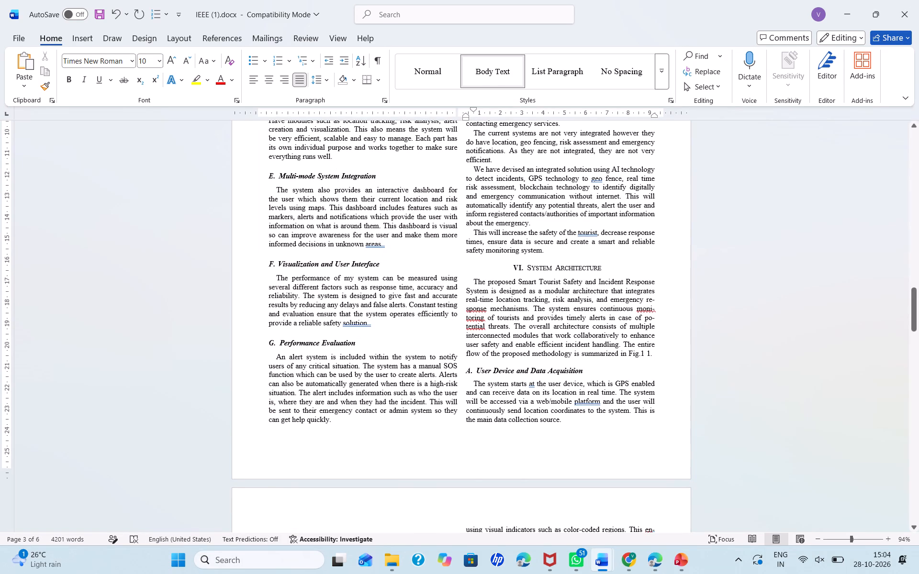
left_click(528, 267)
left_click_drag(525, 263, 587, 270)
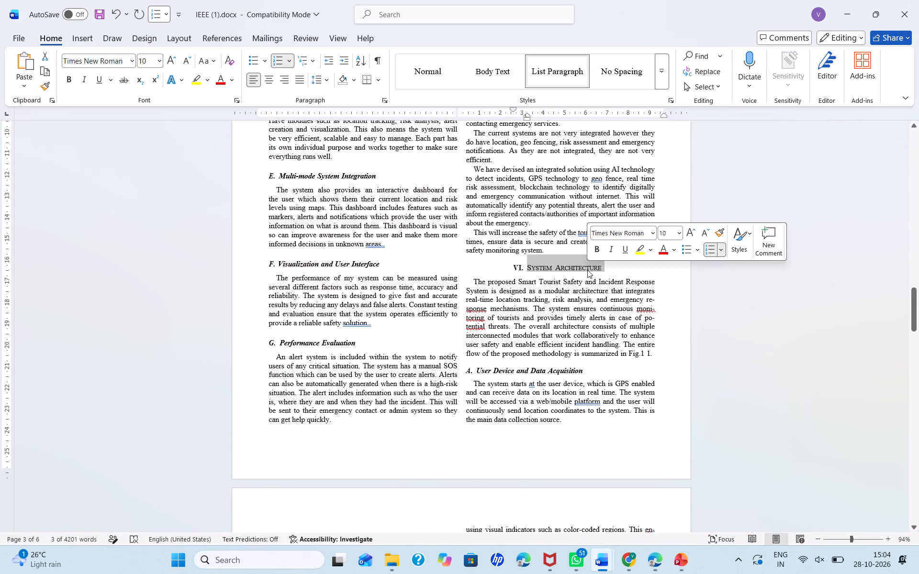
left_click(600, 246)
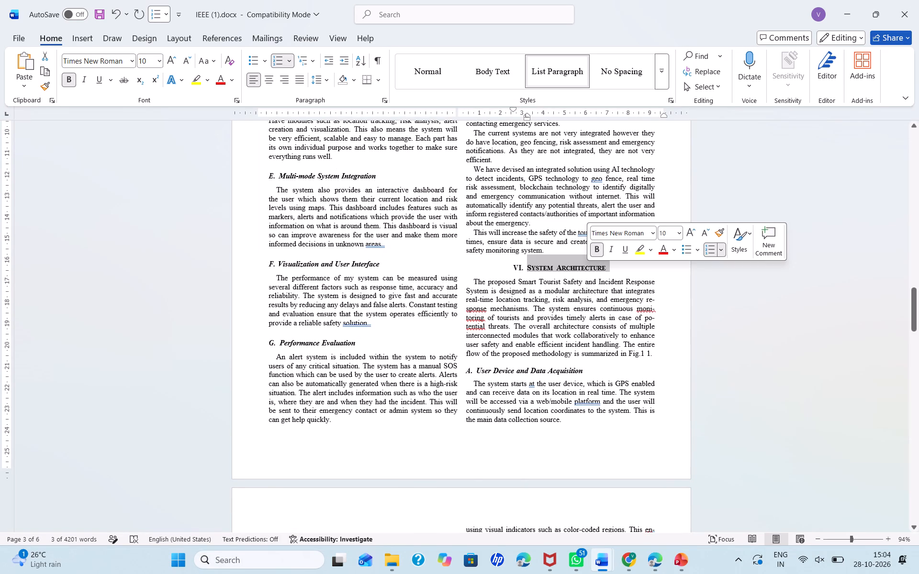
Make the section VII heading text "Research Objectives" bold.
left_click(675, 285)
scroll(675, 285, "up", 5)
scroll(675, 285, "down", 2)
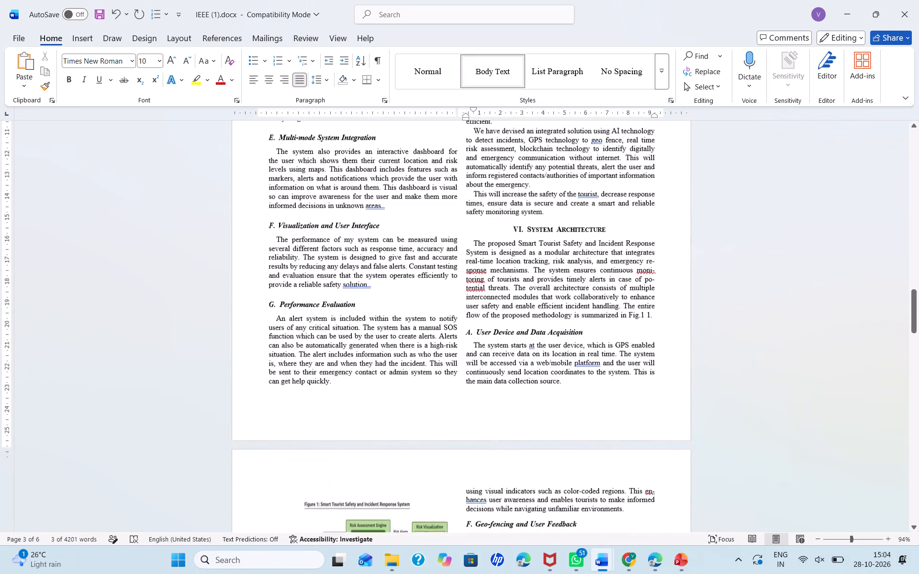
scroll(675, 285, "down", 1)
scroll(675, 285, "up", 4)
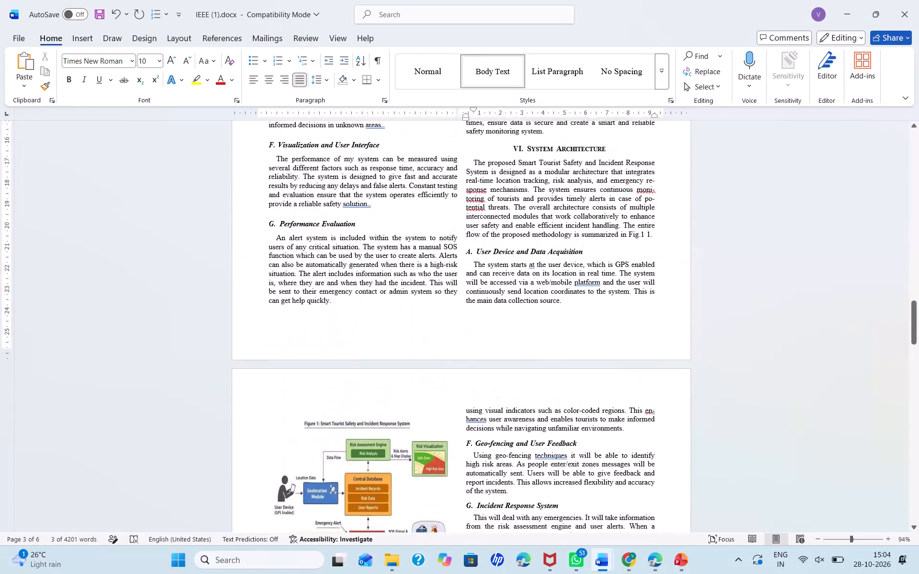
scroll(675, 285, "up", 1)
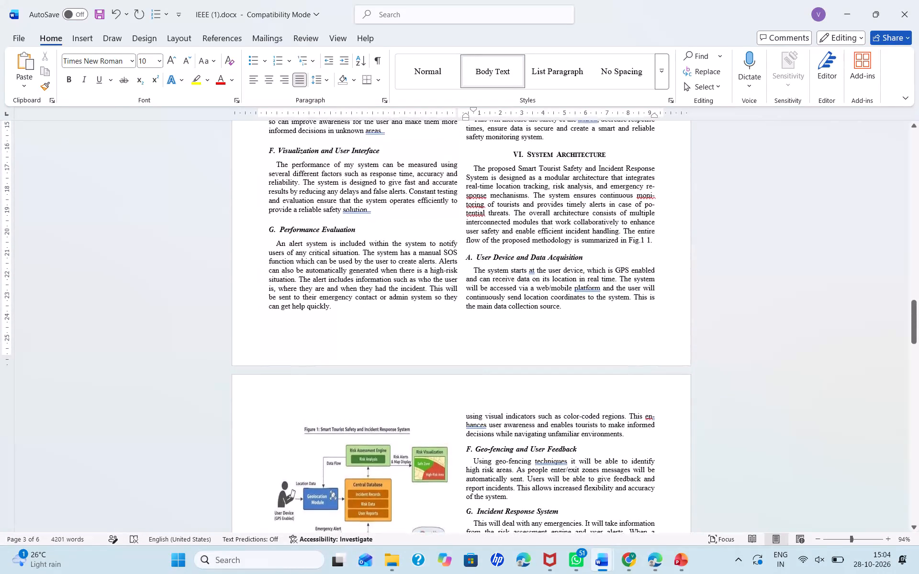
scroll(675, 285, "down", 3)
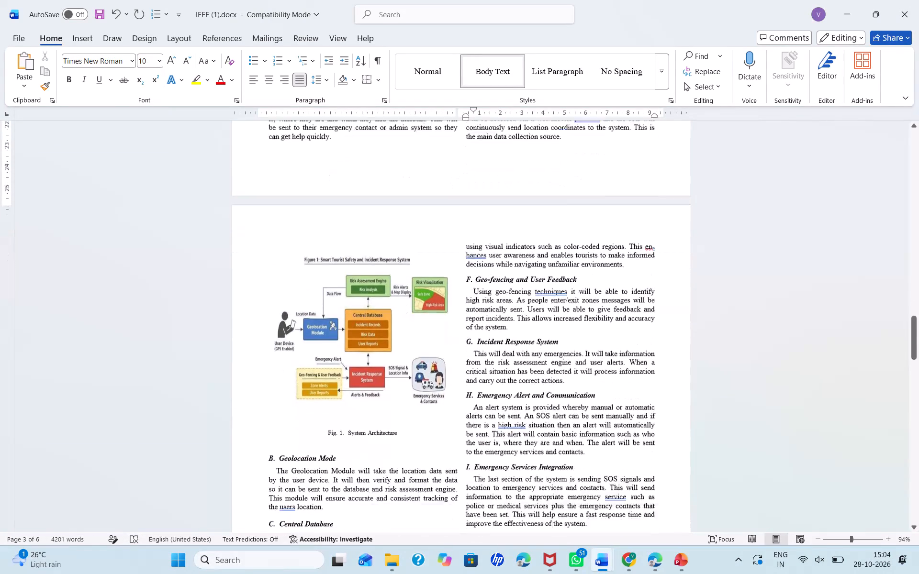
scroll(675, 285, "down", 9)
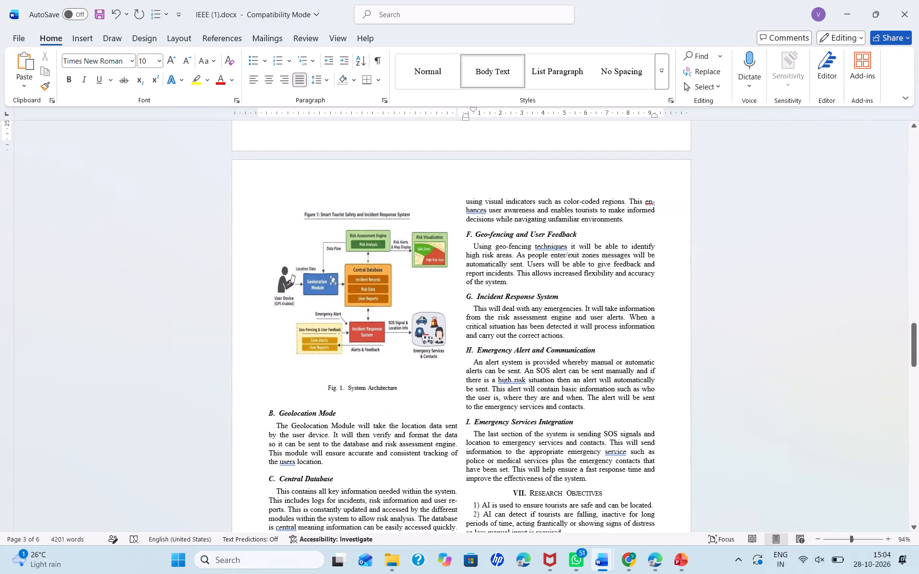
scroll(608, 422, "down", 2)
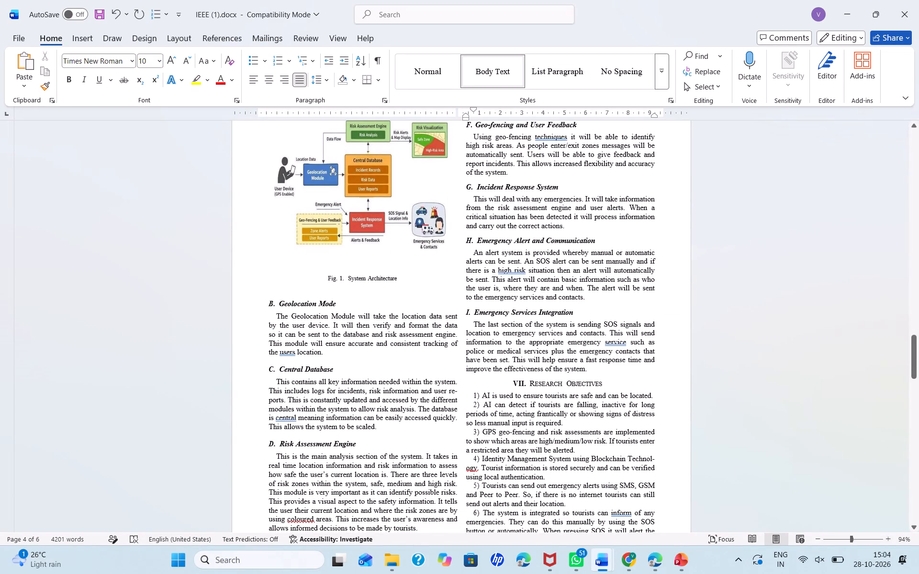
left_click(602, 385)
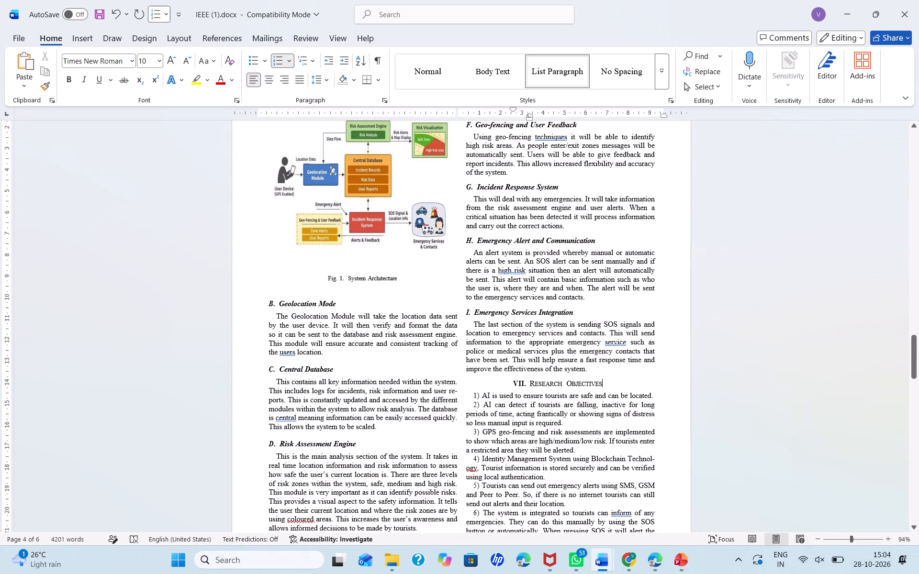
left_click_drag(602, 385, 539, 385)
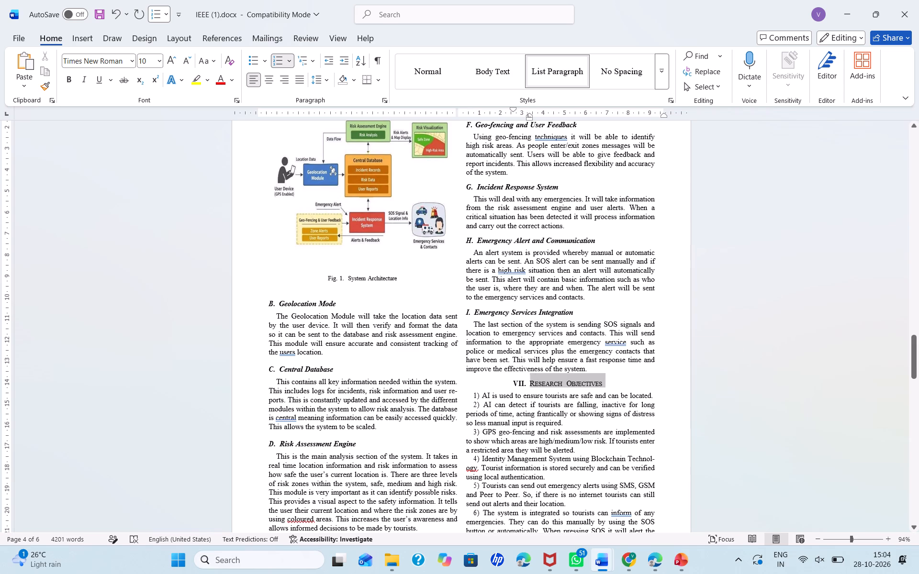
left_click(549, 366)
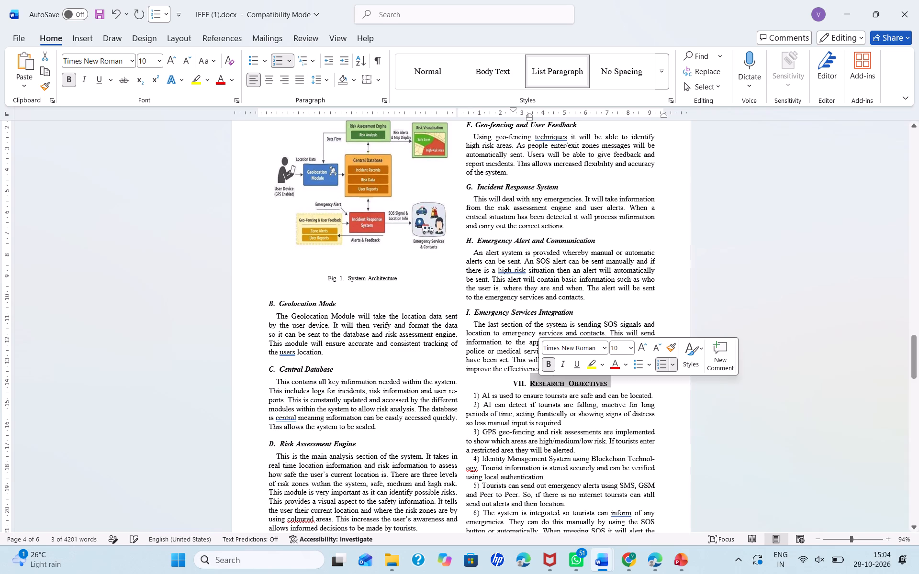
left_click(677, 401)
Make the section VIII heading text "Proposed Solution" bold.
scroll(677, 401, "down", 2)
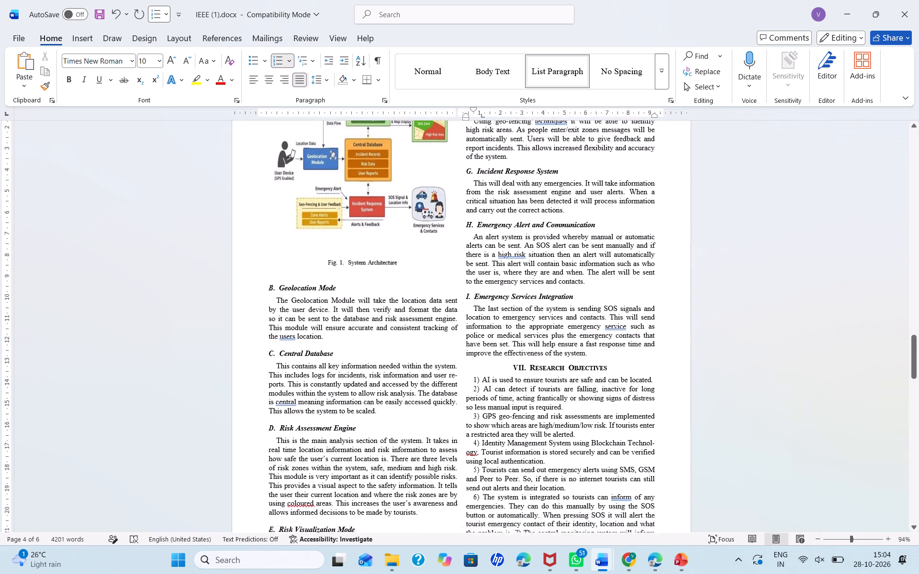
scroll(677, 401, "down", 7)
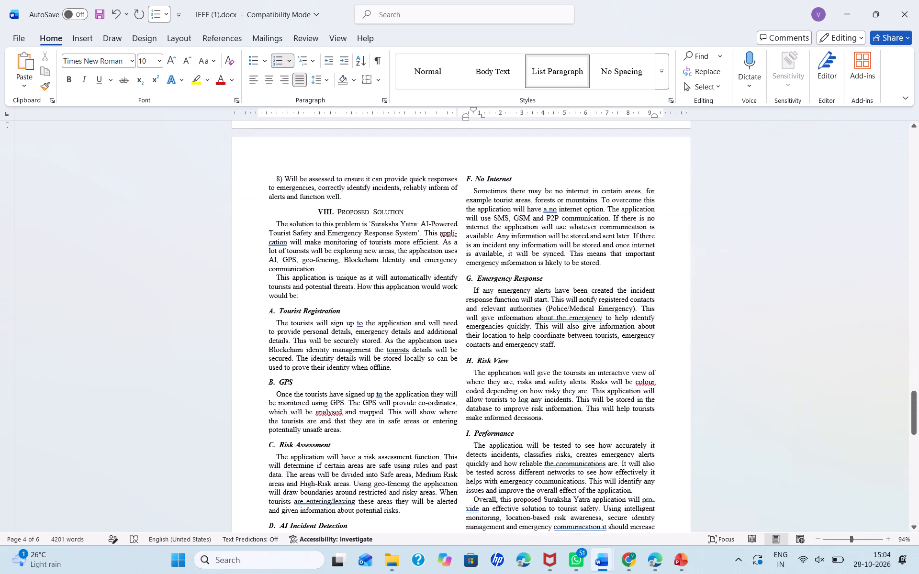
double_click(403, 211)
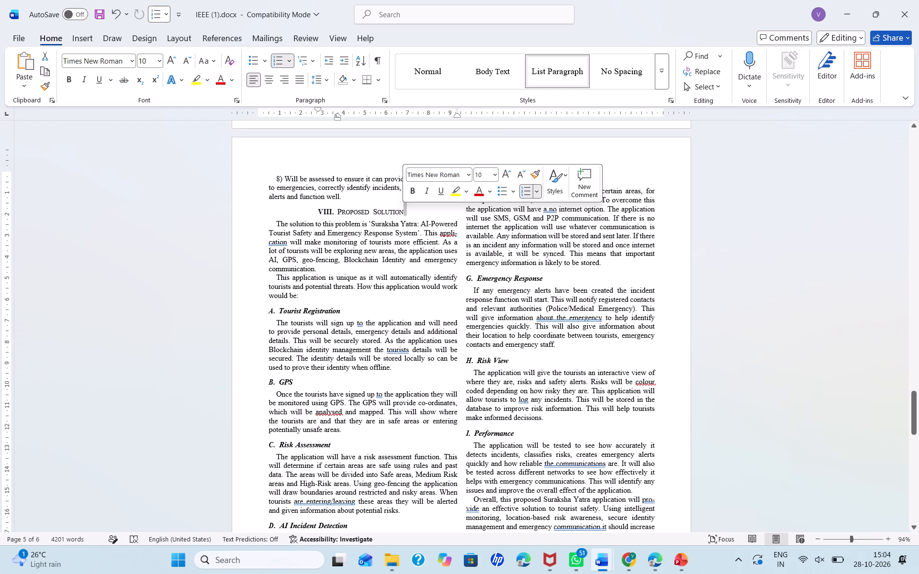
left_click(403, 211)
left_click_drag(403, 211, 349, 215)
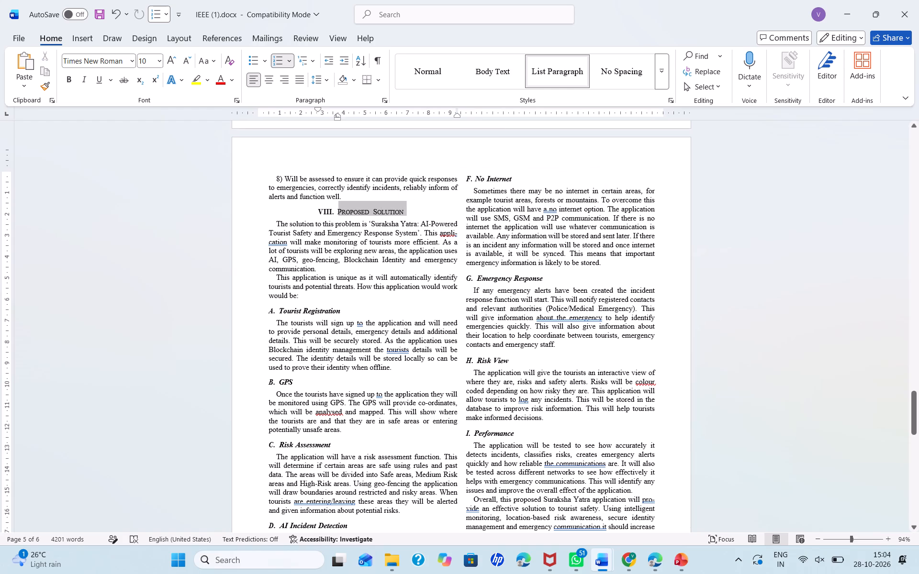
left_click_drag(349, 215, 348, 215)
left_click(353, 199)
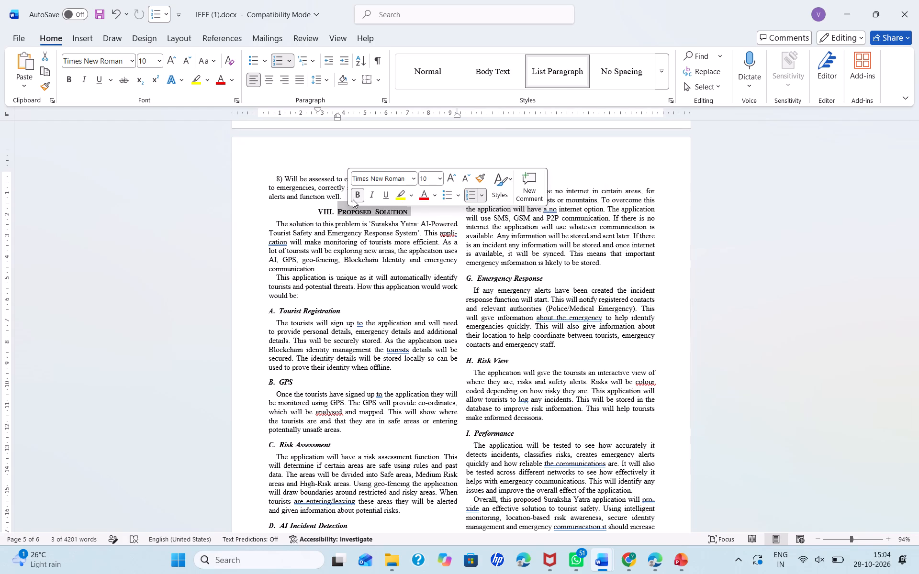
Make the section IX heading text "Conclusion" bold.
scroll(543, 364, "down", 2)
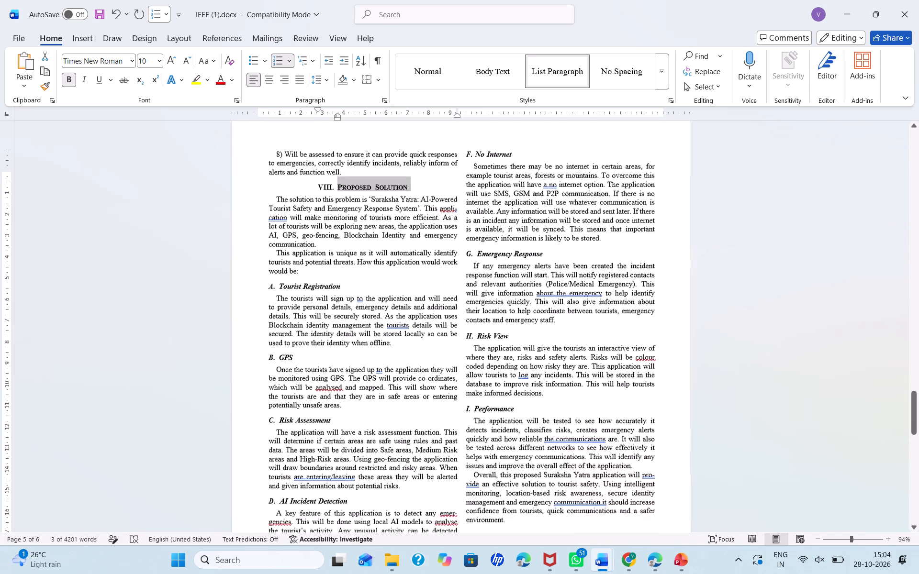
scroll(543, 364, "down", 3)
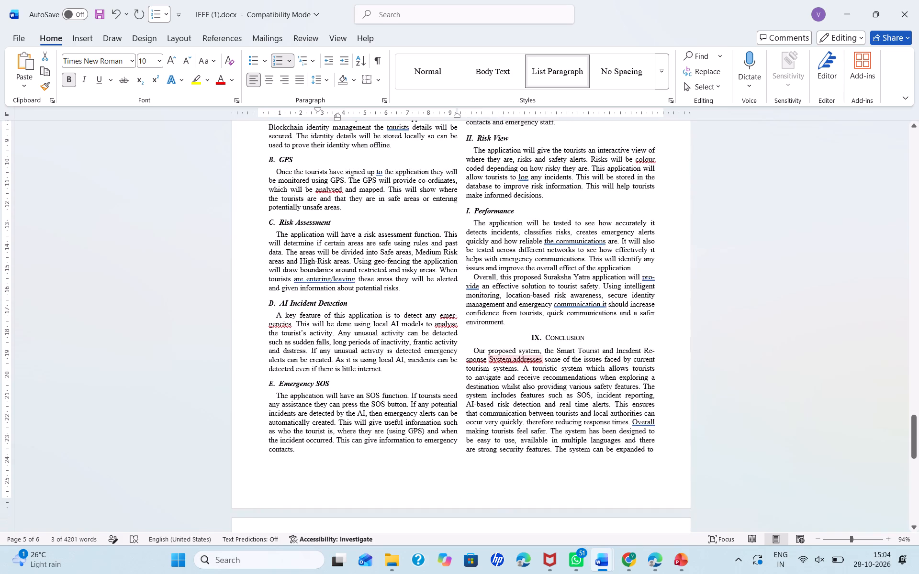
left_click(586, 337)
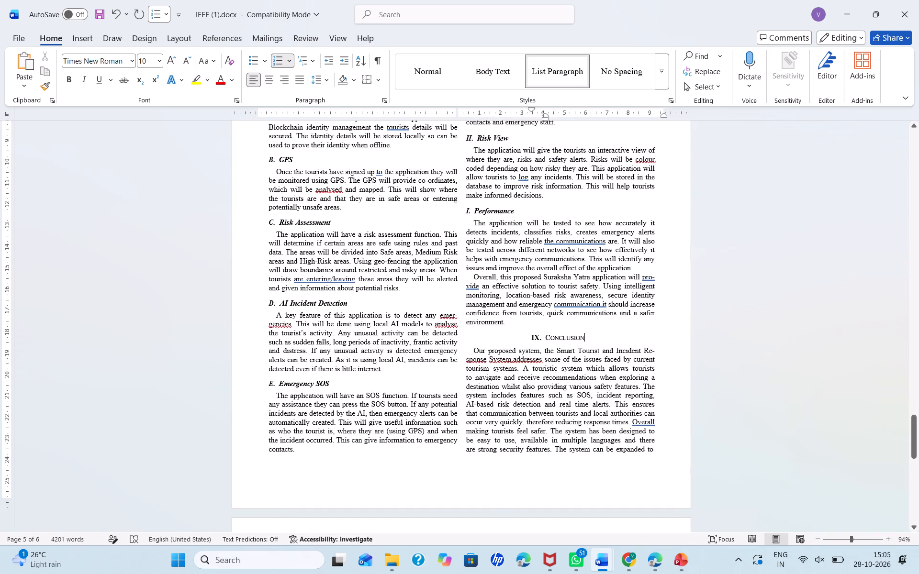
left_click_drag(583, 334, 553, 335)
left_click_drag(553, 335, 538, 339)
left_click(548, 319)
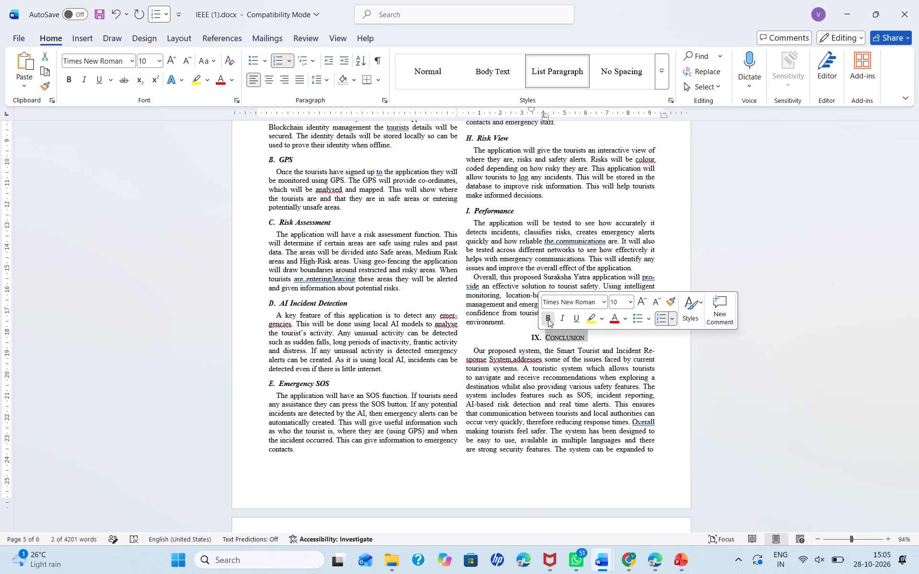
Make the "References" heading above the reference list bold.
scroll(561, 389, "down", 5)
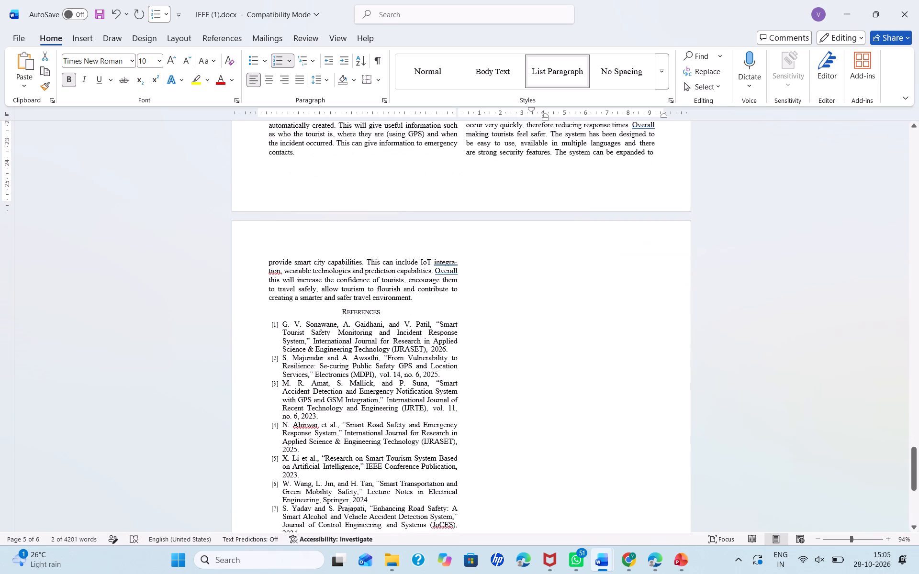
left_click(381, 314)
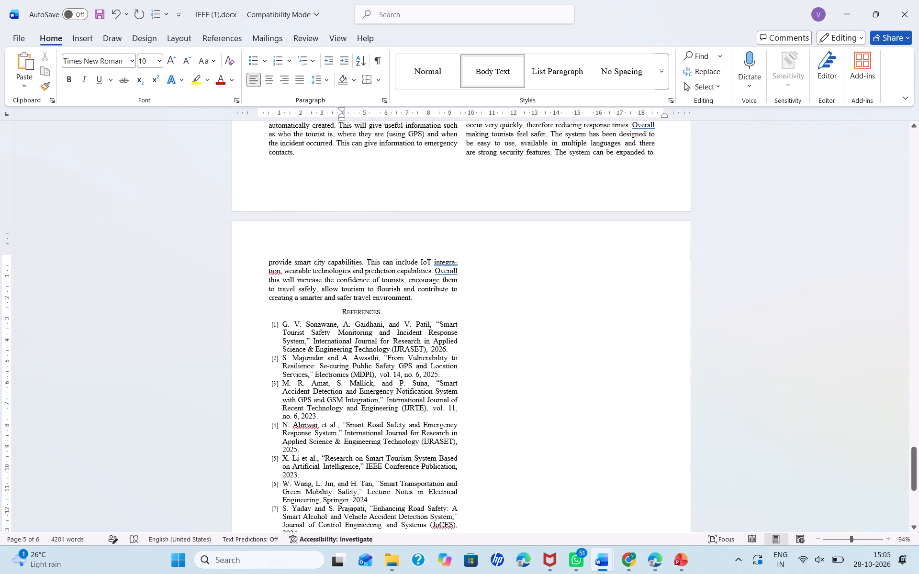
left_click_drag(378, 309, 366, 309)
left_click_drag(366, 309, 343, 317)
left_click(343, 317)
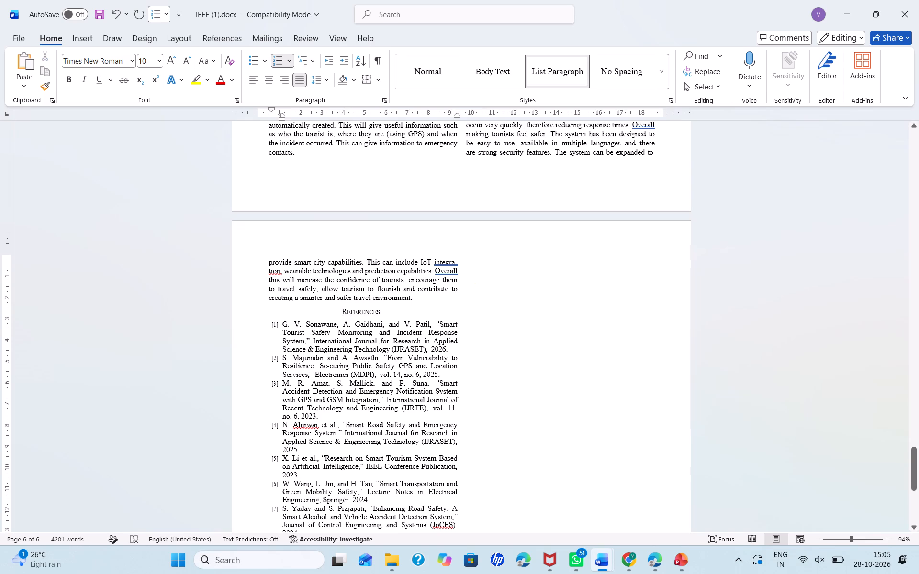
left_click(379, 314)
left_click_drag(379, 314, 341, 311)
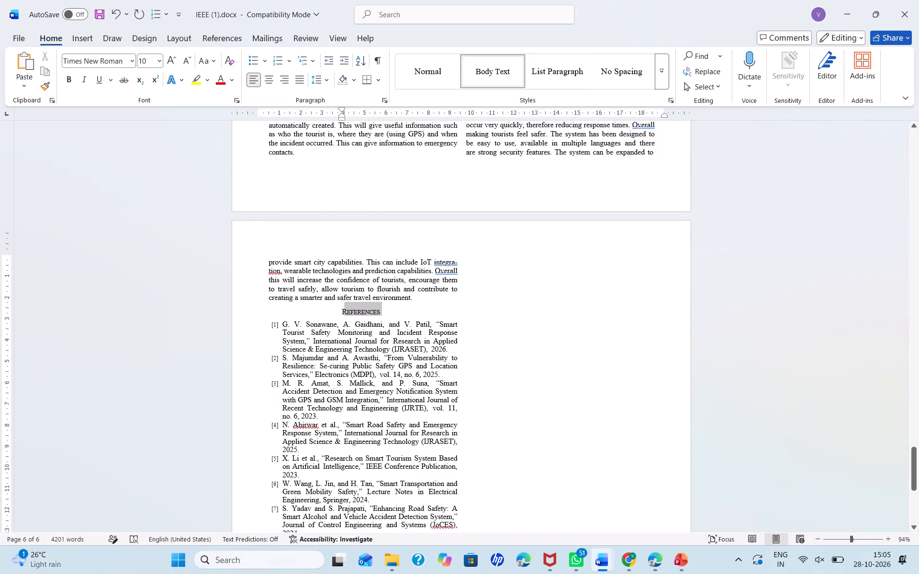
left_click_drag(341, 311, 339, 311)
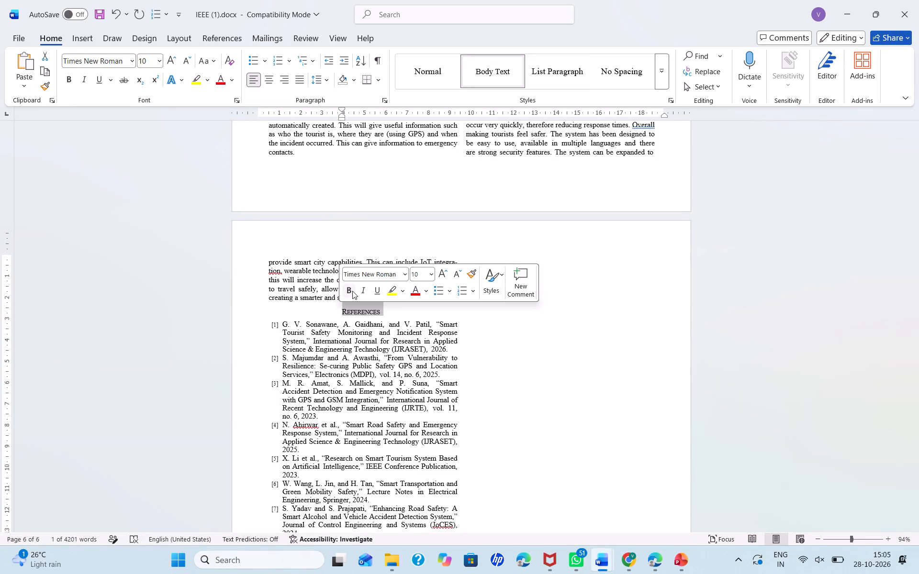
left_click(352, 291)
left_click(508, 355)
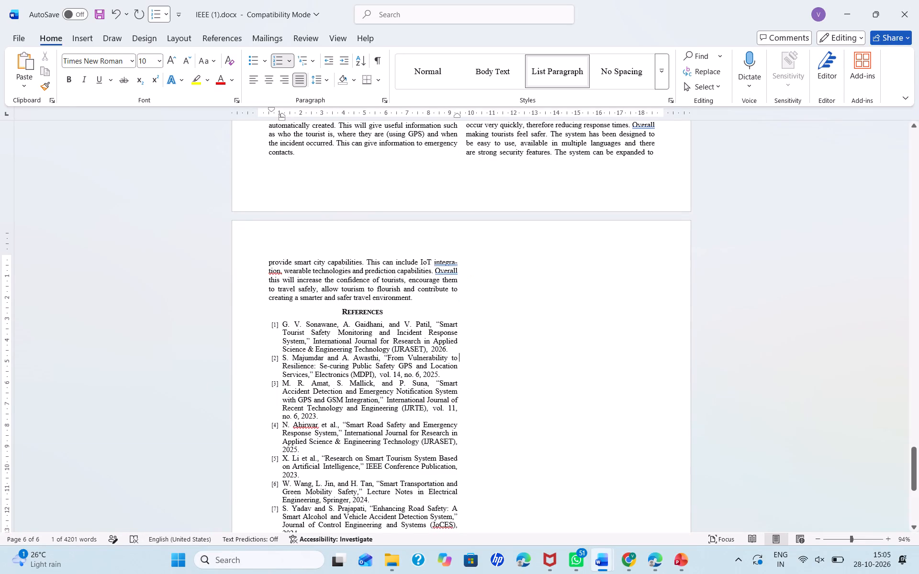
Review the whole paper from the title and author block through the last reference, checking the headings and layout.
scroll(518, 231, "up", 13)
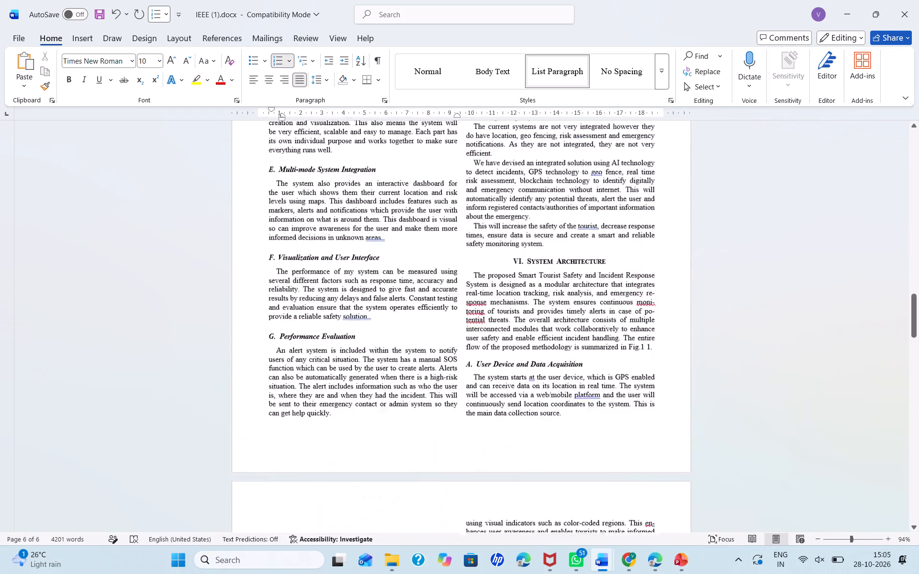
scroll(518, 231, "up", 17)
scroll(518, 231, "down", 1)
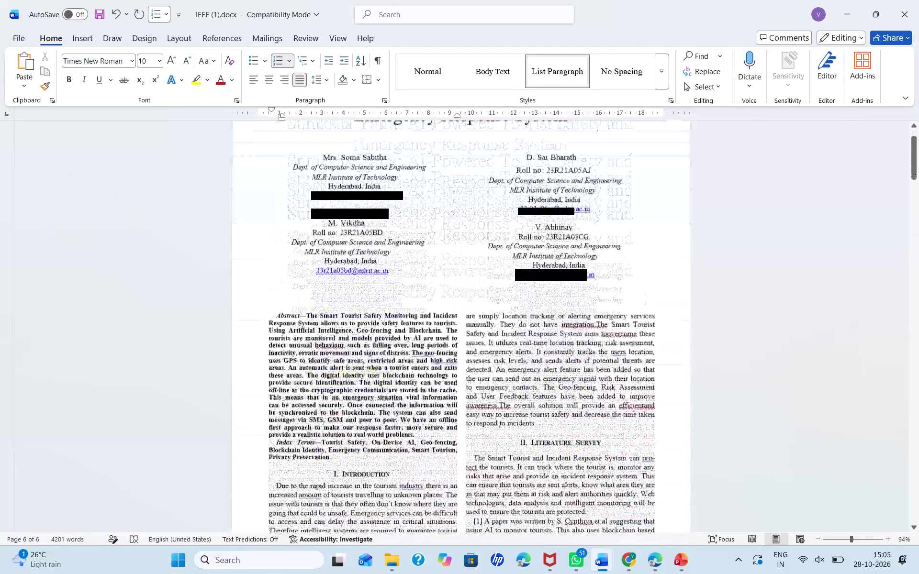
scroll(518, 231, "down", 8)
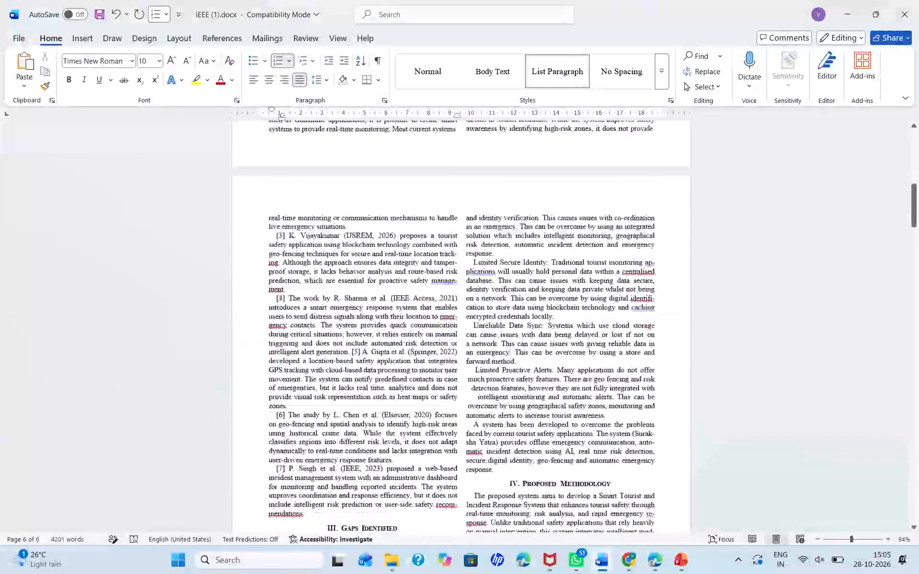
scroll(518, 231, "down", 13)
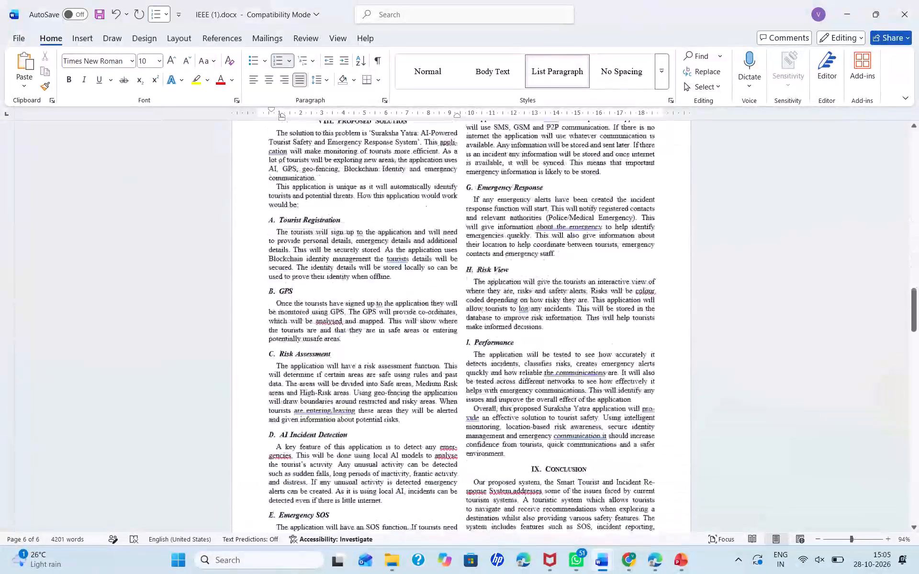
scroll(518, 231, "down", 6)
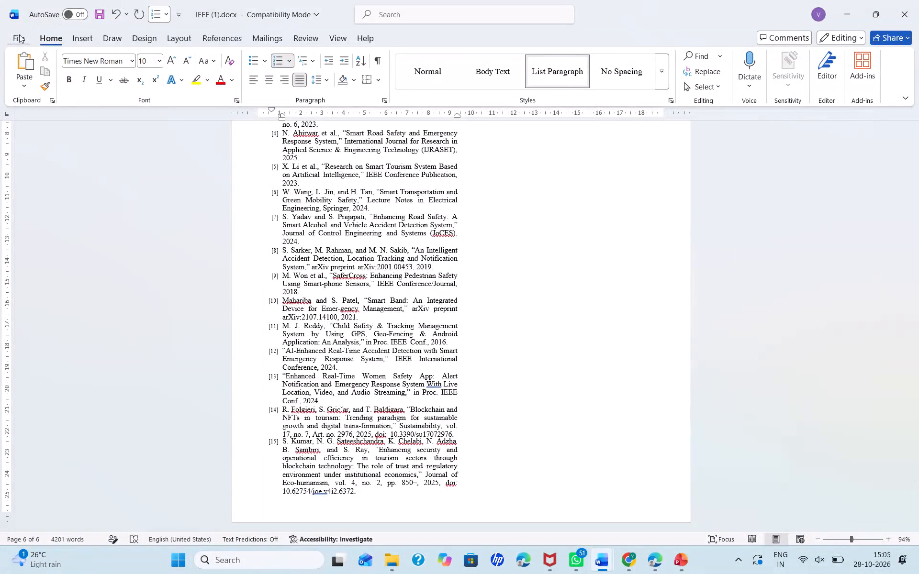
Save the paper as a PDF named "IEEE (2)" in the Downloads folder.
left_click(21, 35)
left_click(52, 221)
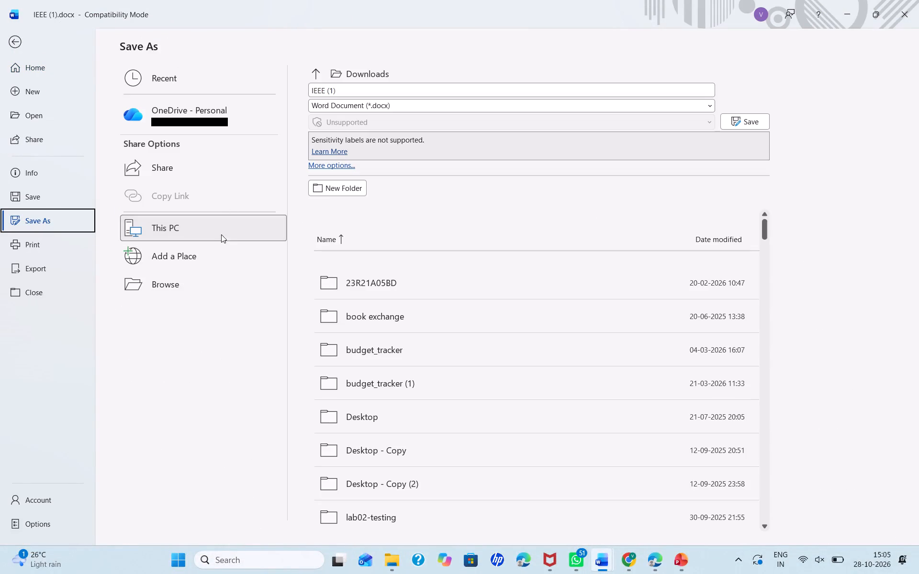
left_click(222, 232)
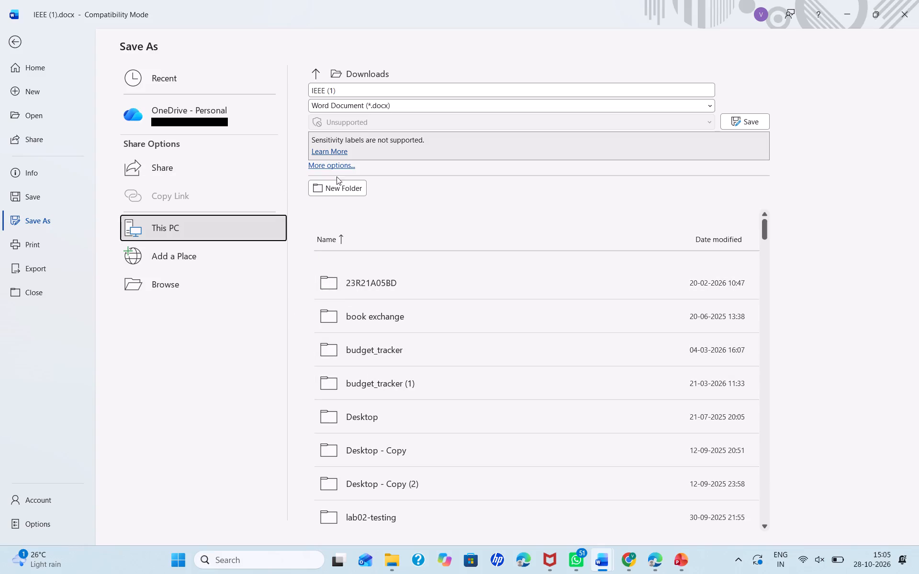
left_click(191, 296)
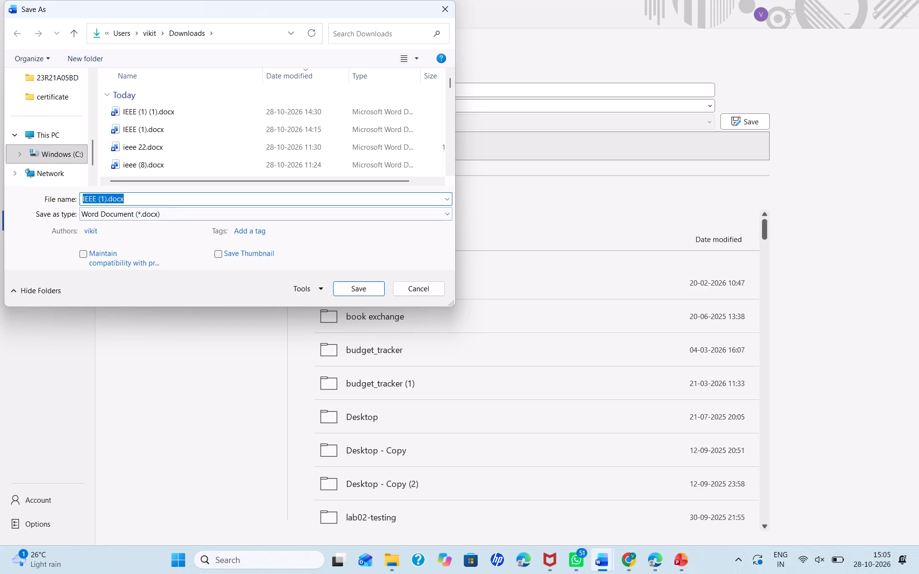
left_click(160, 203)
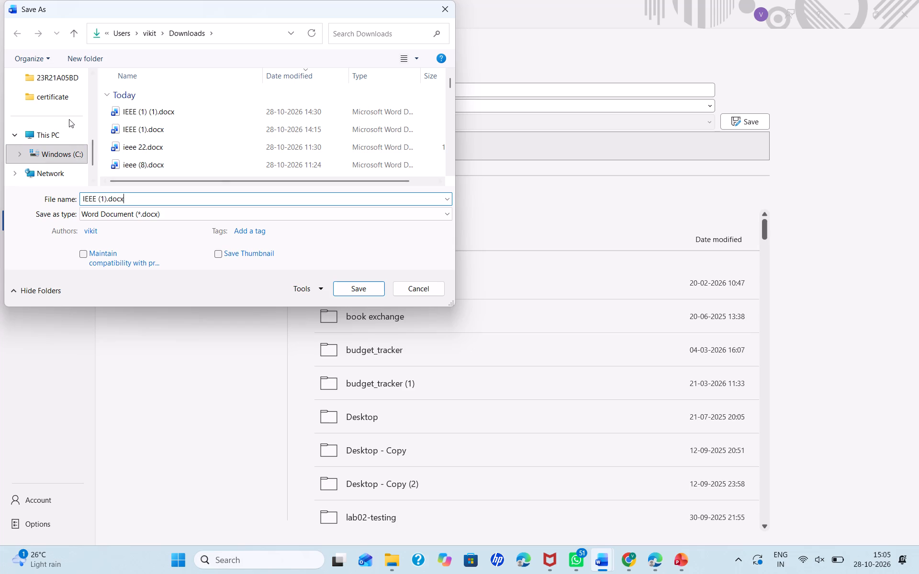
scroll(69, 119, "up", 3)
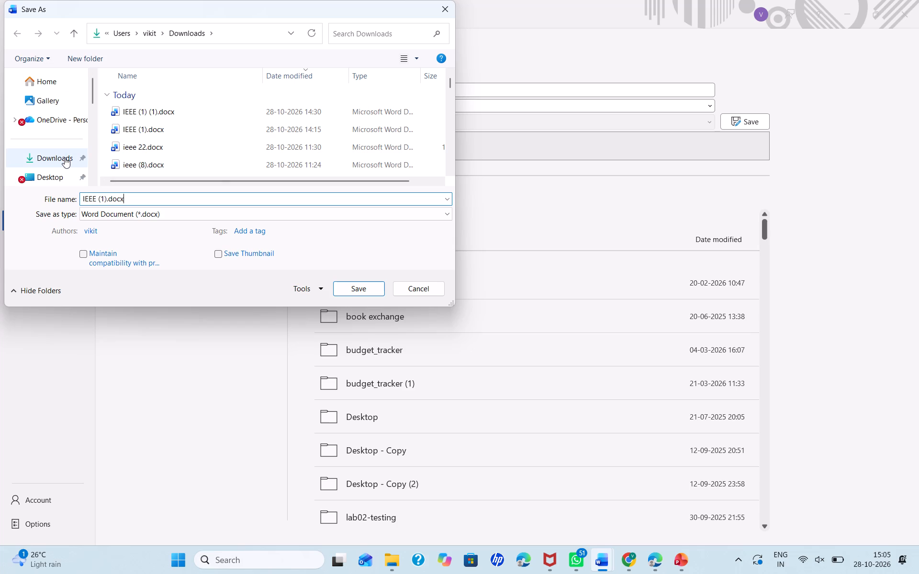
left_click(65, 157)
left_click(135, 199)
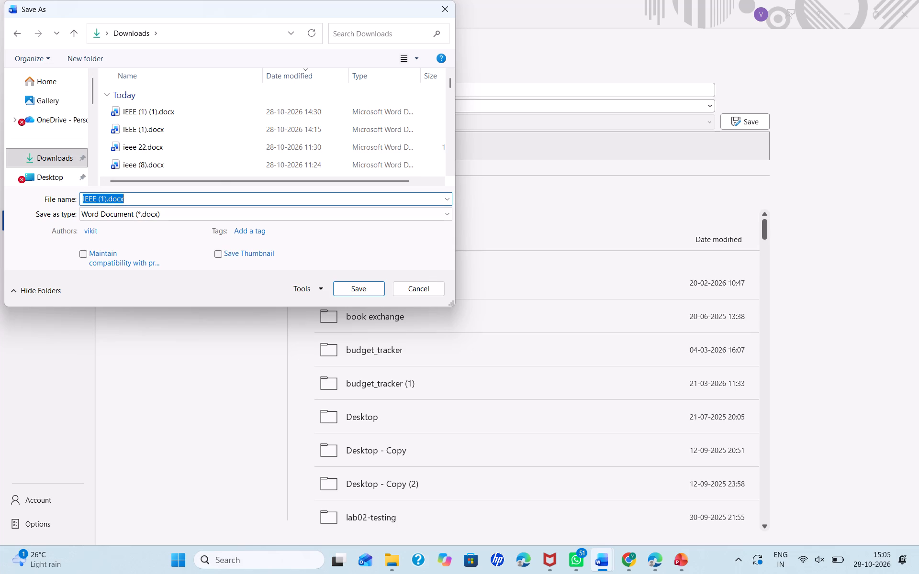
left_click(176, 212)
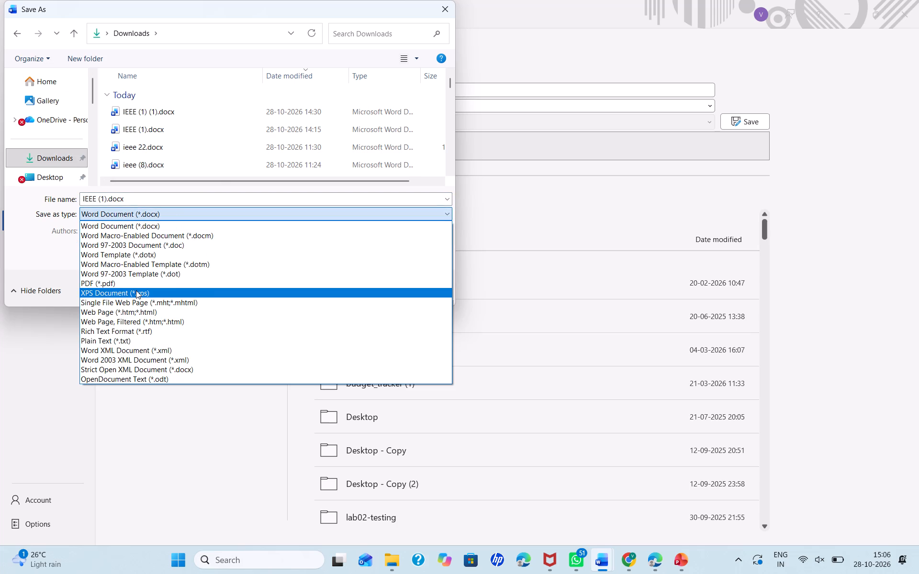
left_click(138, 286)
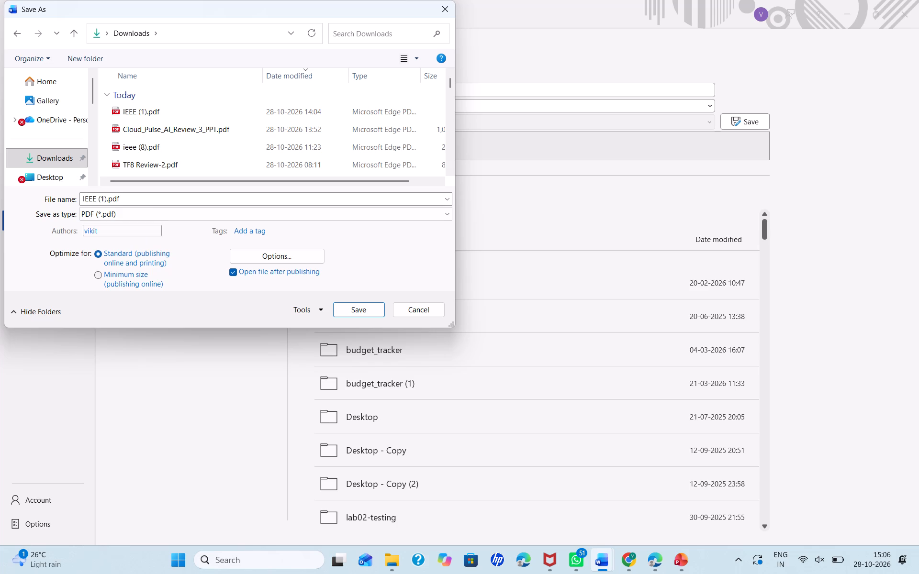
left_click(147, 202)
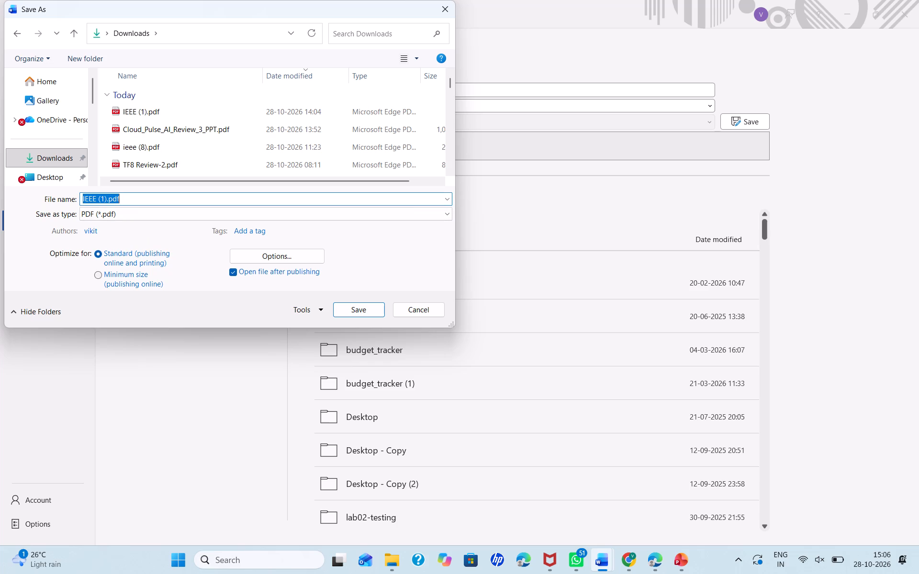
left_click(107, 198)
key("Left")
key("Left")
key("Right")
key("BackSpace")
key("2")
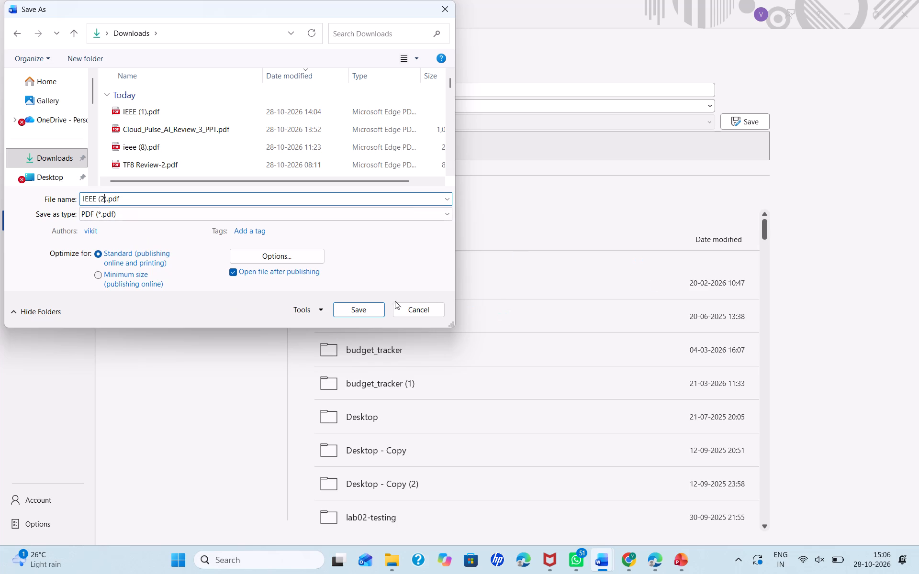
left_click(384, 305)
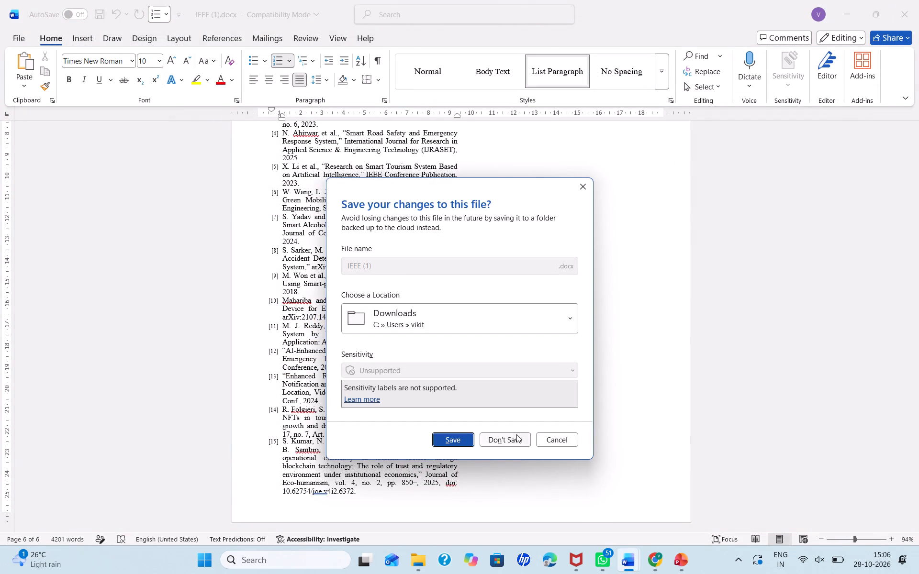
left_click(521, 438)
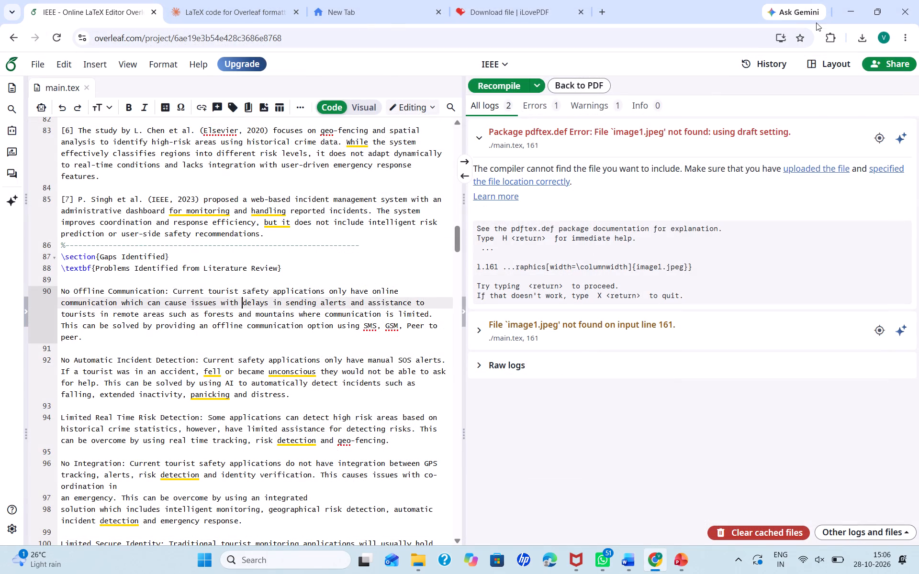
Close the Chrome window that holds the Overleaf IEEE project.
left_click(909, 9)
Close the ieee (8).docx document in Word without saving its changes.
left_click(909, 9)
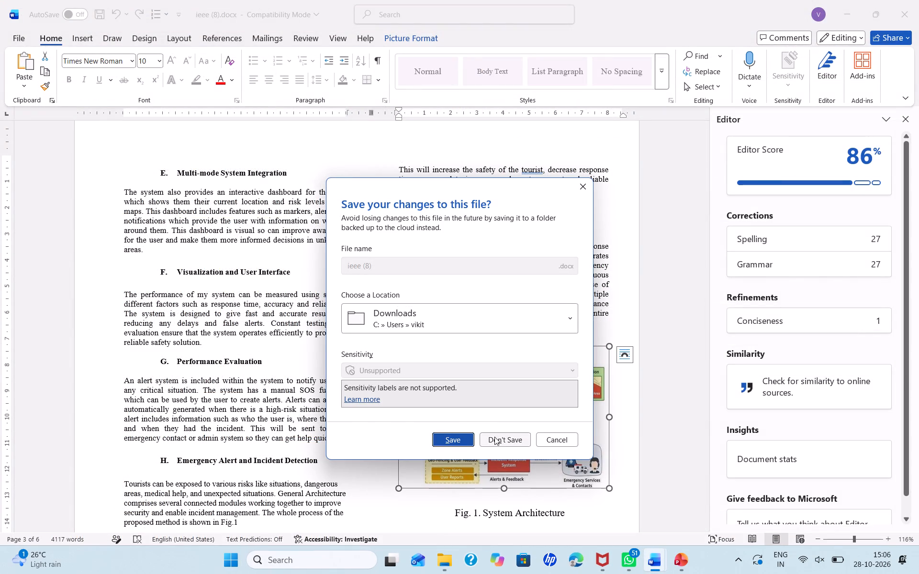
left_click(494, 437)
Close the Downloads folder window and the McAfee window.
left_click(887, 18)
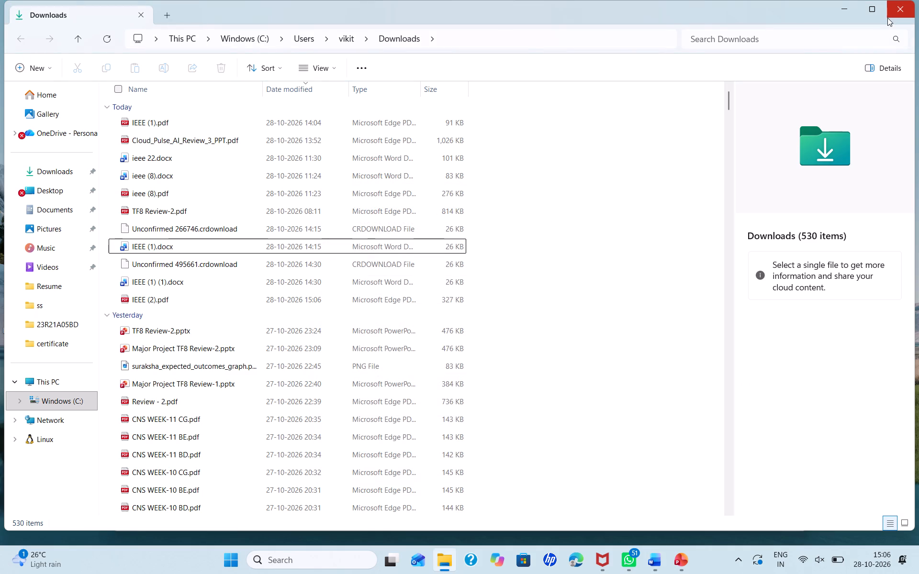
left_click(781, 62)
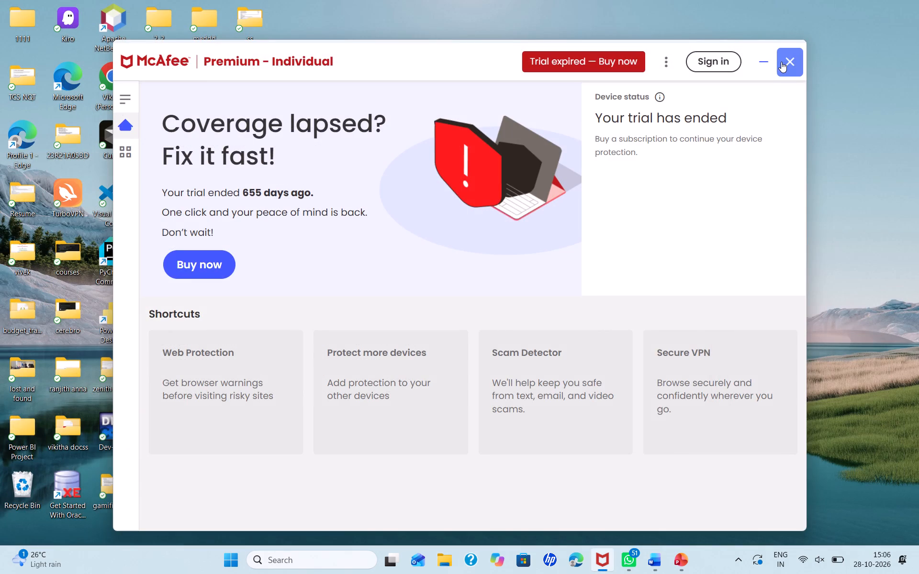
Bring up the TicketPass review presentation in PowerPoint and close it.
left_click(669, 552)
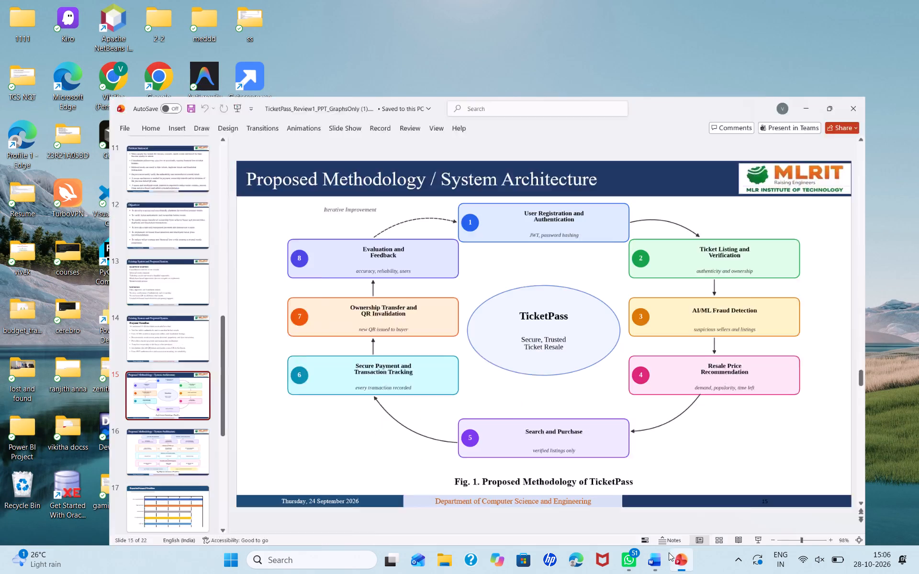
left_click(918, 19)
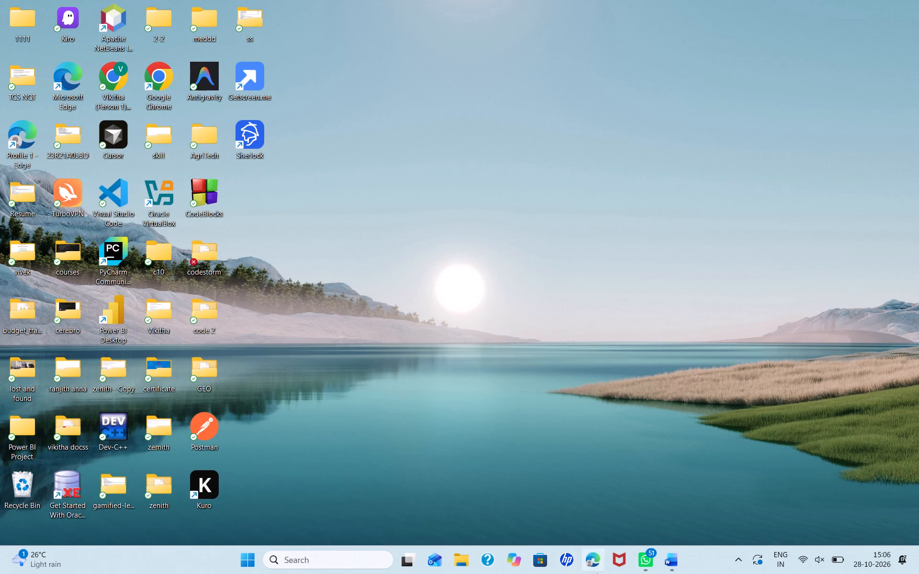
Bring up the remaining ieee.docx document in Word and close it without saving its changes.
left_click(668, 559)
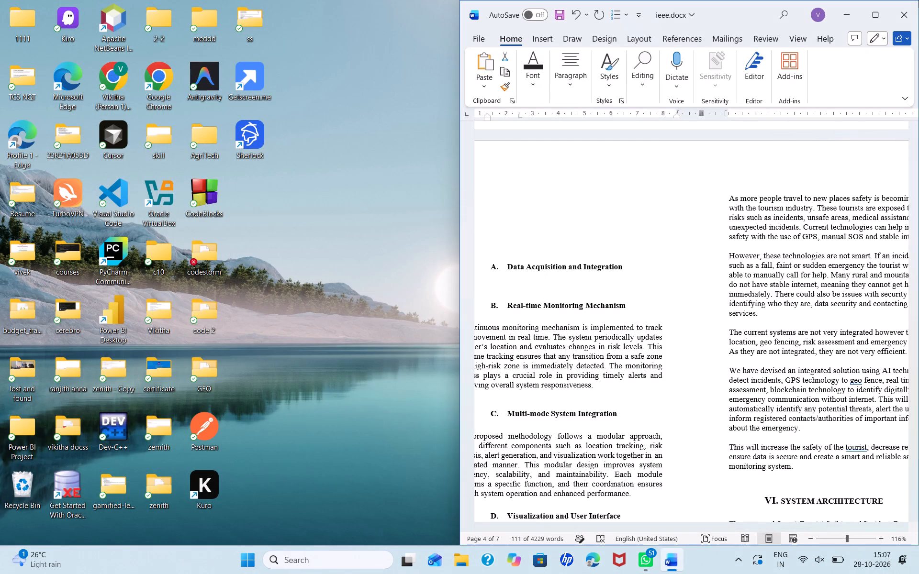
left_click(902, 11)
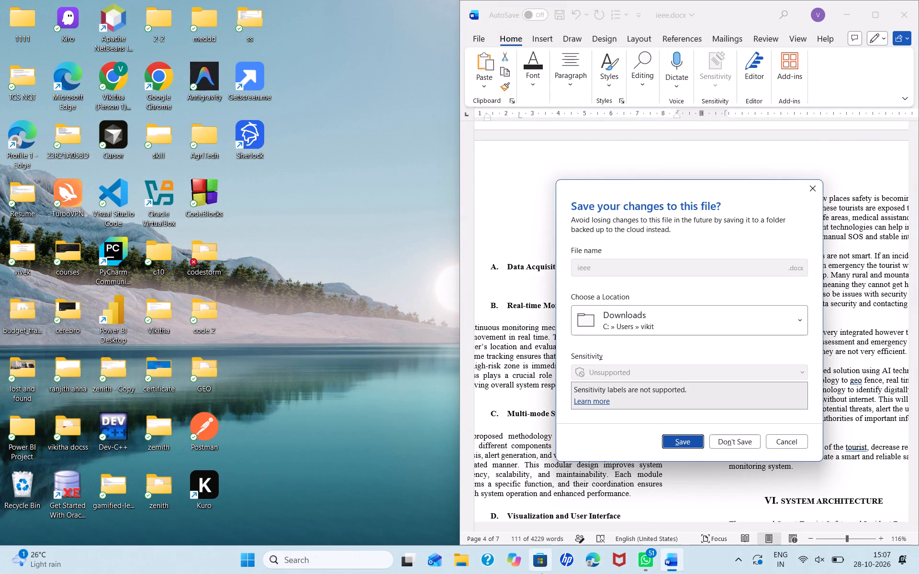
left_click(718, 437)
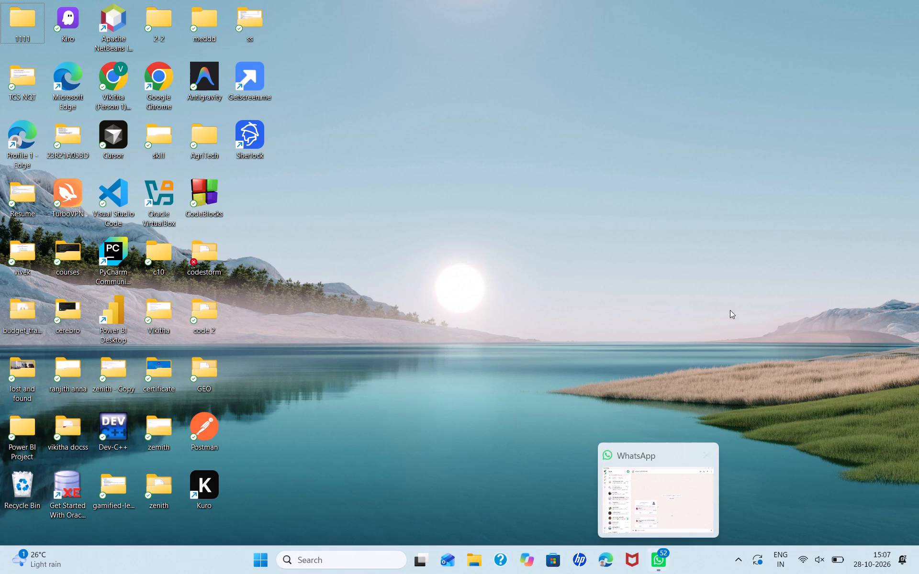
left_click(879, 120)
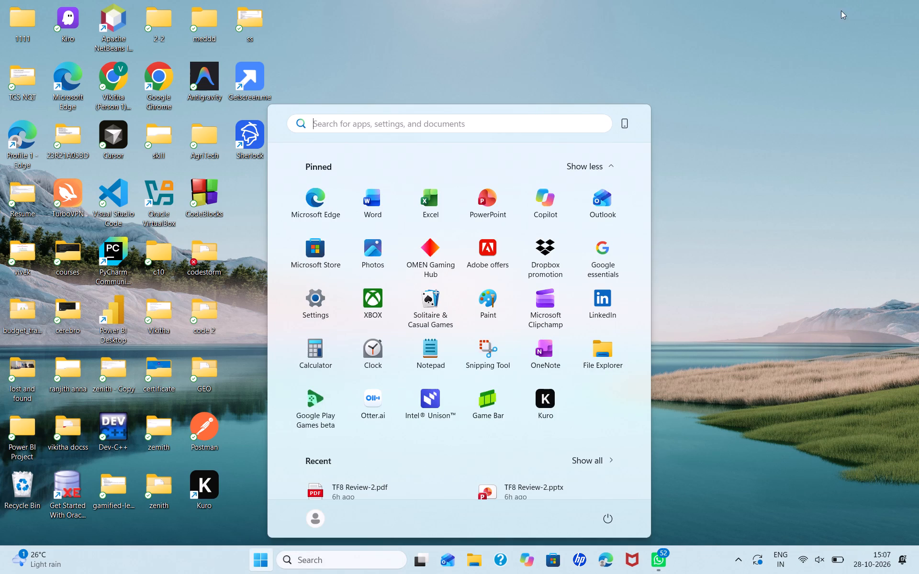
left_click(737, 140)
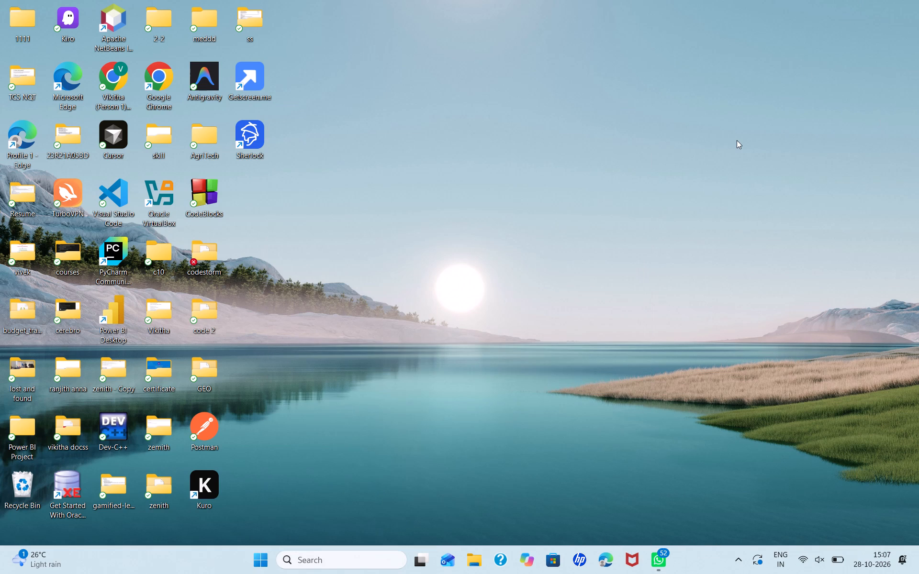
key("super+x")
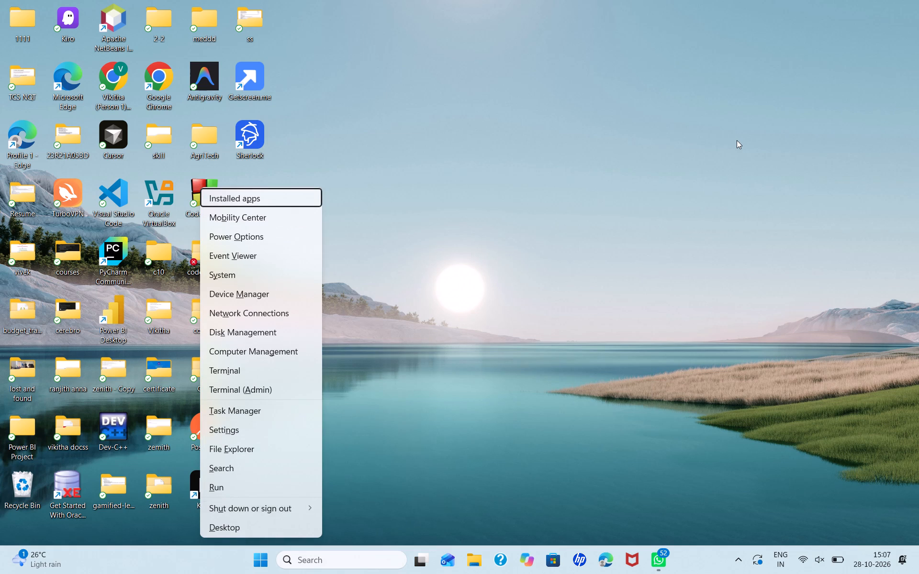